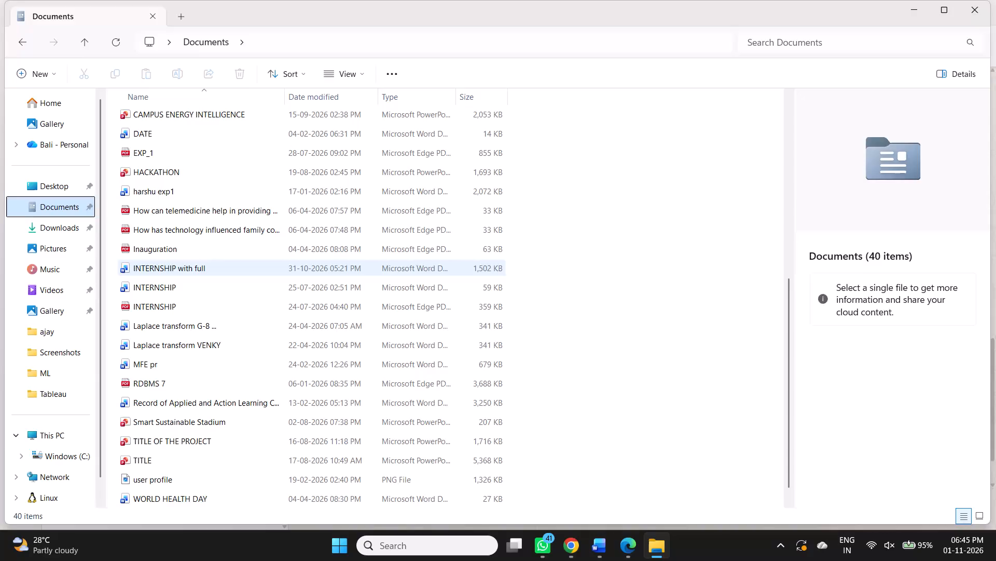
# Open the "INTERNSHIP with full" Word document from the Documents folder.
pyautogui.doubleClick(196, 266)
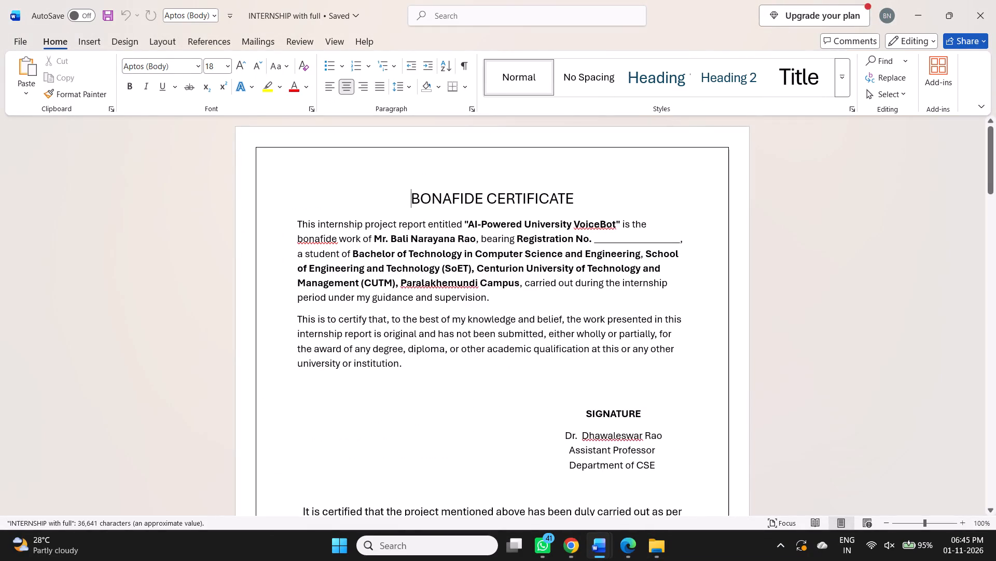
# Review the internship report's front matter, from the bonafide certificate and acknowledgement through to the table of contents.
pyautogui.scroll(-4, 493, 272)
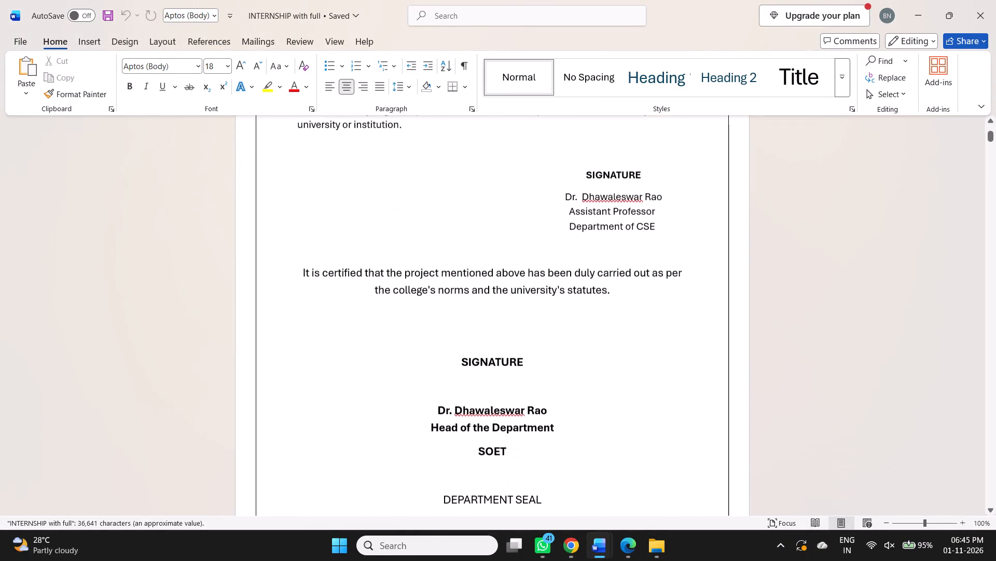
pyautogui.scroll(-1, 499, 271)
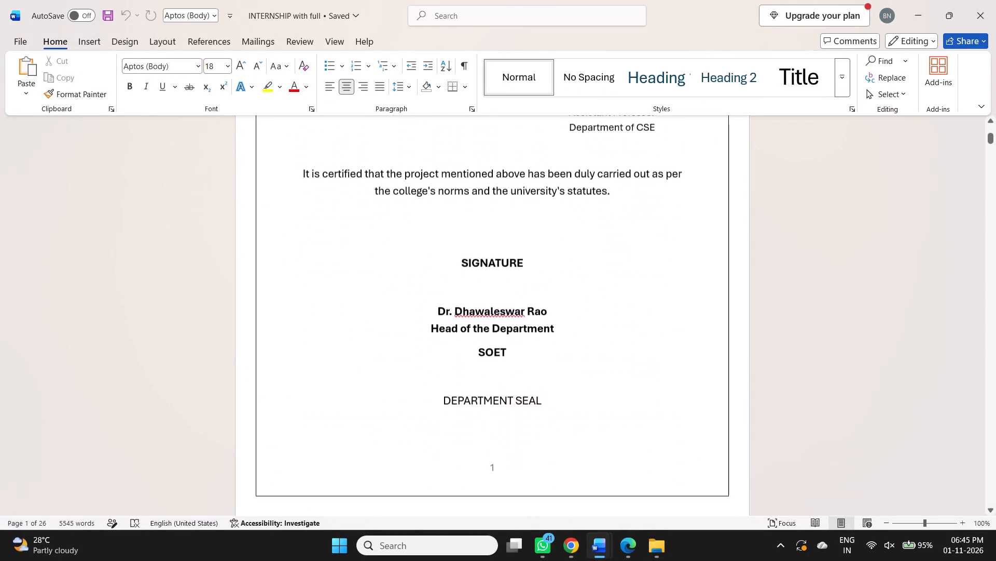
pyautogui.scroll(1, 499, 271)
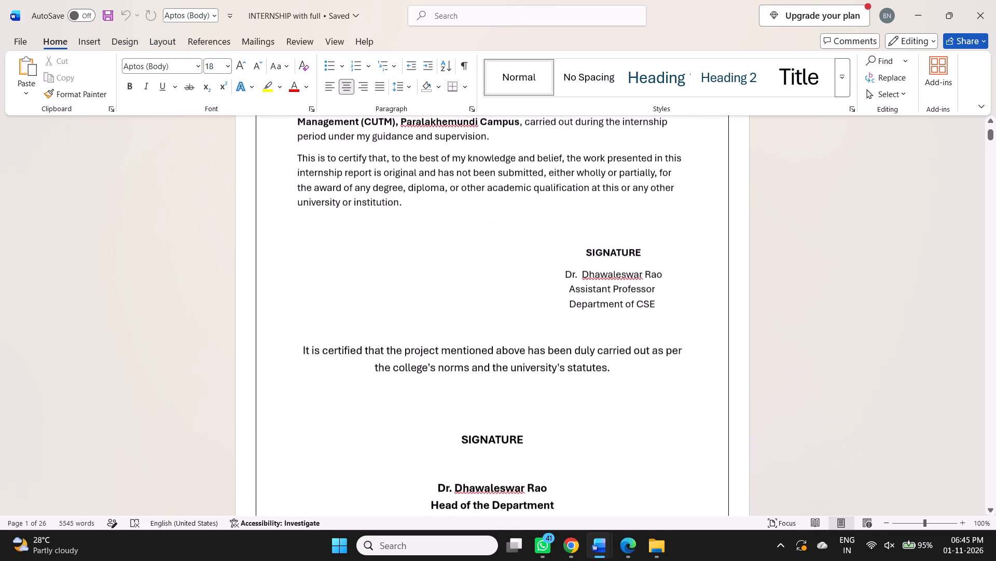
pyautogui.scroll(-3, 499, 271)
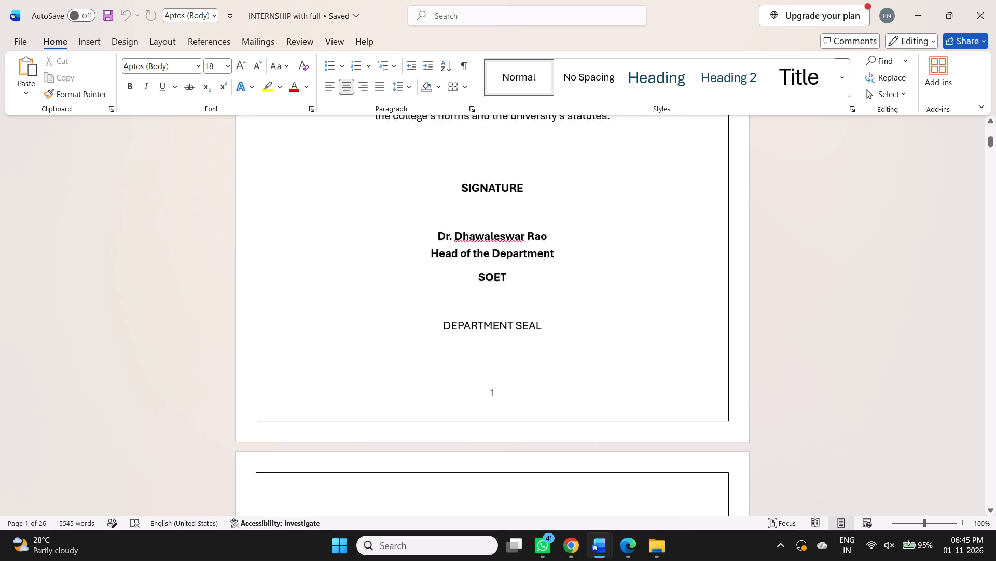
pyautogui.scroll(-4, 516, 279)
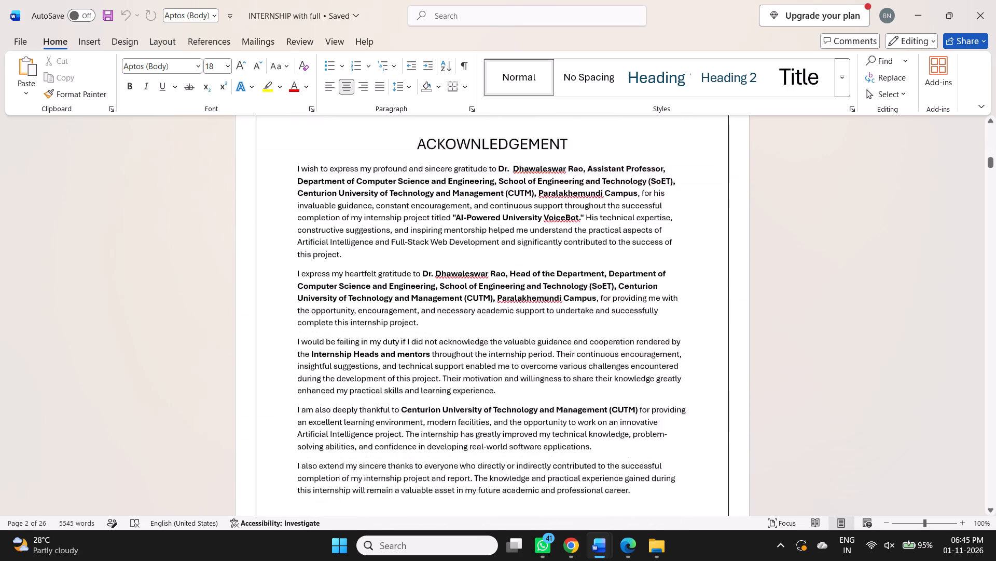
pyautogui.scroll(-2, 516, 279)
pyautogui.scroll(1, 516, 279)
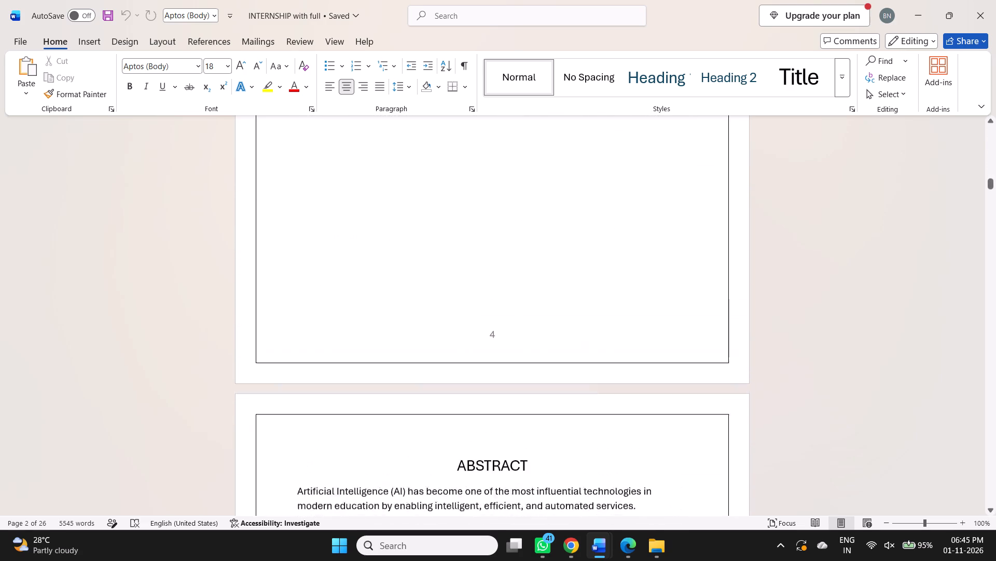
pyautogui.scroll(2, 516, 279)
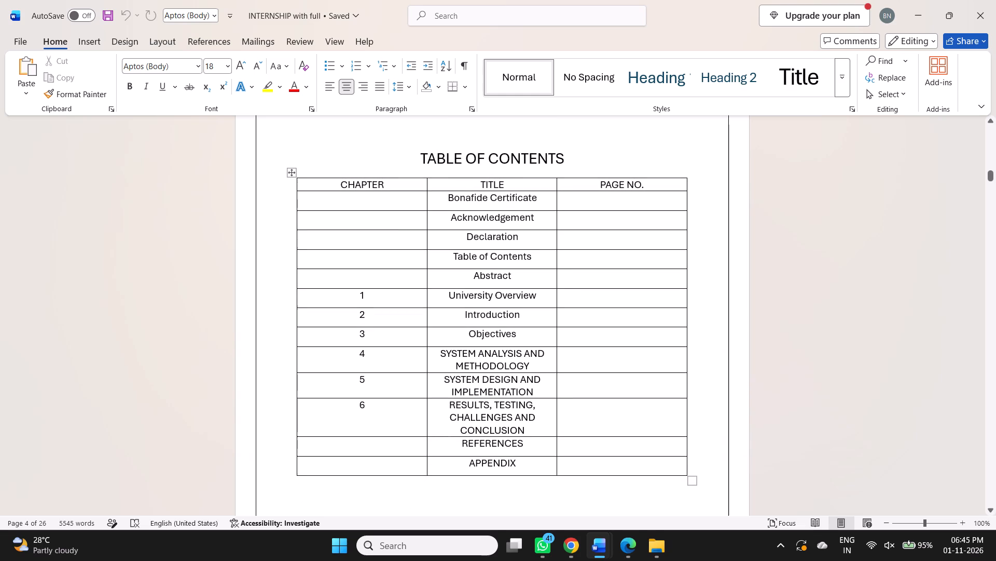
# Skim the report from the abstract through Chapters 1 to 4, ending at the Chapter 4 summary.
pyautogui.scroll(-3, 516, 279)
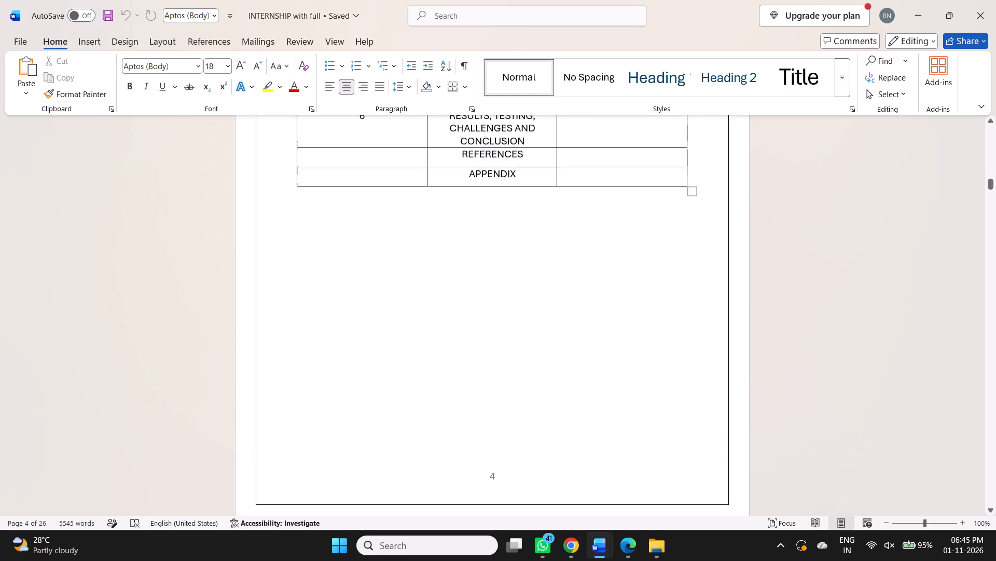
pyautogui.scroll(-11, 516, 279)
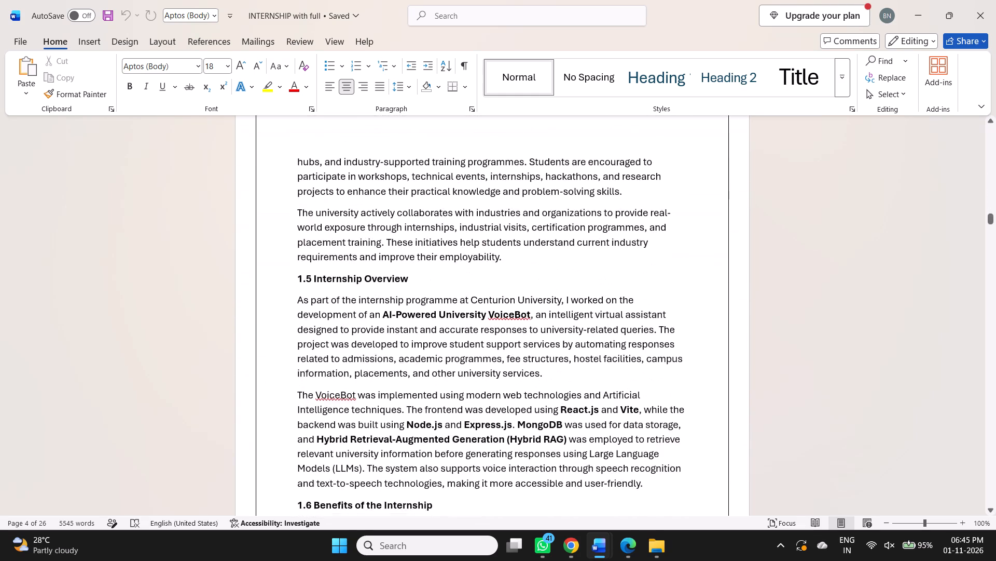
pyautogui.scroll(-12, 516, 279)
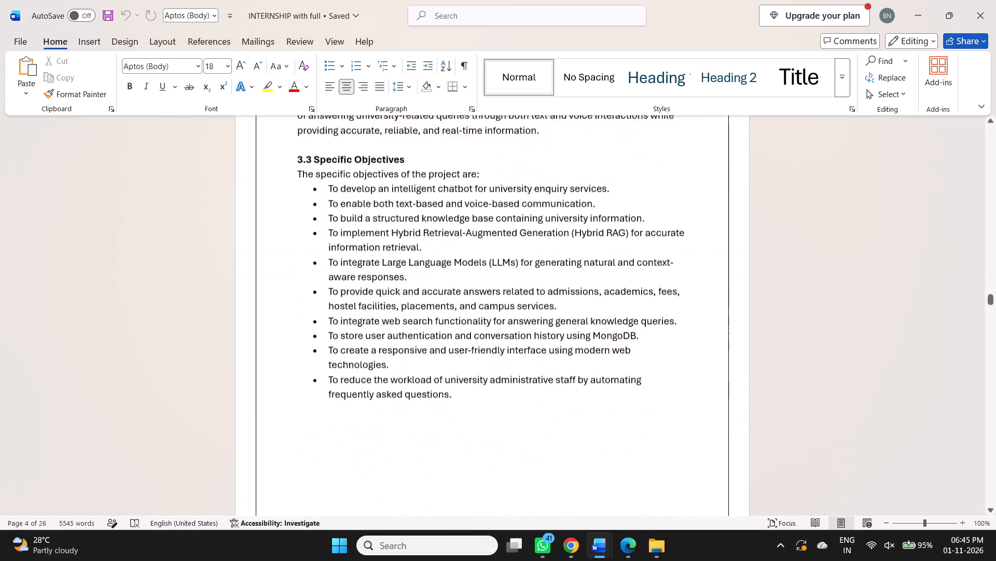
pyautogui.scroll(-5, 516, 279)
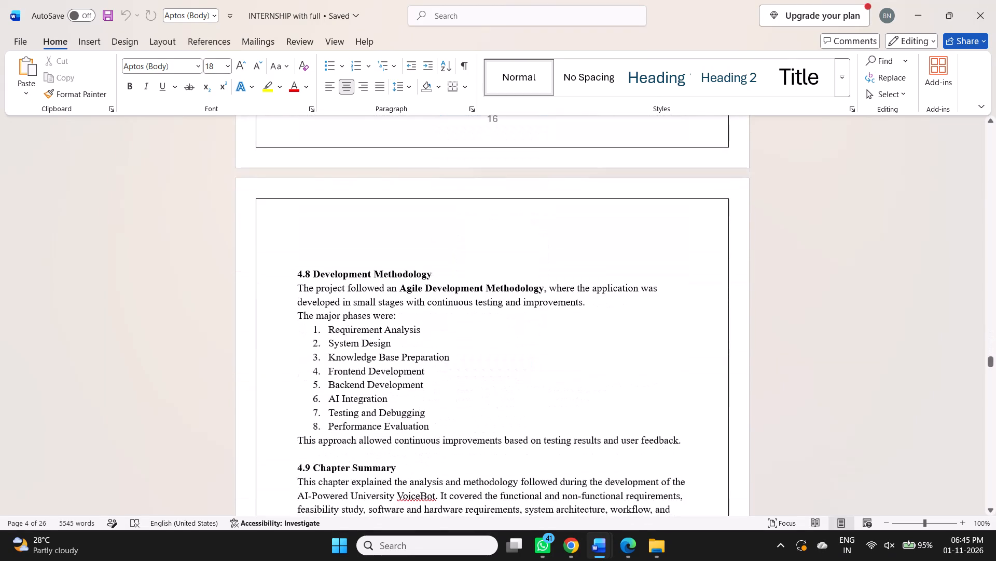
pyautogui.scroll(2, 516, 279)
pyautogui.scroll(-2, 516, 279)
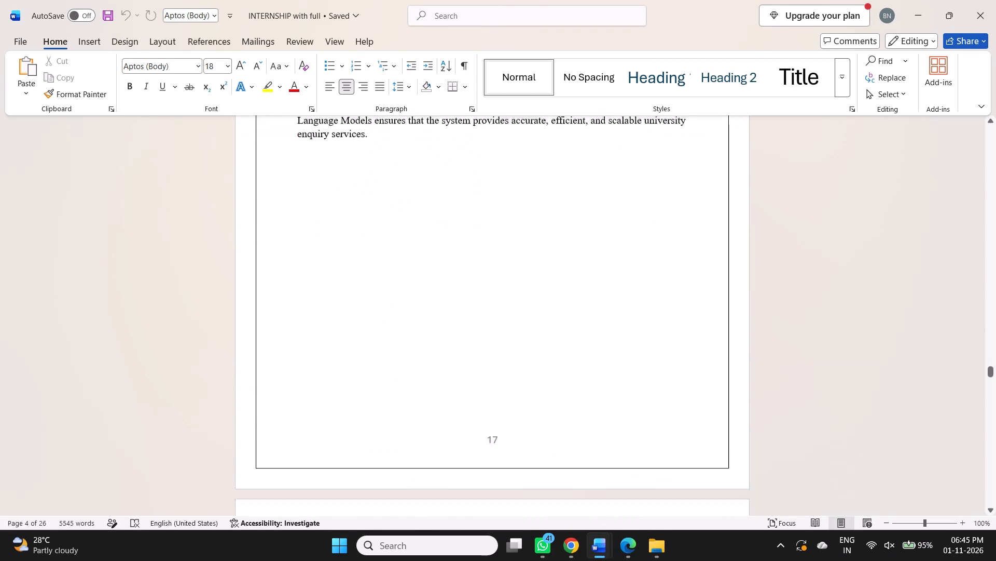
# Examine Chapter 5 on system design and implementation, especially the screenshot placeholder note in section 5.12 User Interface.
pyautogui.scroll(-3, 516, 279)
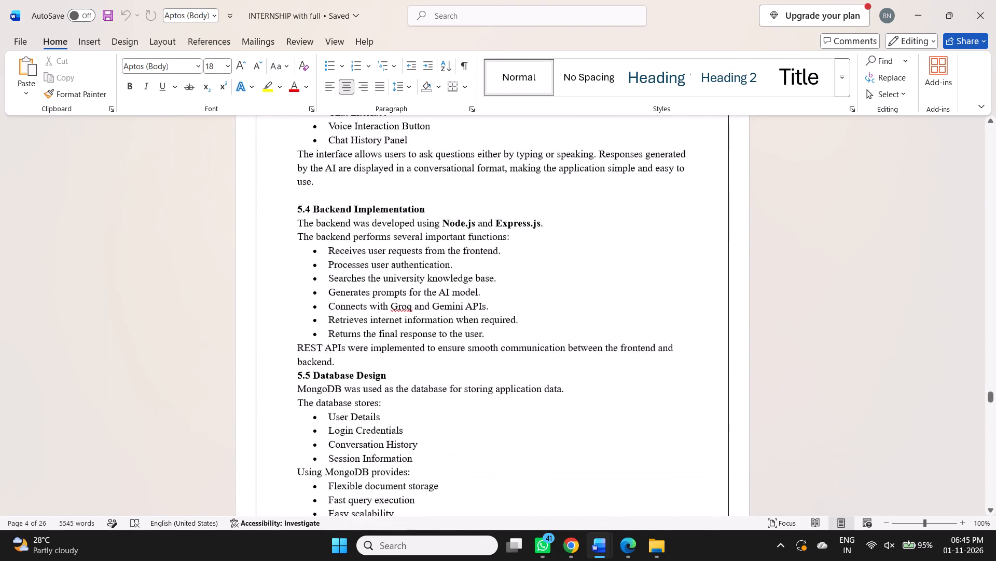
pyautogui.scroll(-4, 516, 279)
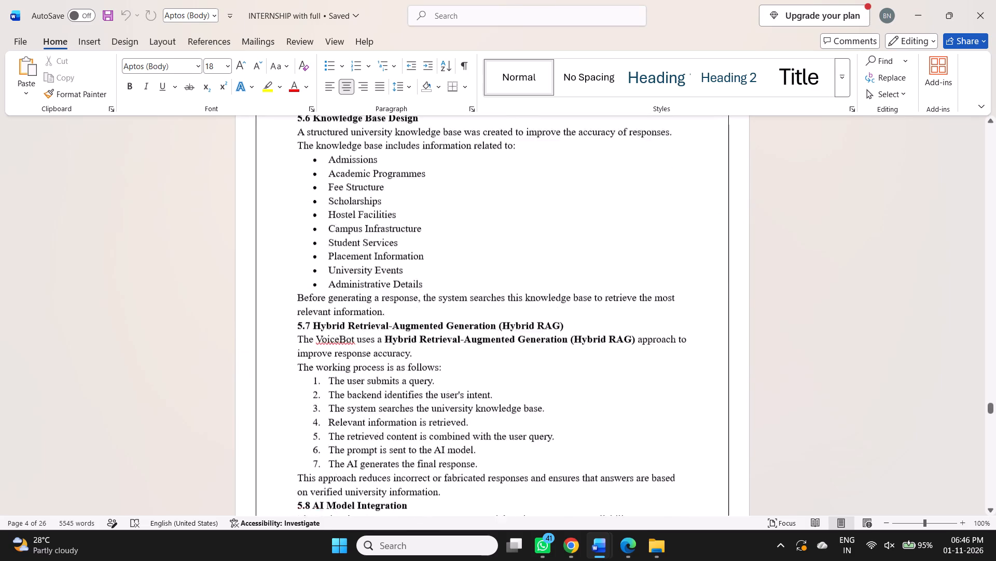
pyautogui.scroll(-3, 516, 279)
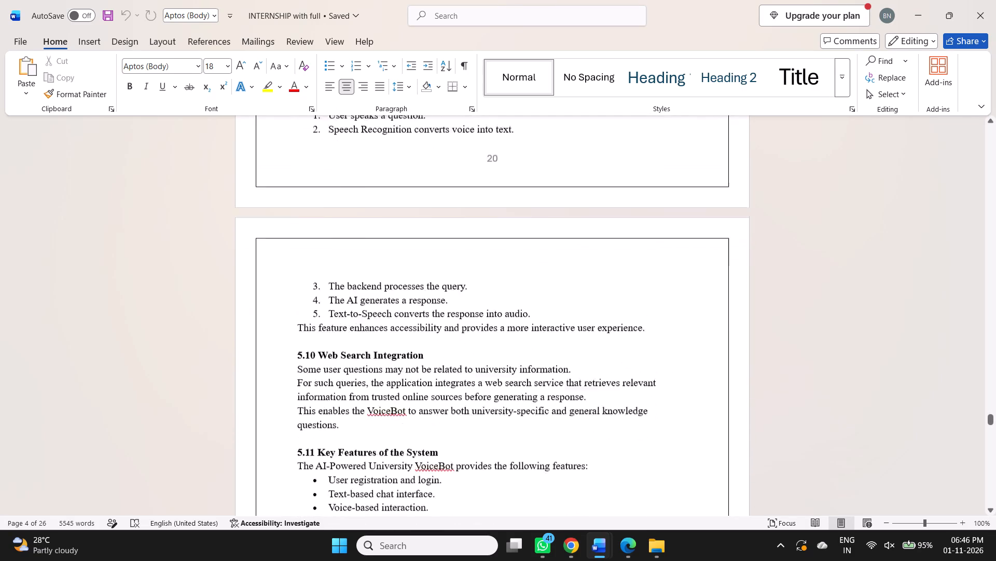
pyautogui.scroll(-2, 516, 279)
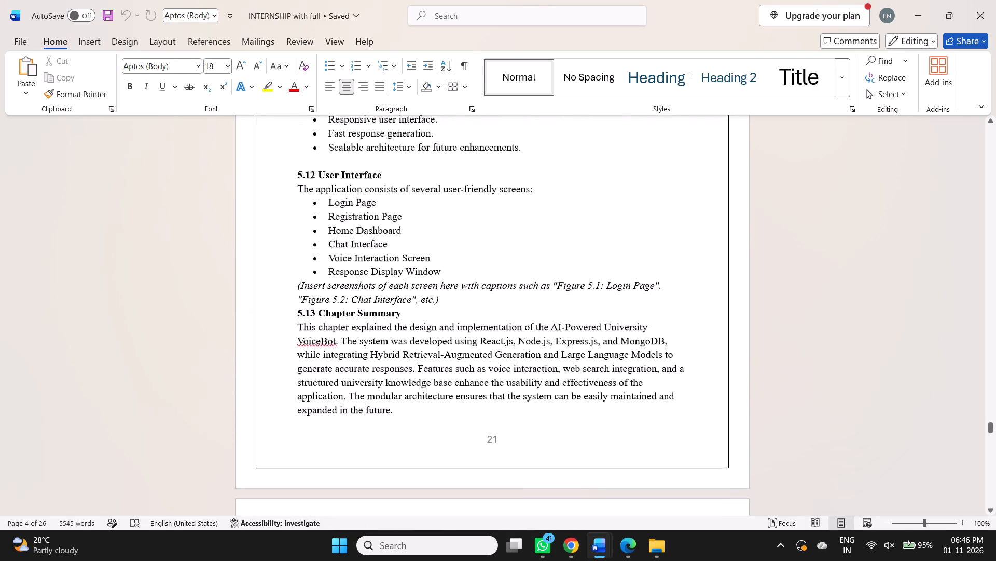
pyautogui.scroll(-1, 516, 279)
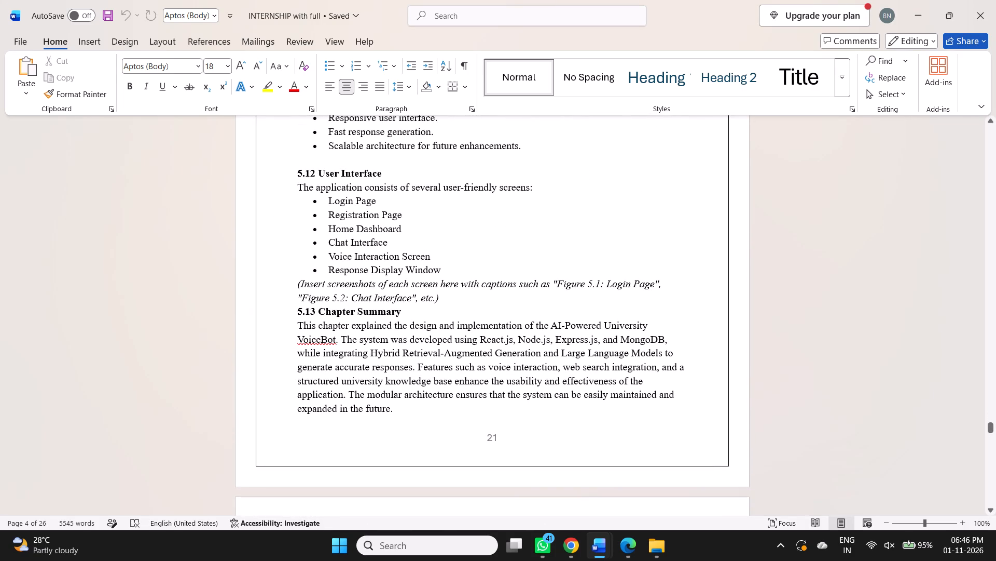
pyautogui.scroll(1, 501, 270)
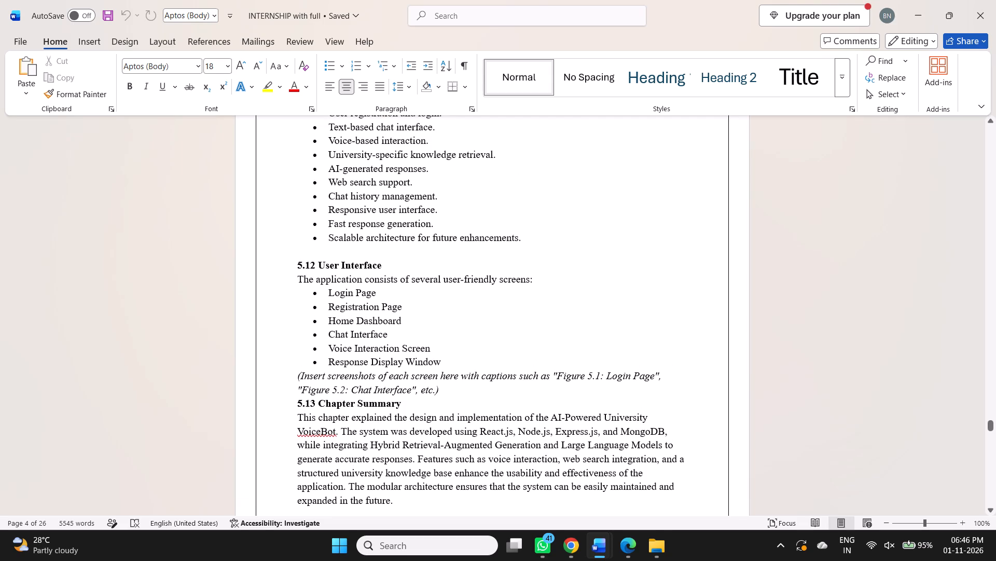
pyautogui.scroll(1, 501, 270)
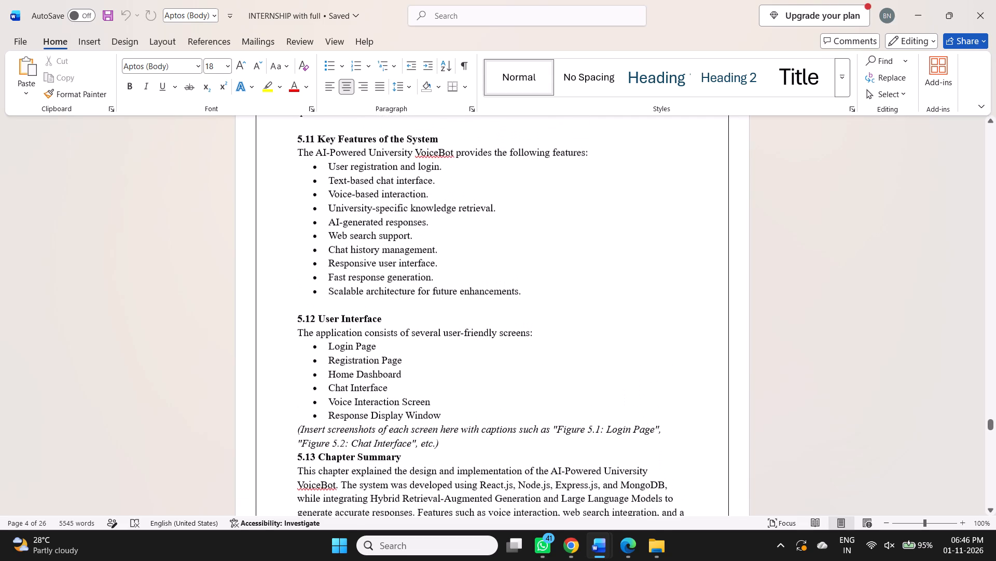
pyautogui.scroll(1, 501, 270)
pyautogui.scroll(-2, 501, 270)
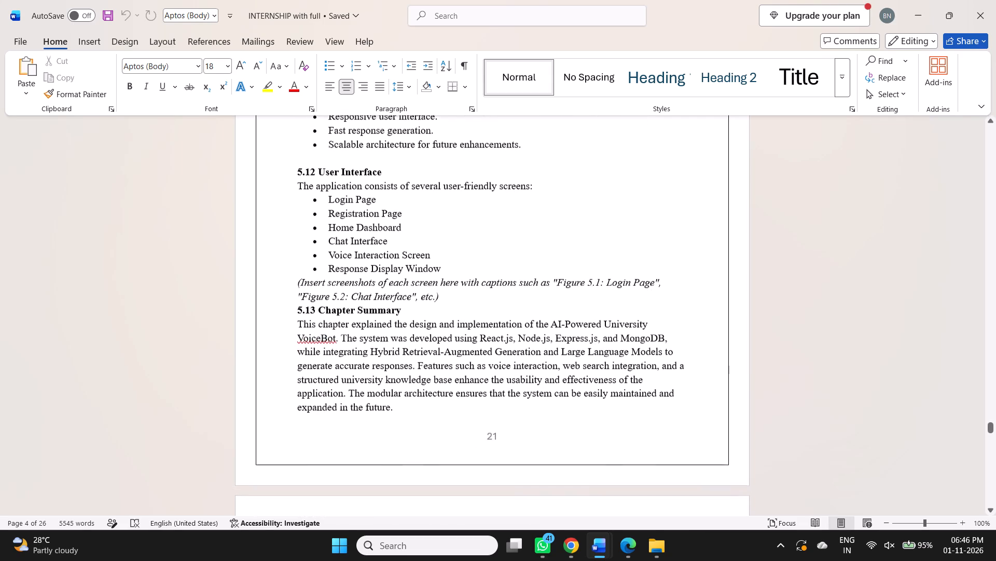
pyautogui.scroll(-1, 501, 270)
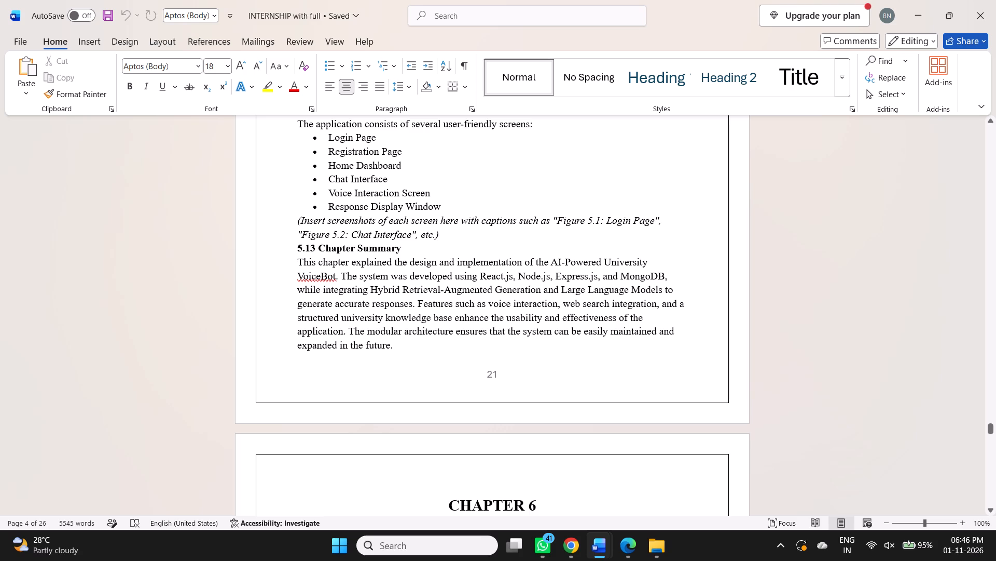
# Skim Chapter 6 on results, testing and acquired skills, continuing to the References list.
pyautogui.scroll(-5, 480, 317)
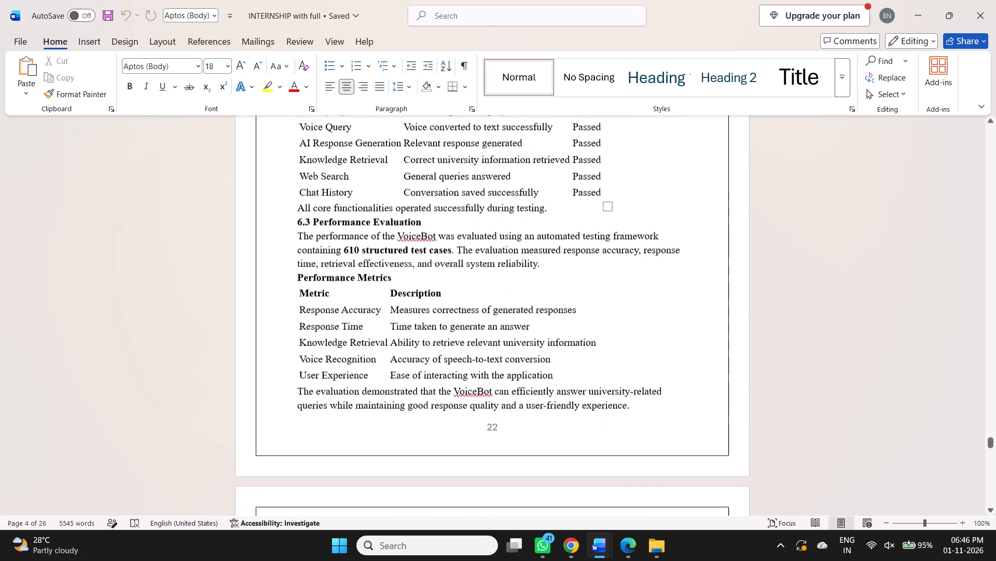
pyautogui.scroll(-4, 480, 317)
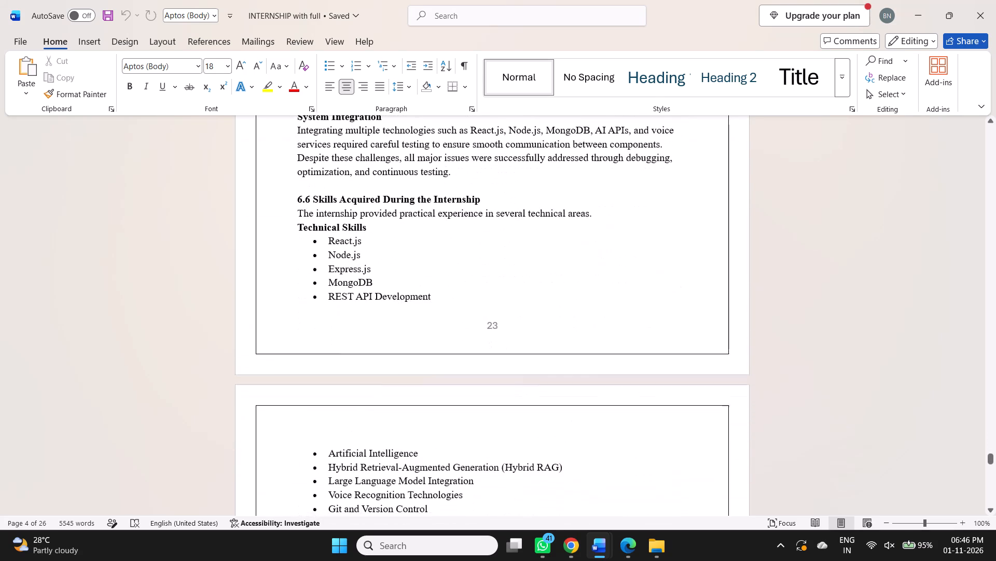
pyautogui.scroll(-3, 480, 317)
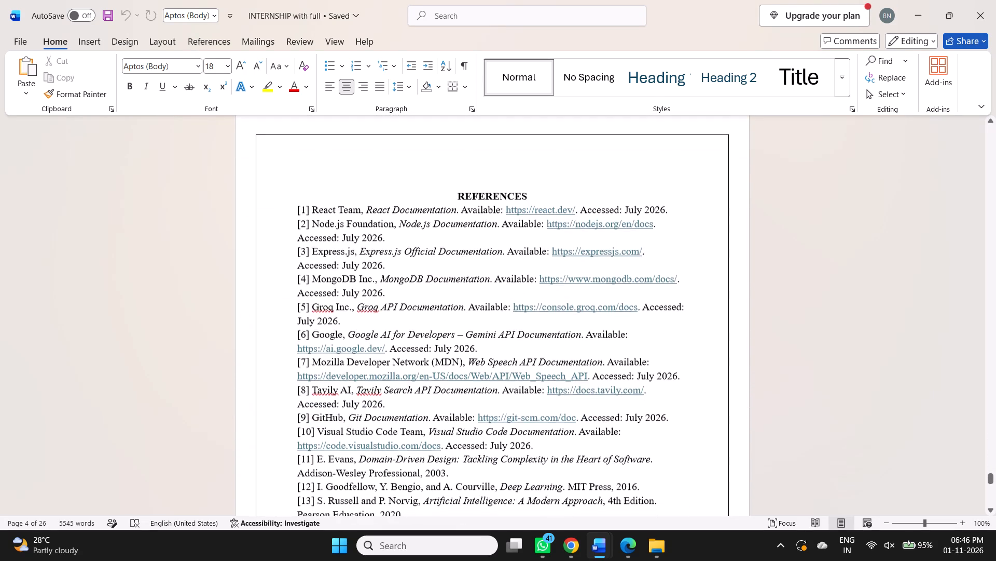
# Examine the Appendix A project screenshot placeholders, from Figure A.1 Login Page to Figure A.5 Voice Interaction.
pyautogui.scroll(-3, 480, 317)
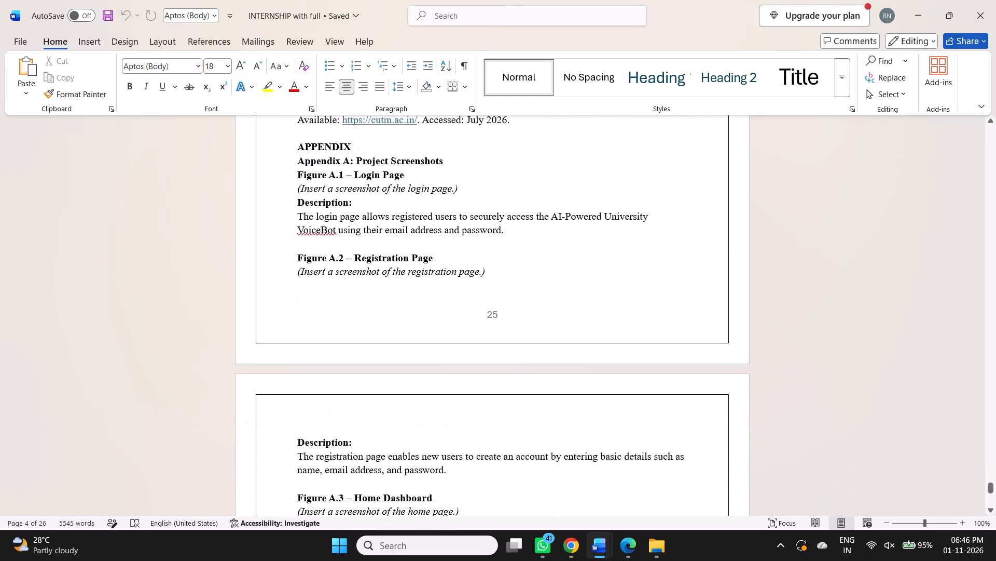
pyautogui.scroll(-1, 480, 317)
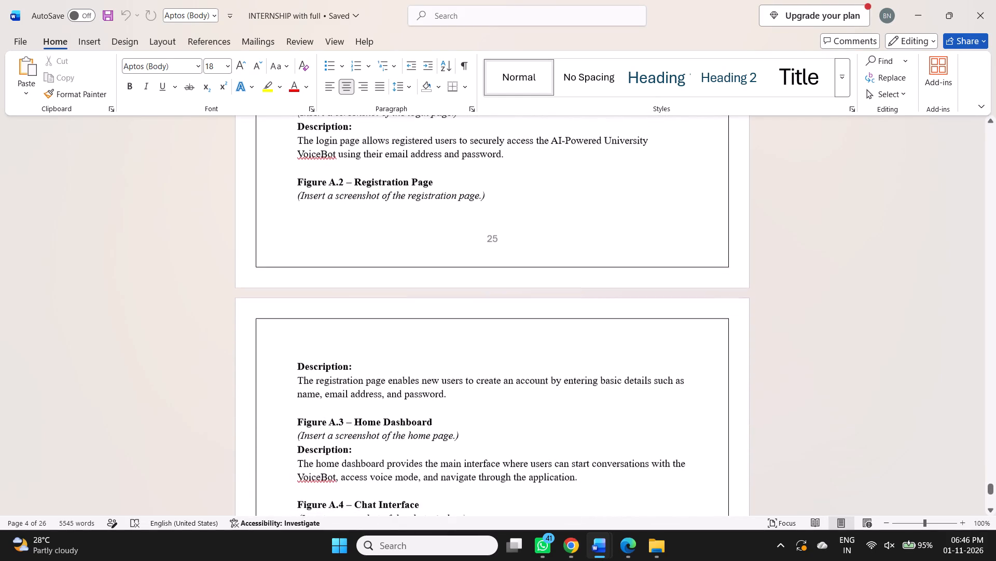
pyautogui.scroll(-4, 480, 317)
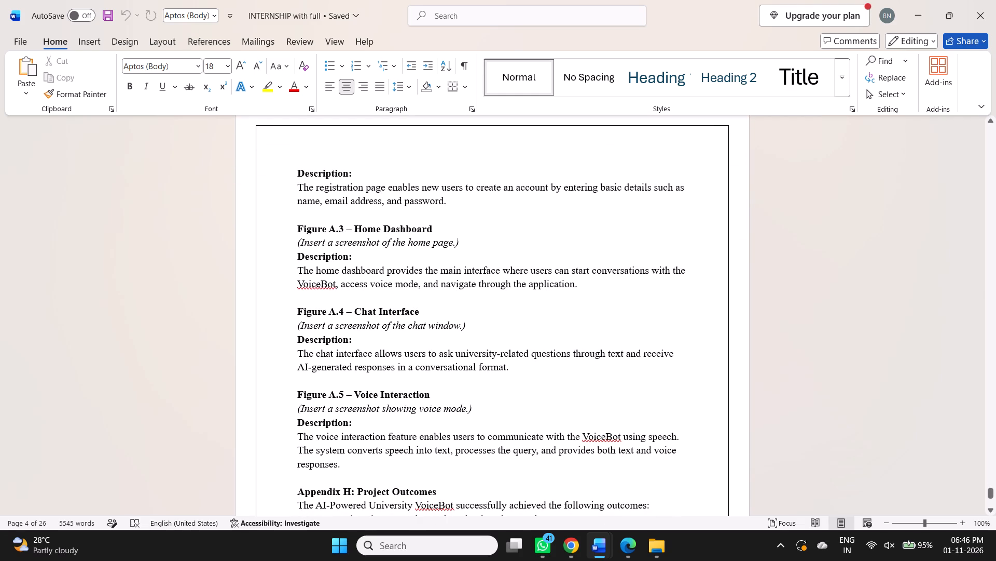
pyautogui.scroll(1, 488, 381)
pyautogui.scroll(-1, 488, 381)
pyautogui.scroll(1, 488, 381)
pyautogui.scroll(-1, 488, 381)
pyautogui.scroll(1, 488, 381)
pyautogui.scroll(-1, 488, 381)
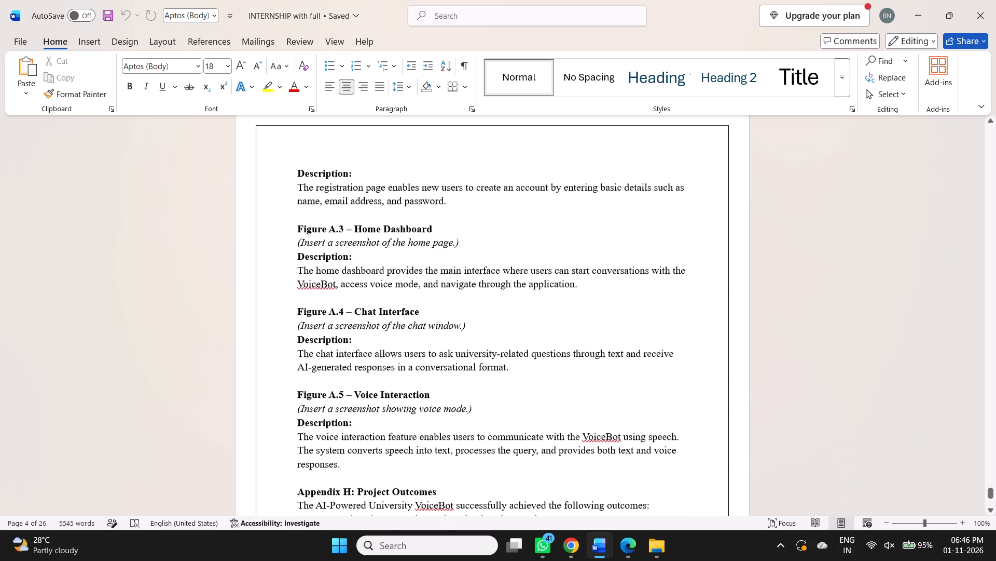
pyautogui.scroll(-5, 487, 388)
pyautogui.scroll(4, 486, 389)
pyautogui.scroll(-1, 486, 389)
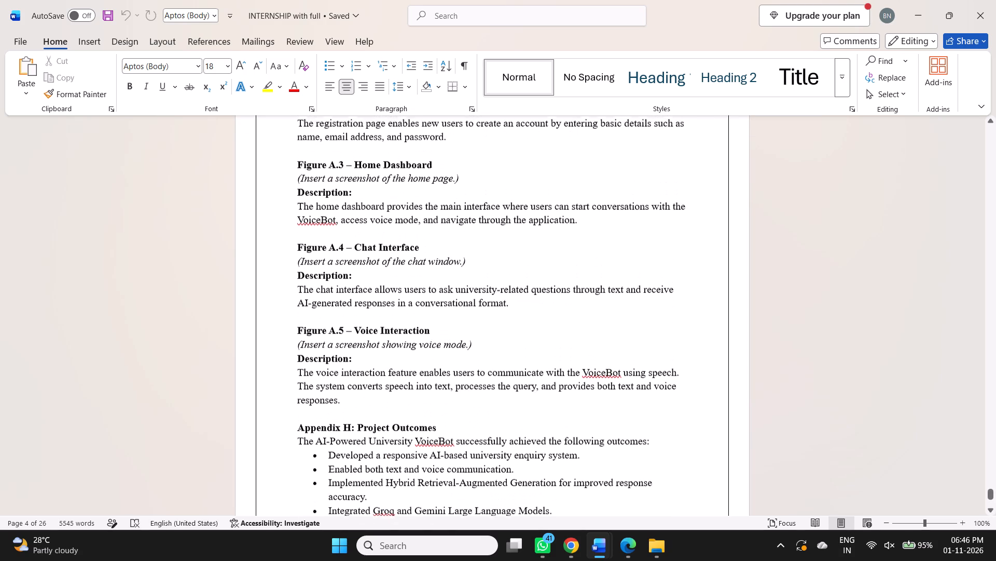
pyautogui.scroll(1, 486, 389)
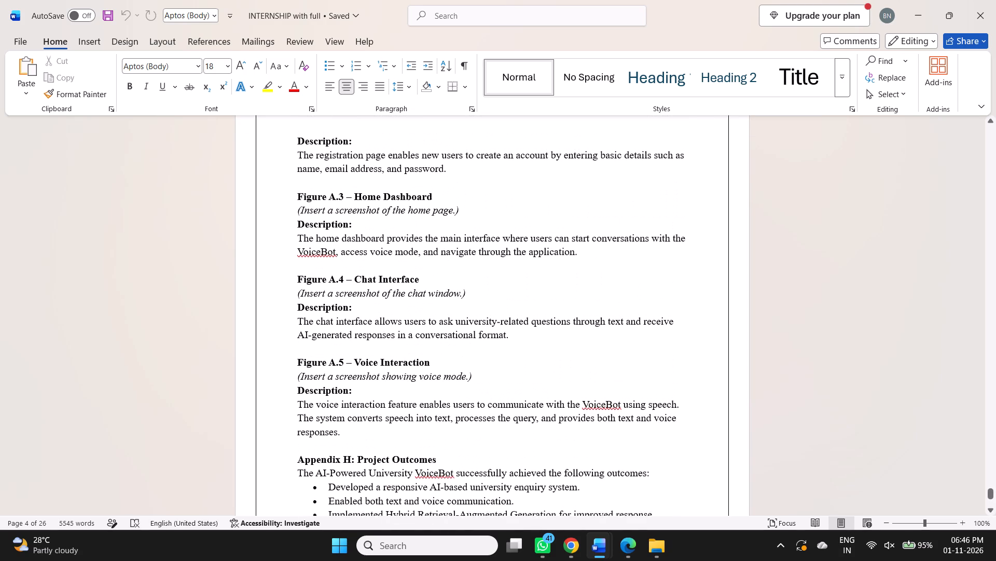
pyautogui.scroll(1, 486, 389)
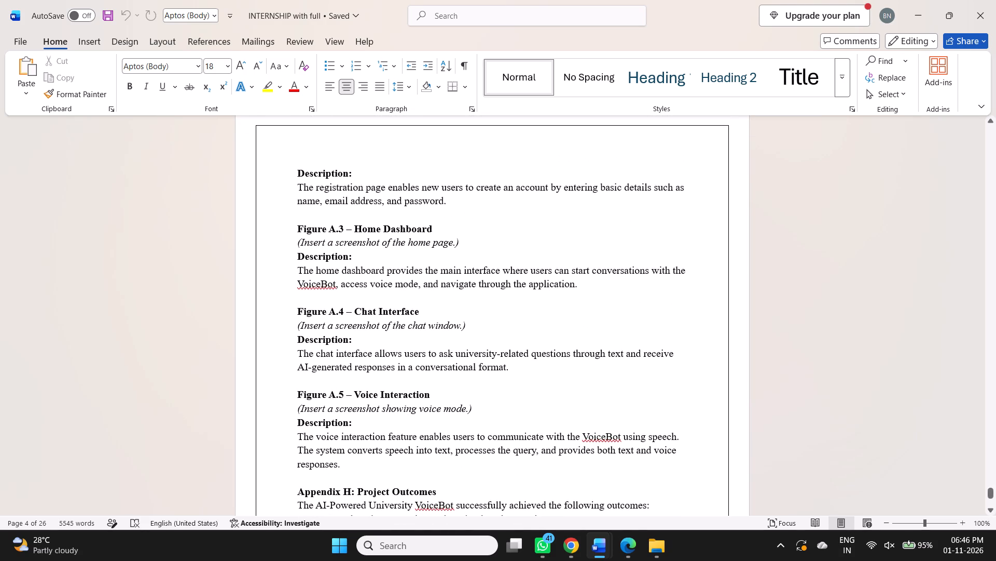
# Recheck the end of the references and the Appendix A placeholders for the login, registration, home and chat screenshots.
pyautogui.scroll(6, 437, 410)
pyautogui.scroll(-1, 437, 410)
pyautogui.scroll(5, 437, 410)
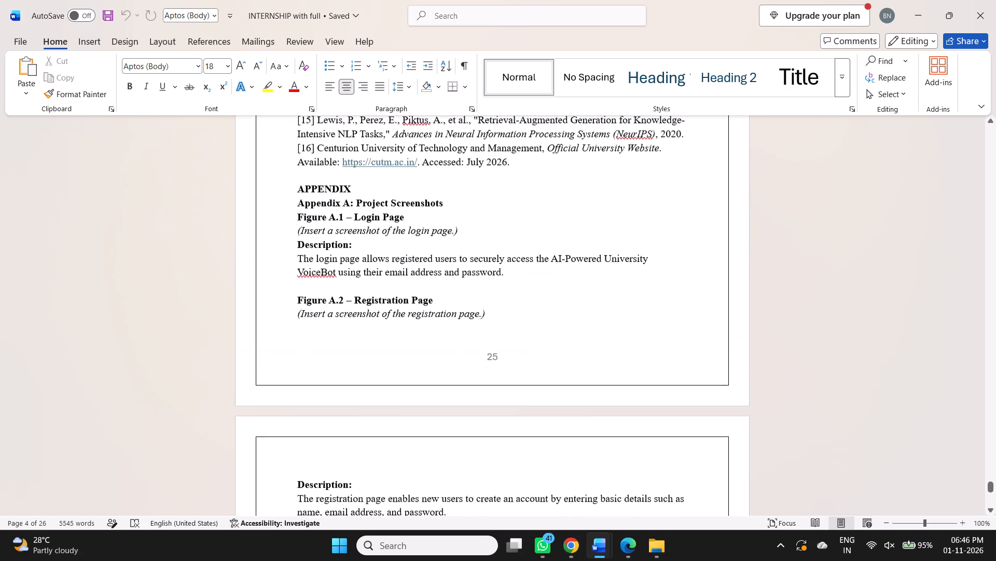
pyautogui.scroll(-2, 437, 410)
pyautogui.scroll(5, 437, 410)
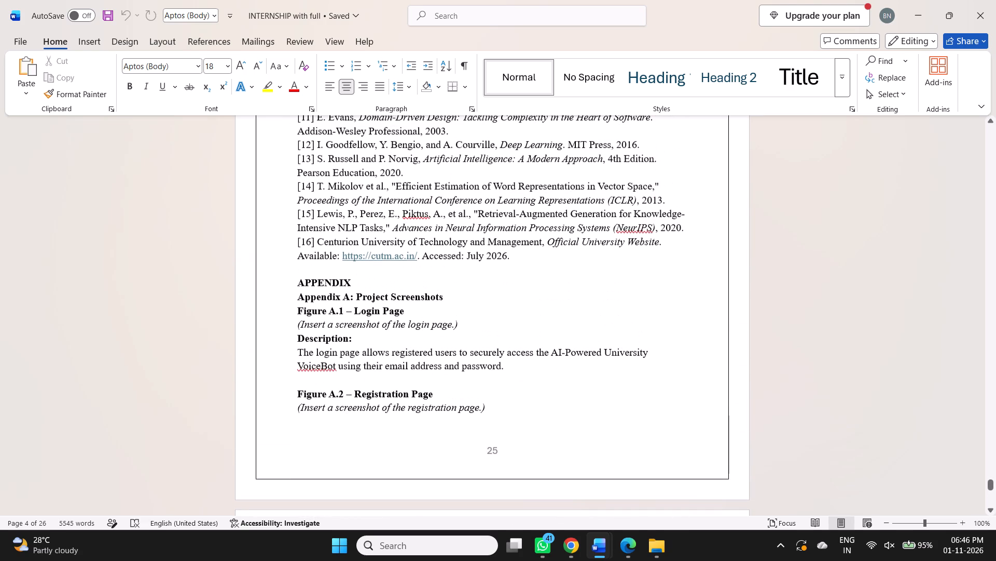
pyautogui.scroll(4, 437, 410)
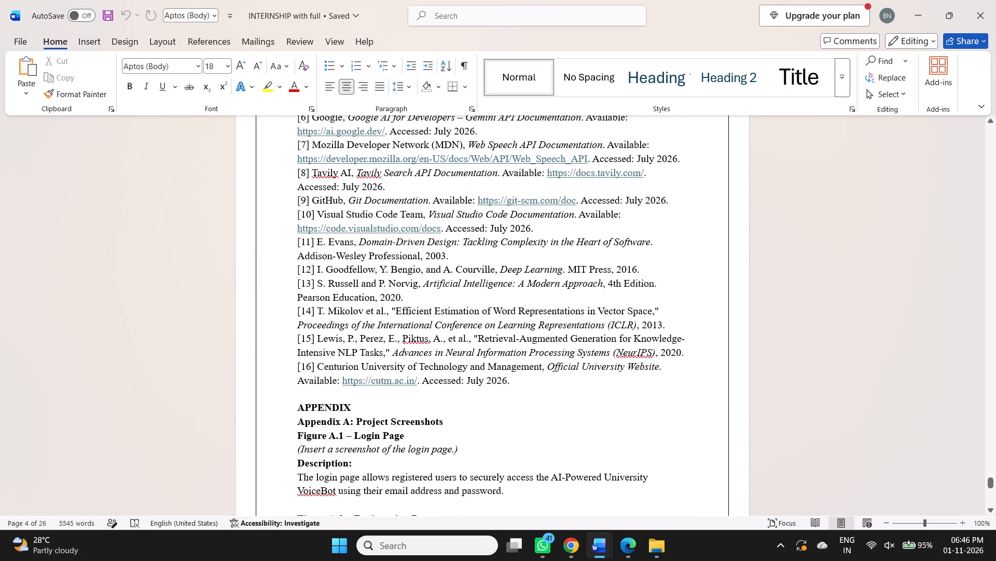
pyautogui.scroll(-10, 428, 421)
pyautogui.scroll(1, 426, 422)
pyautogui.scroll(-2, 425, 423)
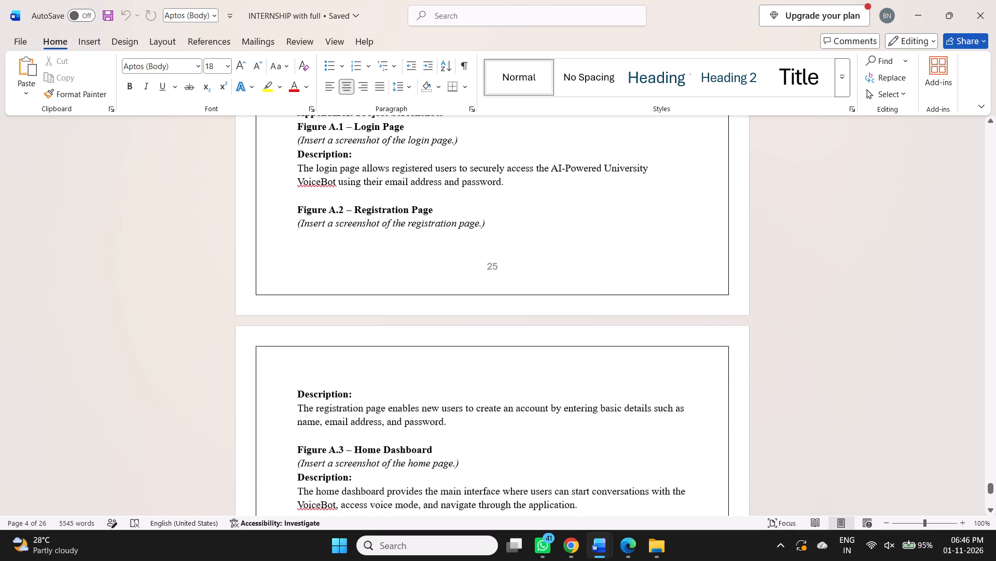
pyautogui.scroll(-2, 425, 423)
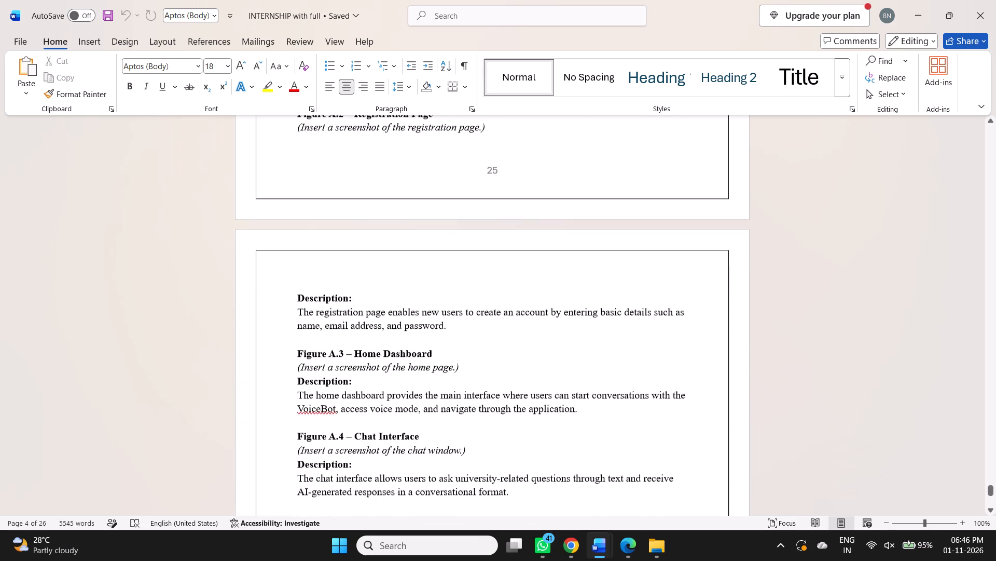
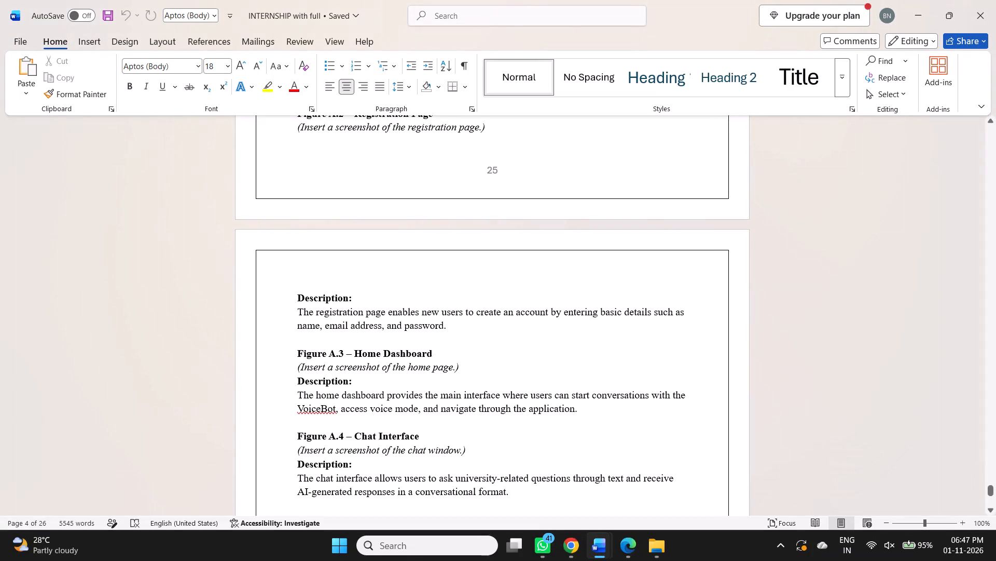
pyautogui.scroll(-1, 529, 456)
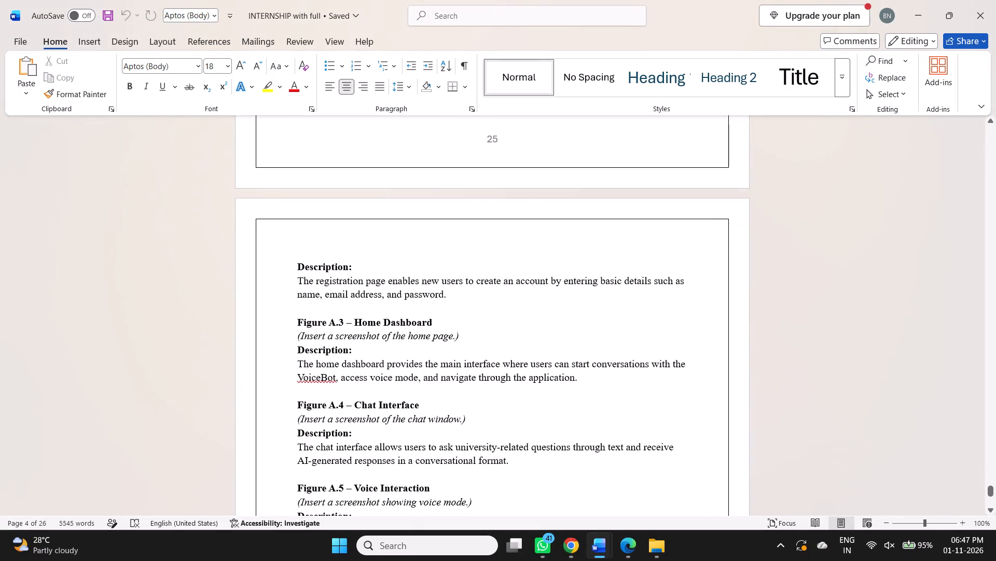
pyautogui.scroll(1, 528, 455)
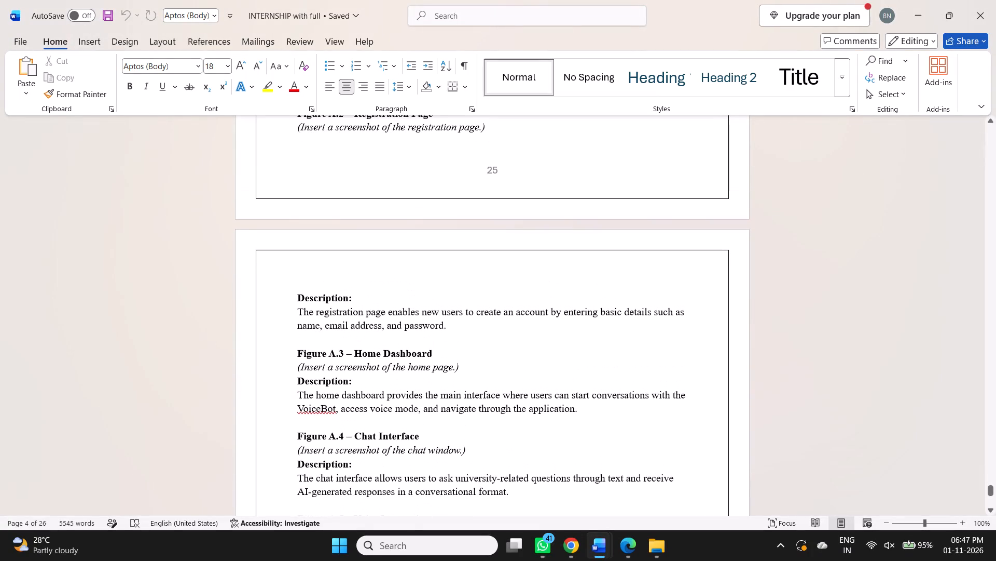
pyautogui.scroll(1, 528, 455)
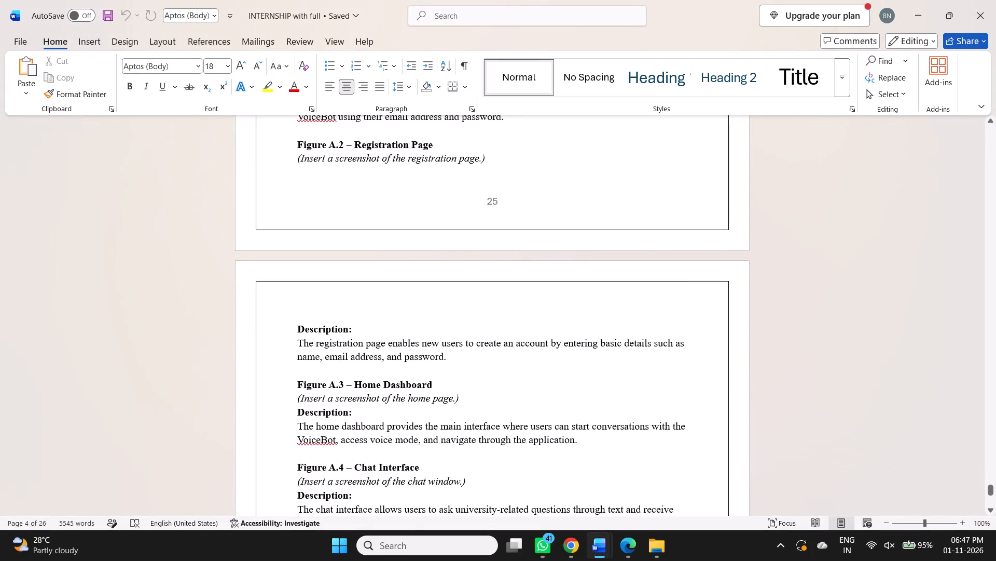
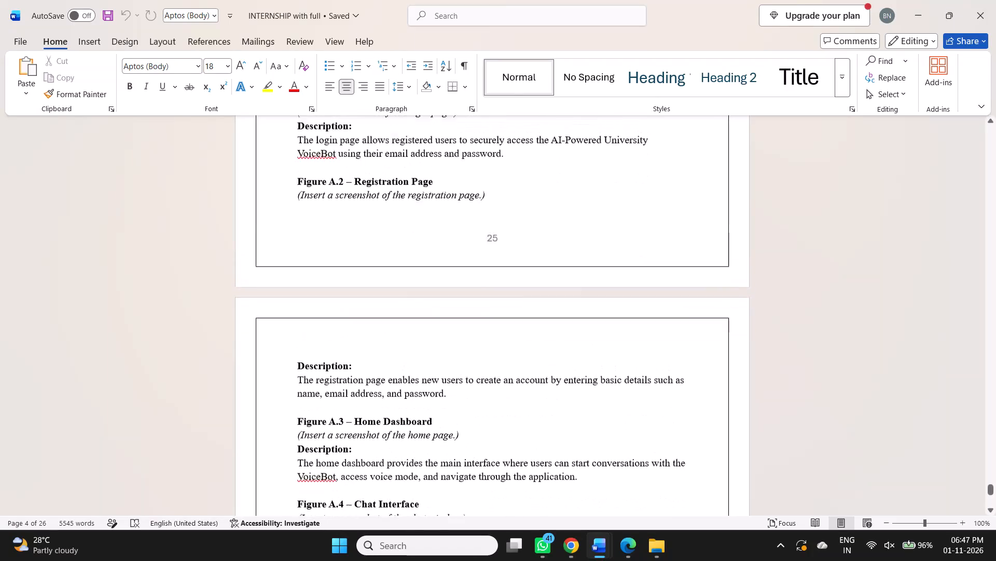
# Delete the placeholder text "(Insert a screenshot of the login page.)" under Figure A.1 – Login Page, keeping the cursor on the emptied line.
pyautogui.scroll(5, 411, 395)
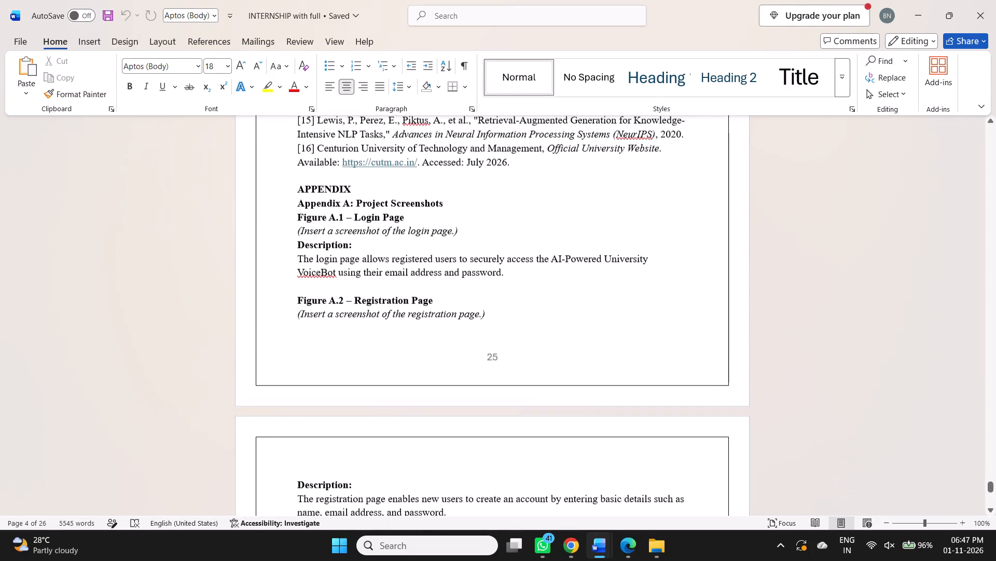
pyautogui.scroll(2, 386, 372)
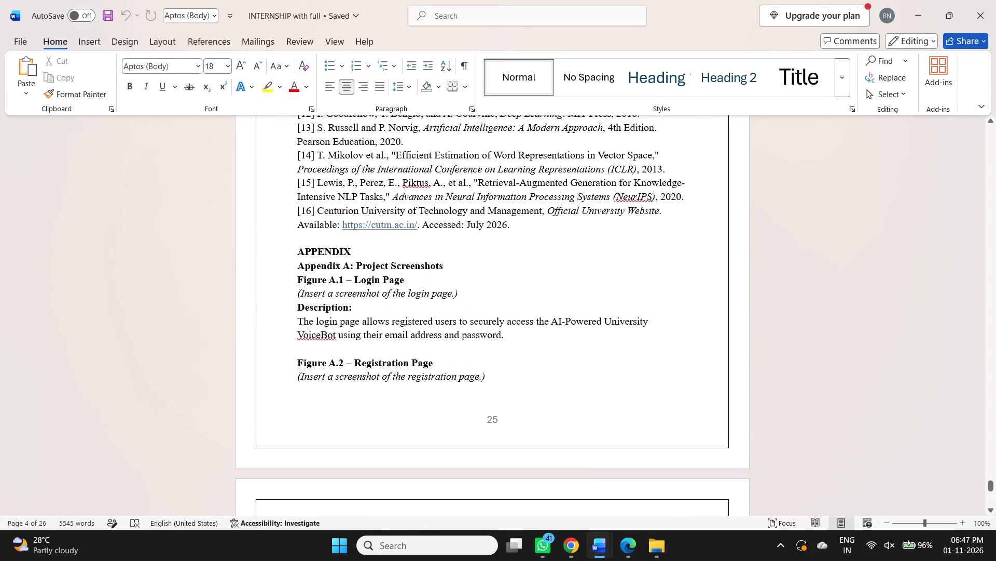
pyautogui.click(460, 292)
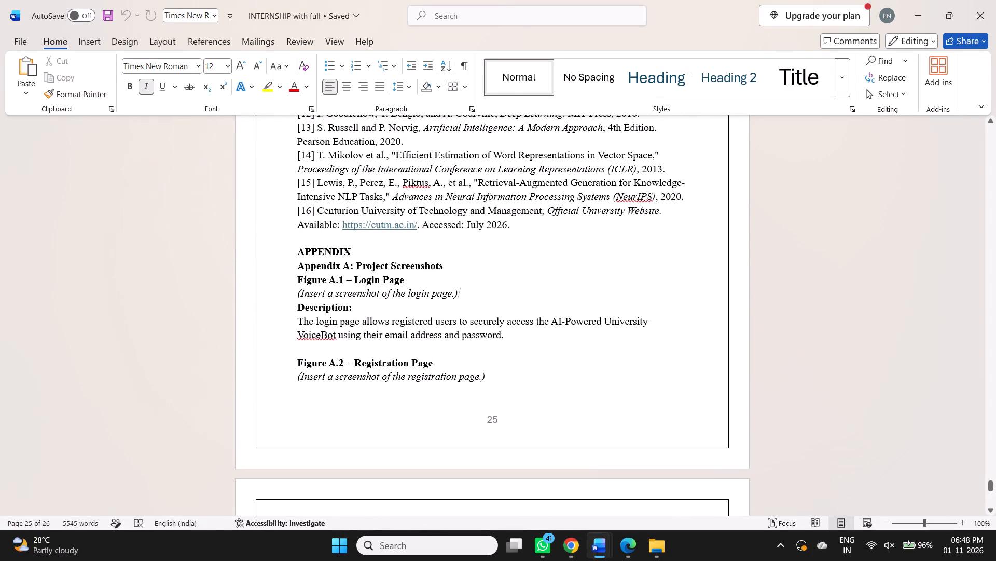
pyautogui.moveTo(462, 293); pyautogui.dragTo(455, 293)
pyautogui.moveTo(455, 293); pyautogui.dragTo(307, 299)
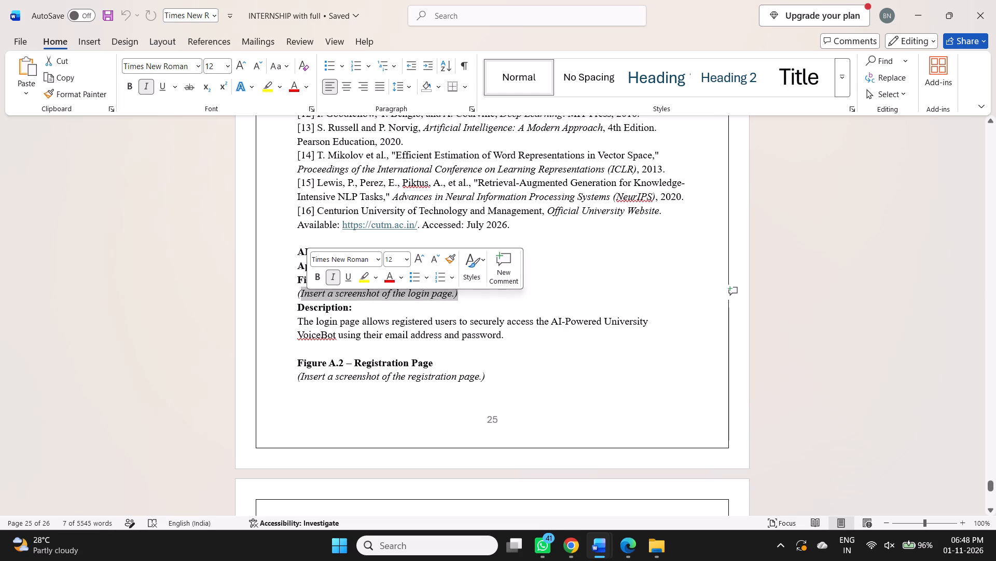
pyautogui.press('BackSpace')
pyautogui.press('BackSpace')
pyautogui.click(307, 292)
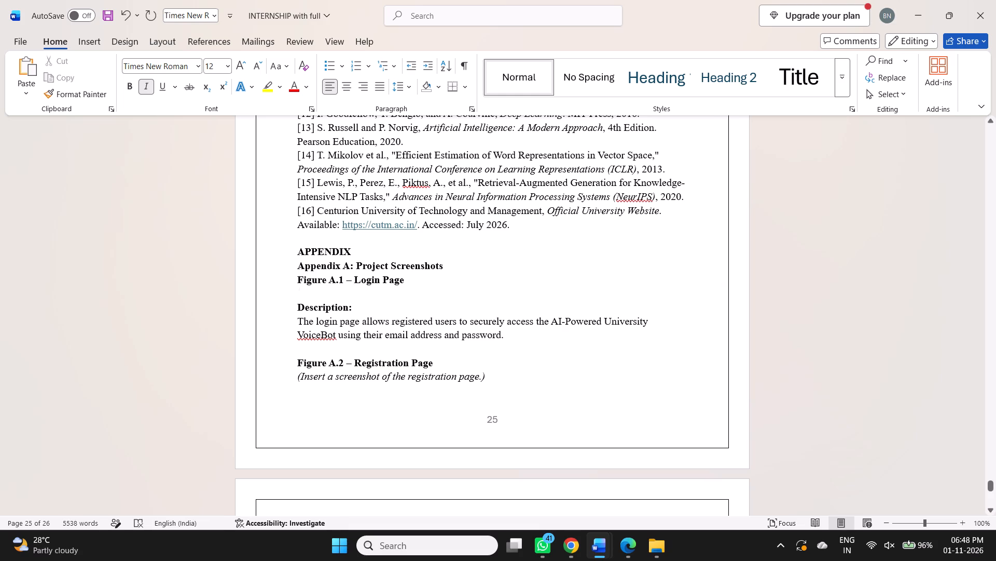
# Begin inserting the login page screenshot as a picture on the empty line under Figure A.1 – Login Page.
pyautogui.rightClick(309, 295)
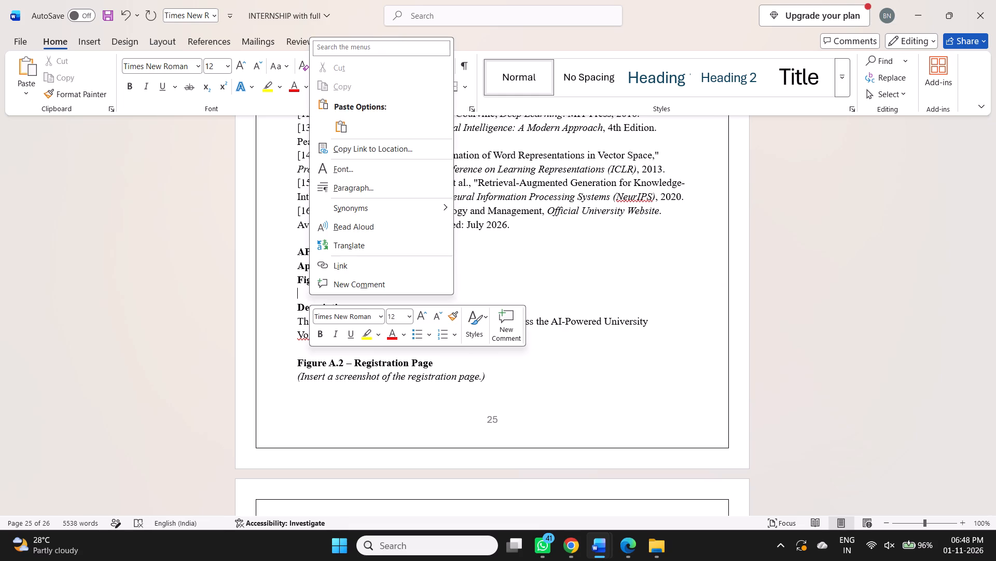
pyautogui.click(81, 38)
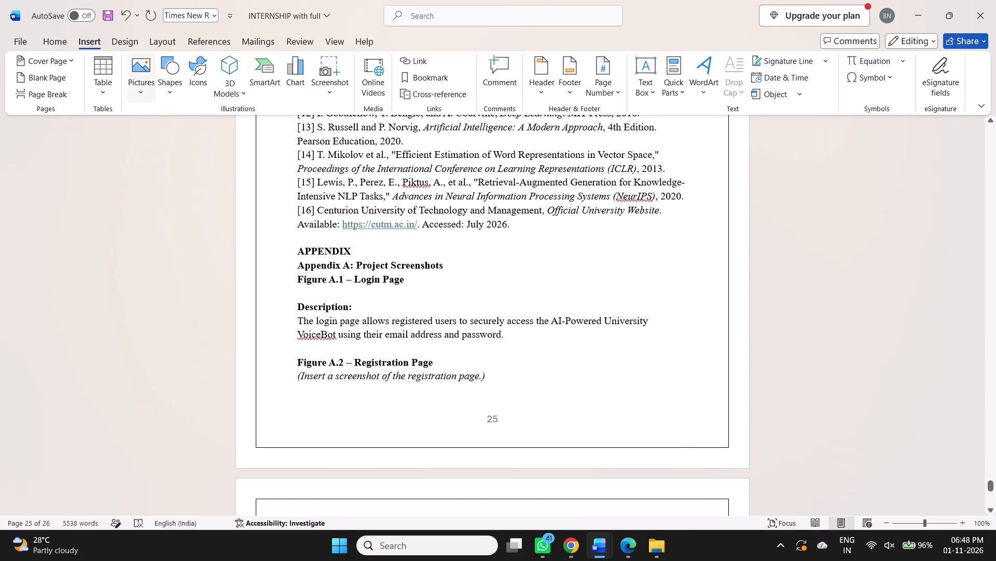
pyautogui.click(139, 95)
pyautogui.click(120, 218)
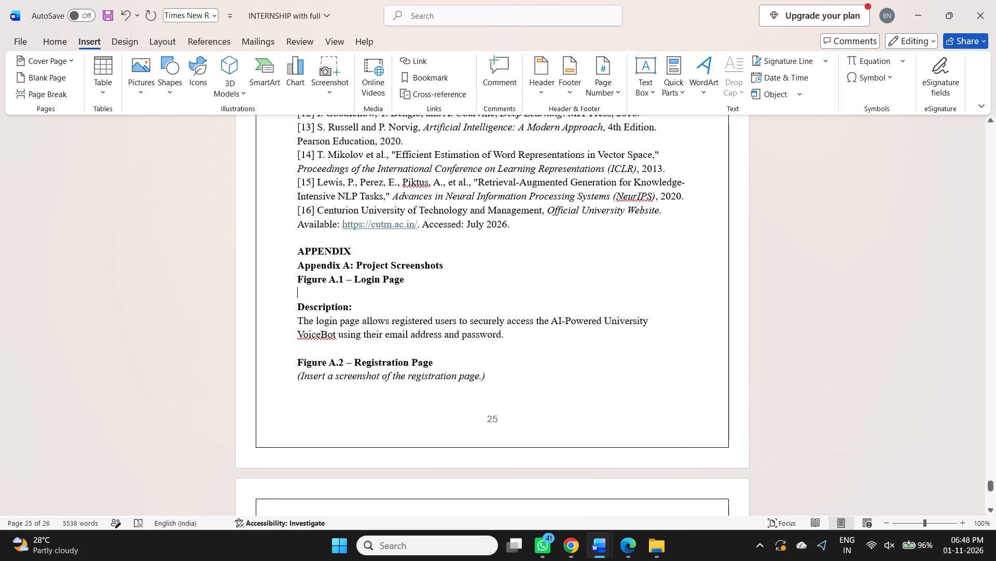
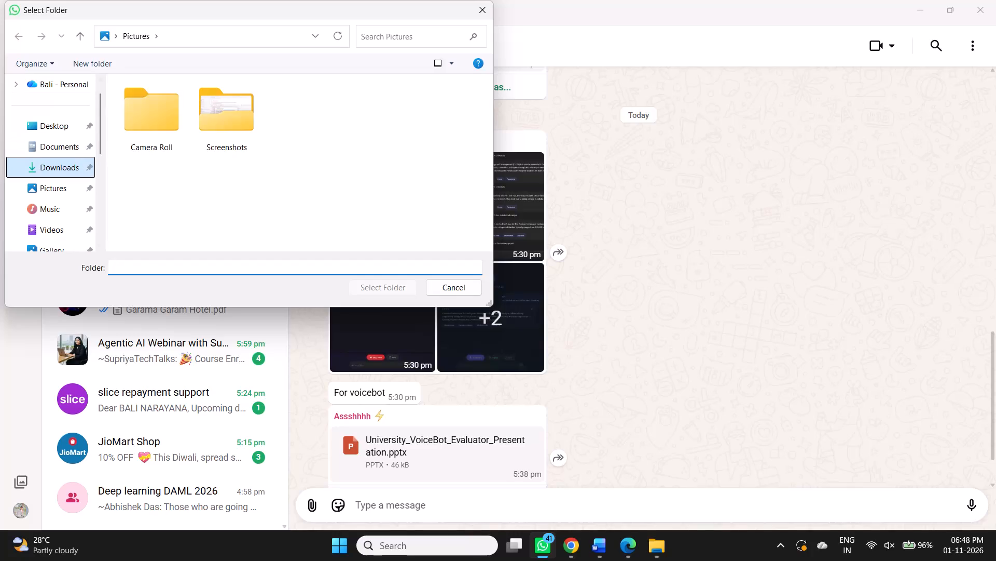
pyautogui.scroll(-2, 51, 211)
pyautogui.scroll(4, 52, 162)
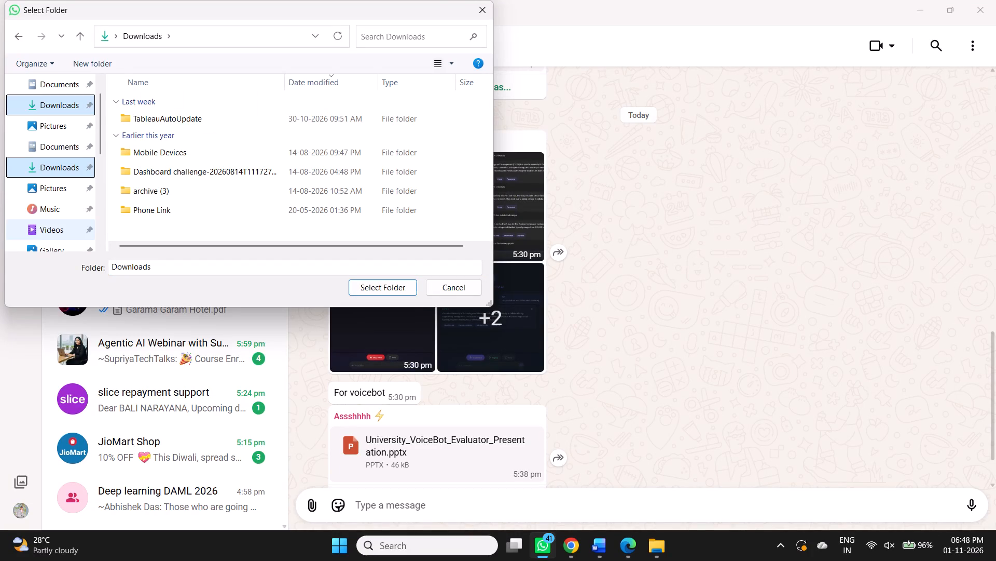
pyautogui.click(56, 152)
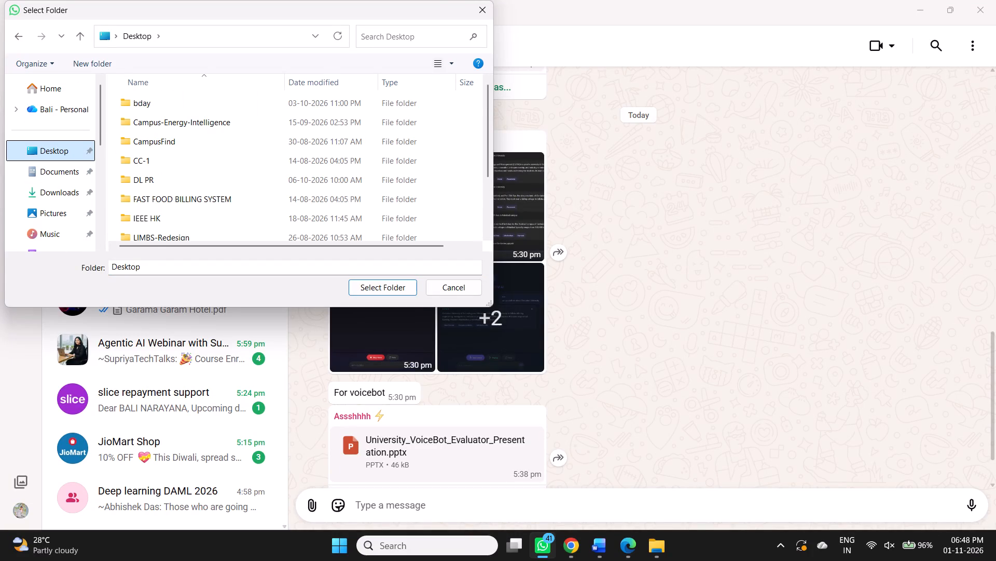
pyautogui.scroll(-1, 179, 150)
pyautogui.click(54, 112)
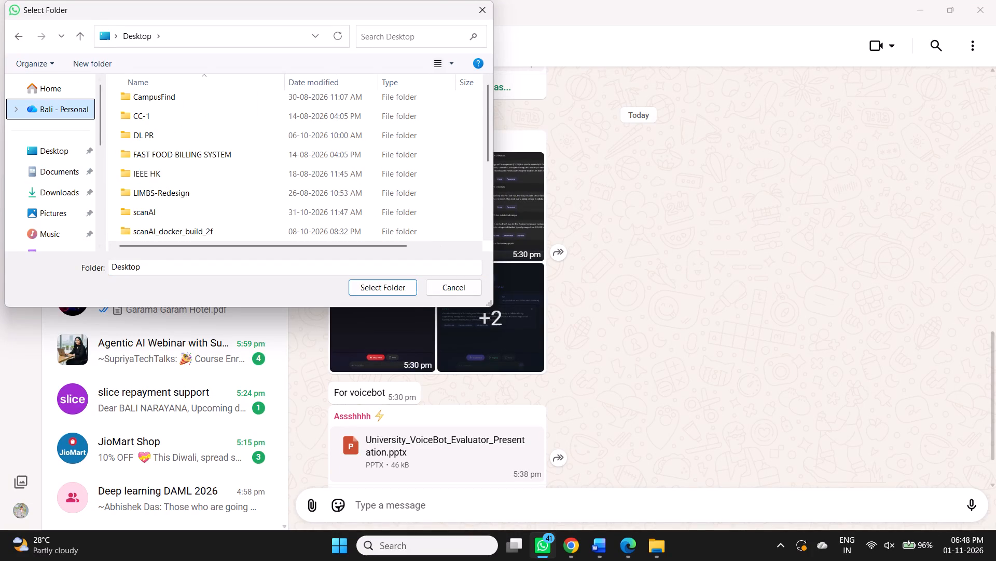
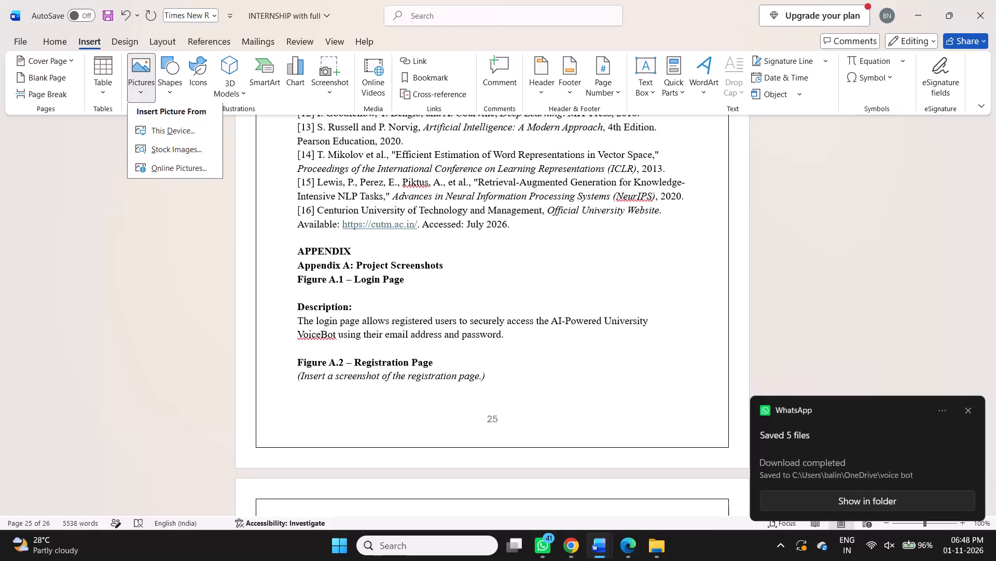
# Insert the University VoiceBot login page image from the OneDrive "voice bot" folder on the empty line under Figure A.1 – Login Page.
pyautogui.click(155, 126)
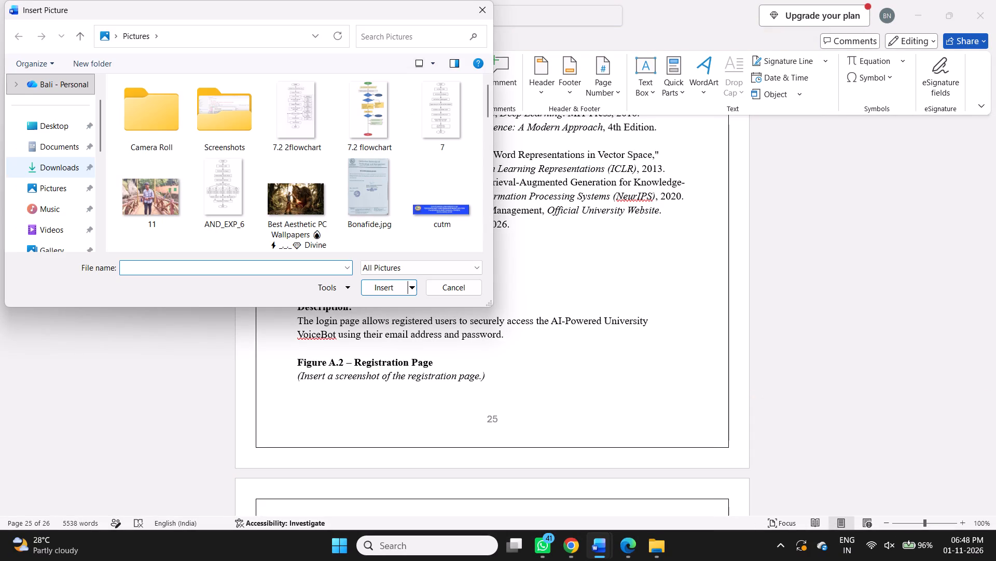
pyautogui.scroll(3, 76, 158)
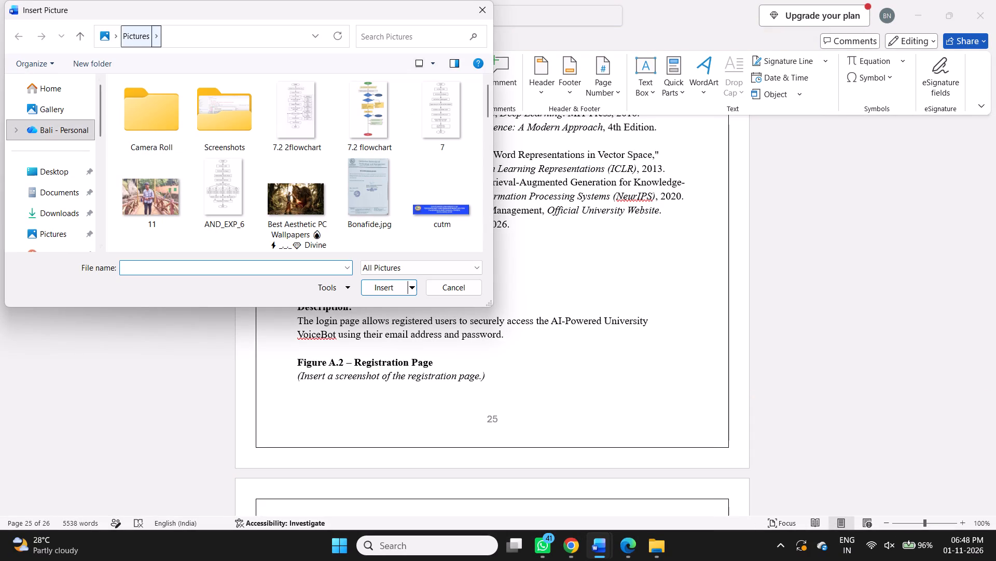
pyautogui.click(52, 129)
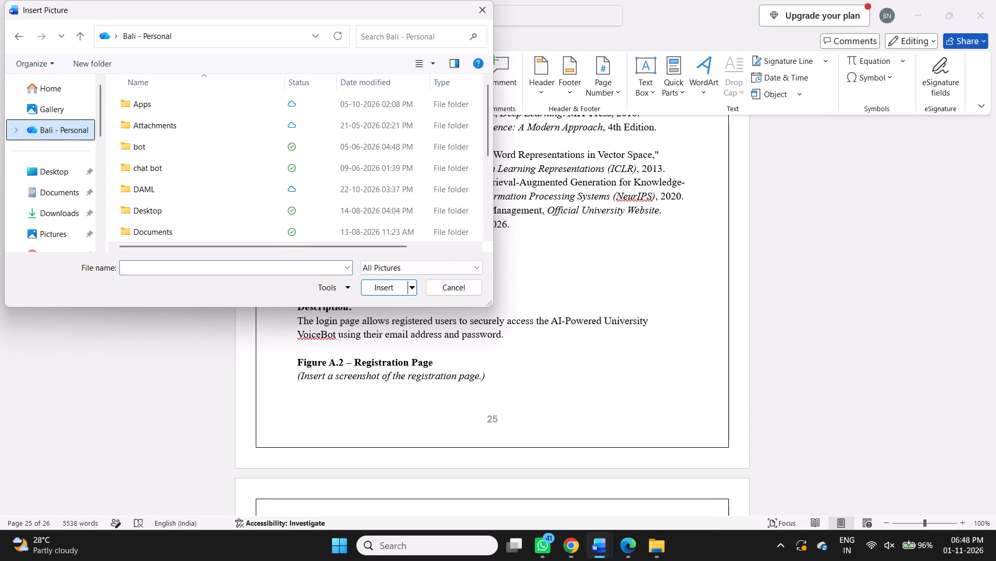
pyautogui.scroll(-3, 165, 216)
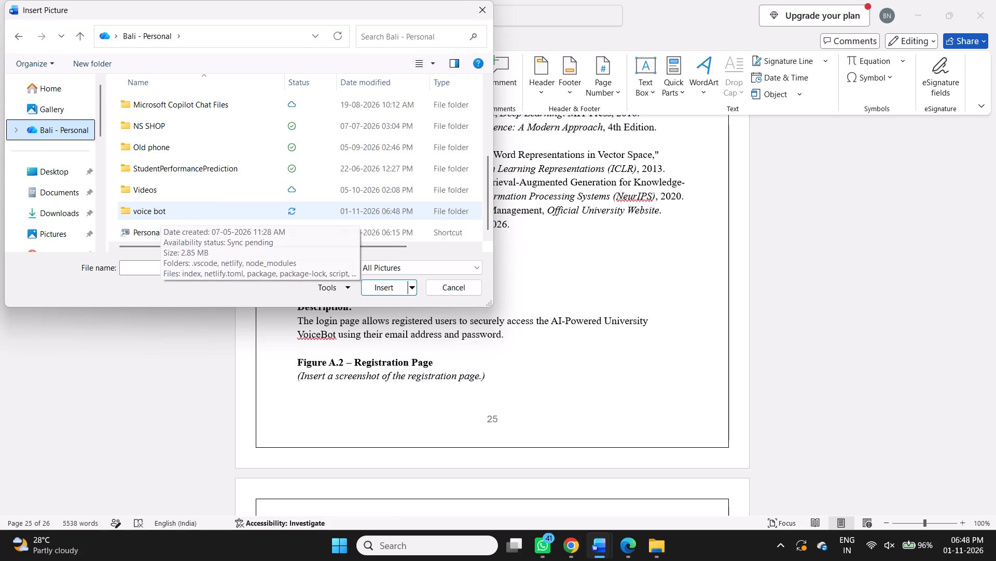
pyautogui.scroll(-1, 173, 209)
pyautogui.doubleClick(177, 209)
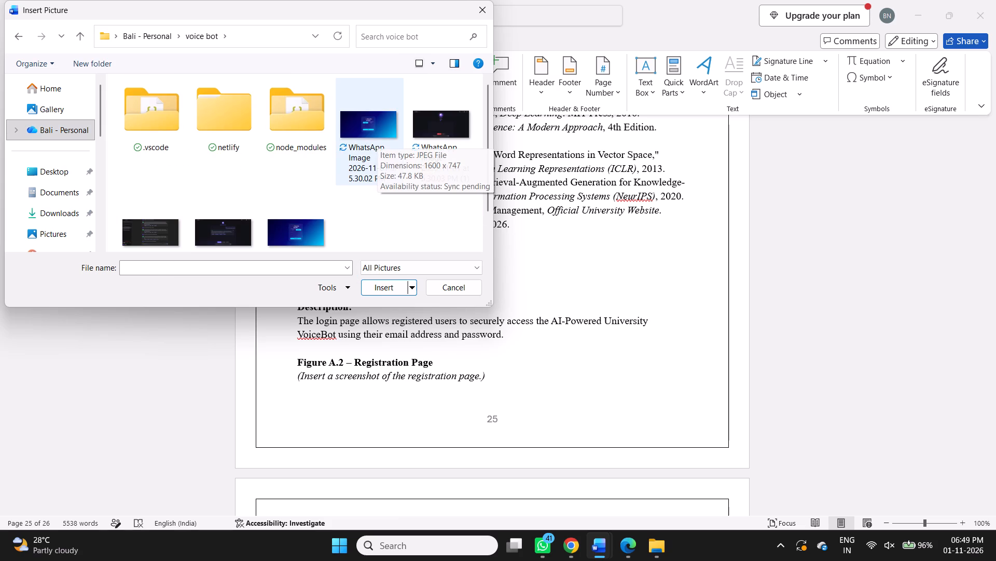
pyautogui.doubleClick(374, 126)
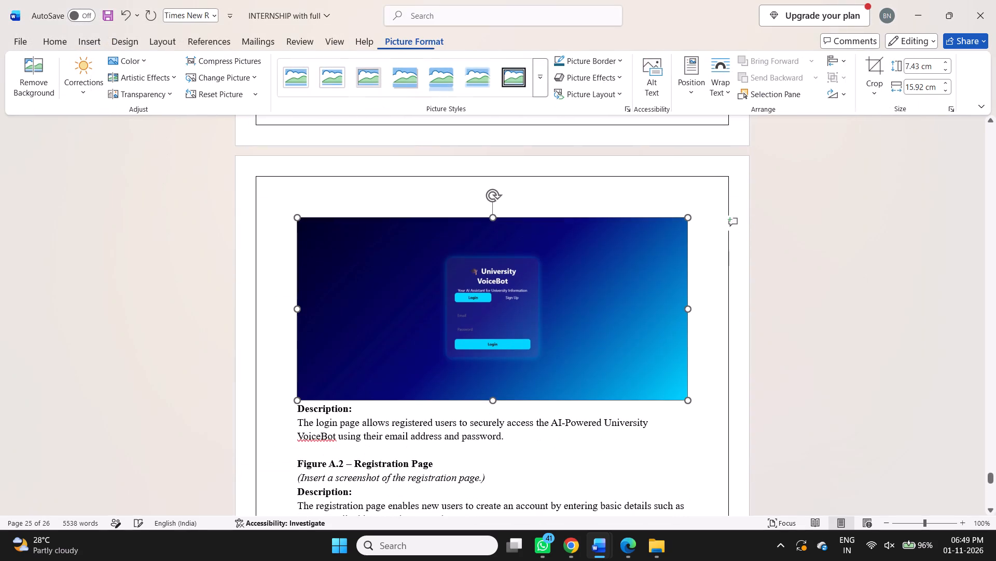
# Insert blank lines above the APPENDIX heading to push it onto the next page, together with the Figure A.1 login screenshot.
pyautogui.scroll(9, 435, 255)
pyautogui.scroll(-1, 437, 256)
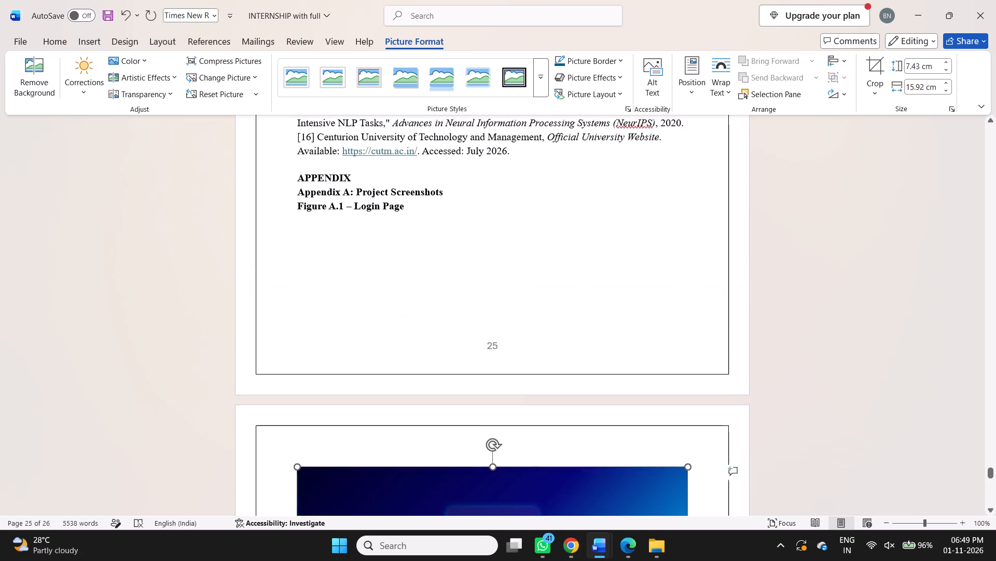
pyautogui.click(298, 177)
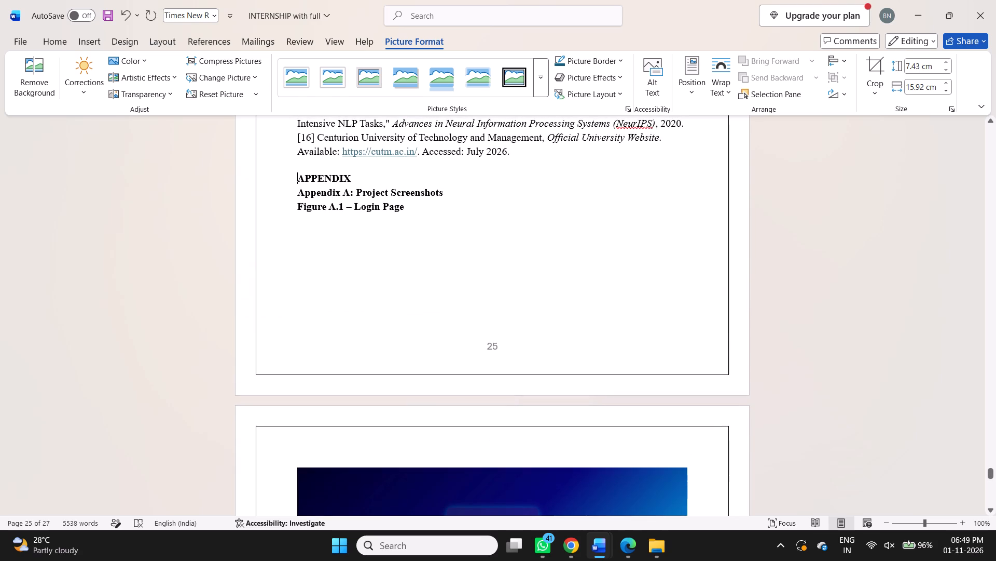
pyautogui.press('Return')
pyautogui.press('Return')
pyautogui.press('Return')
pyautogui.press('Return')
pyautogui.press('Return')
pyautogui.press('Return')
pyautogui.press('Return')
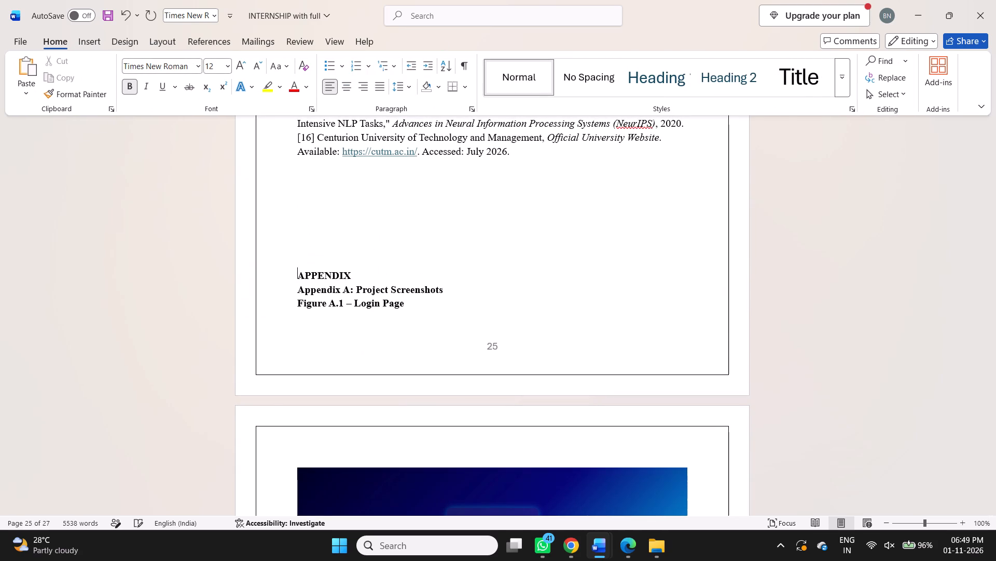
pyautogui.press('Return')
pyautogui.press('Return')
pyautogui.press('Return')
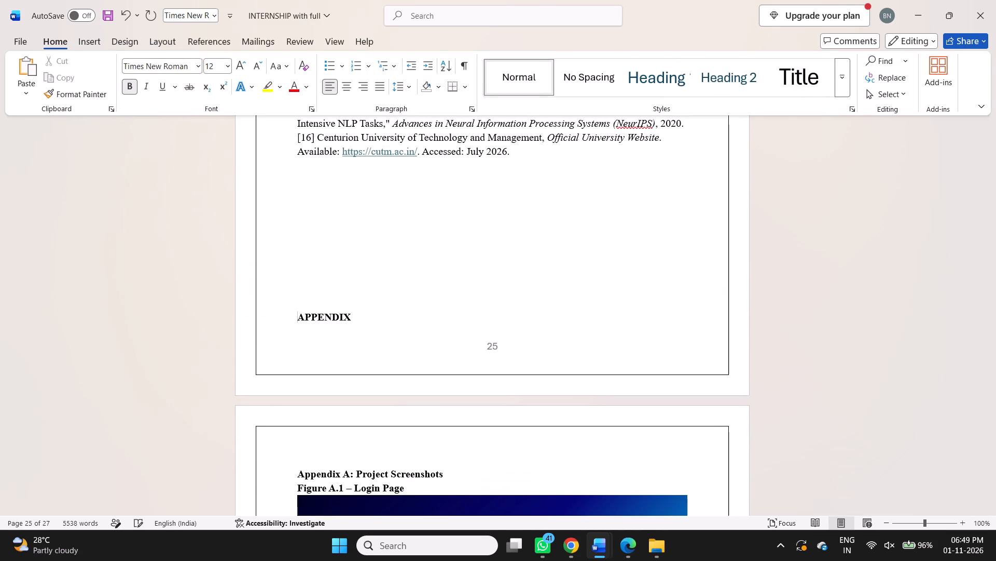
pyautogui.press('Return')
pyautogui.scroll(-2, 371, 322)
pyautogui.scroll(1, 372, 324)
pyautogui.scroll(-2, 372, 327)
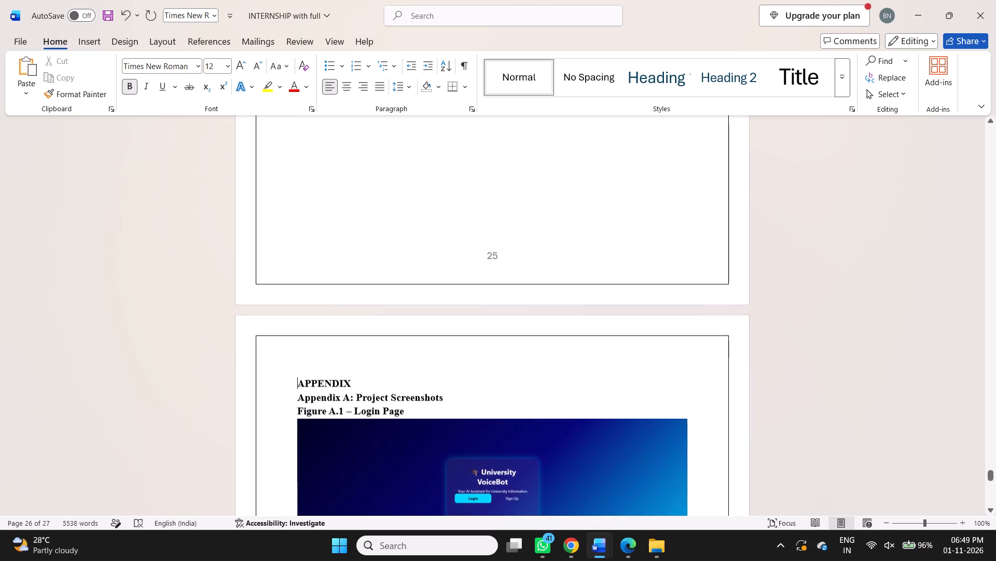
# Replace the placeholder text "(Insert a screenshot of the registration page.)" under Figure A.2 – Registration Page with an empty line.
pyautogui.scroll(-3, 366, 344)
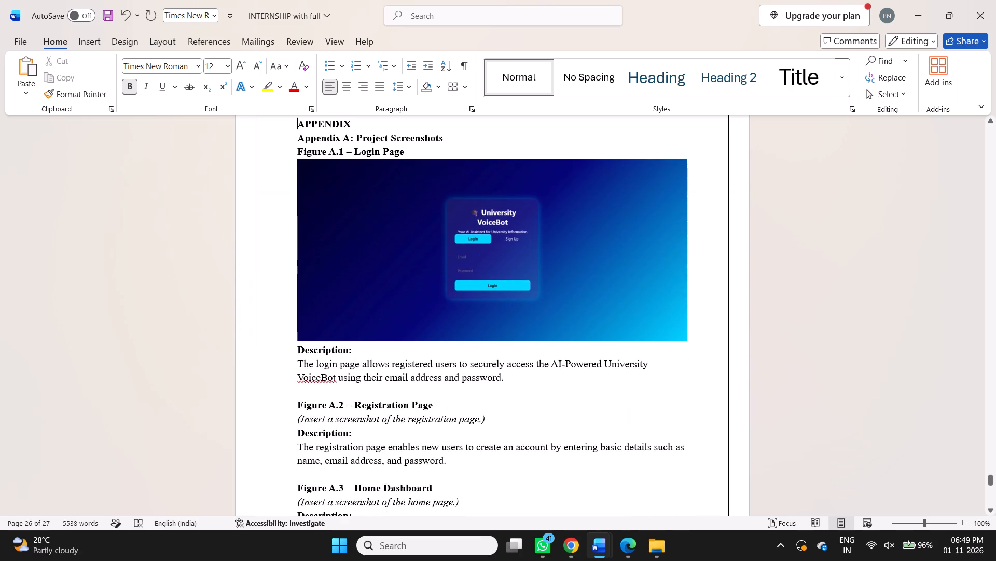
pyautogui.scroll(-2, 365, 366)
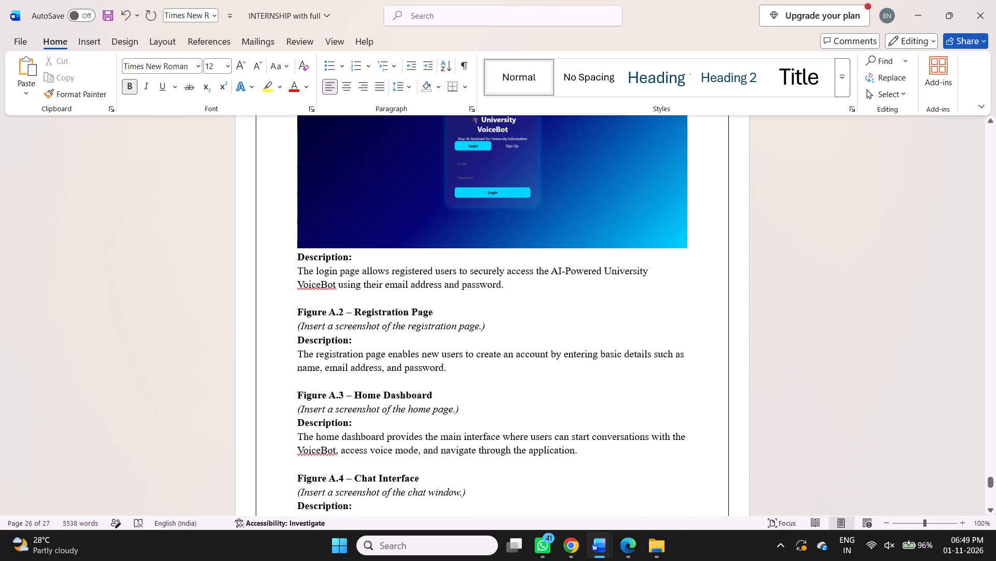
pyautogui.scroll(-1, 416, 336)
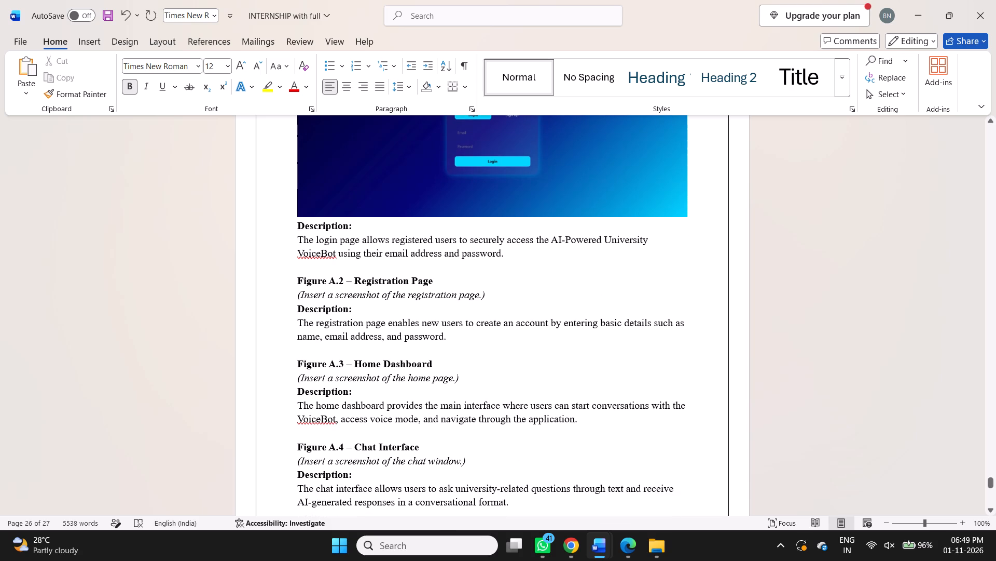
pyautogui.moveTo(489, 296); pyautogui.dragTo(309, 295)
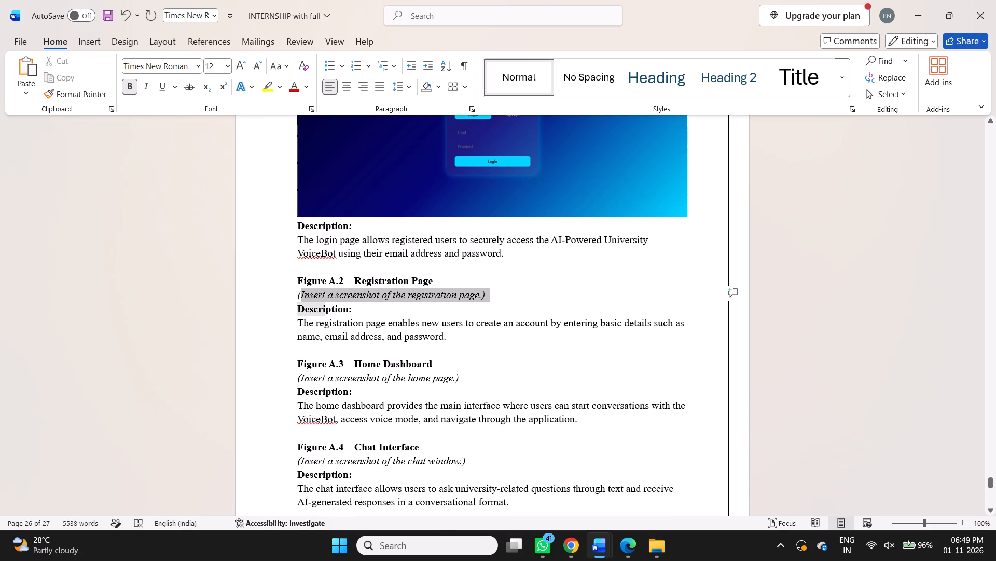
pyautogui.moveTo(309, 295); pyautogui.dragTo(295, 297)
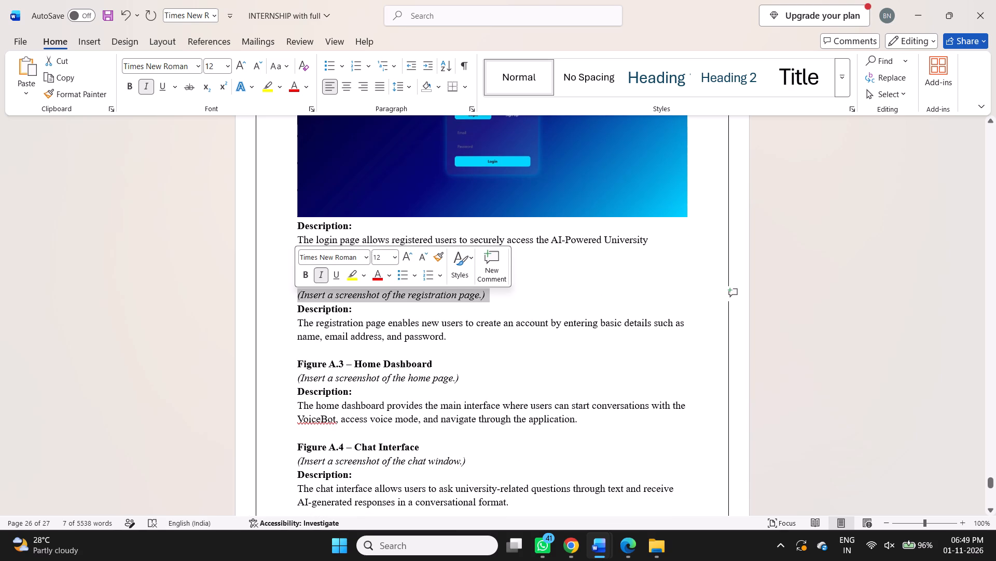
pyautogui.press('BackSpace')
pyautogui.click(437, 279)
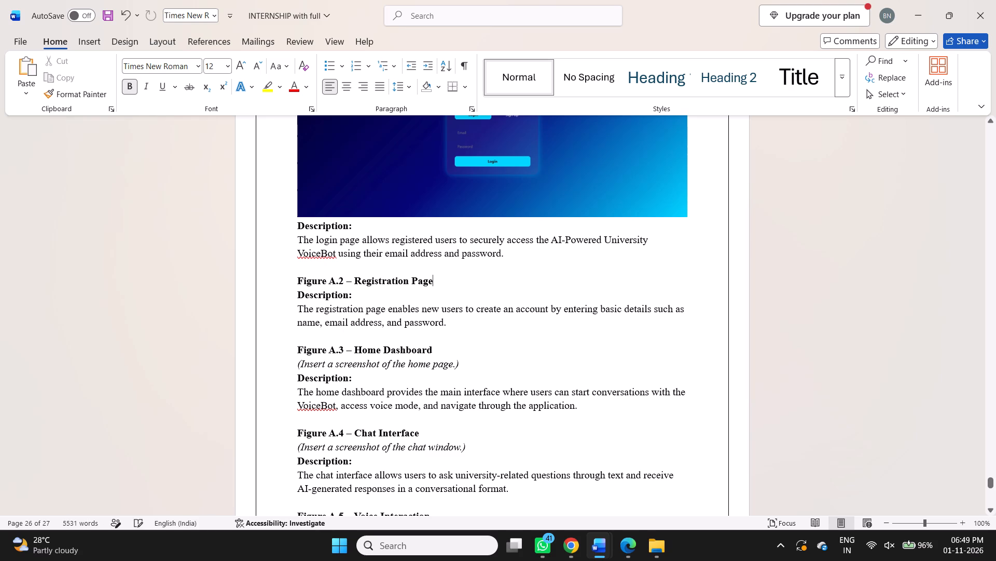
pyautogui.press('Return')
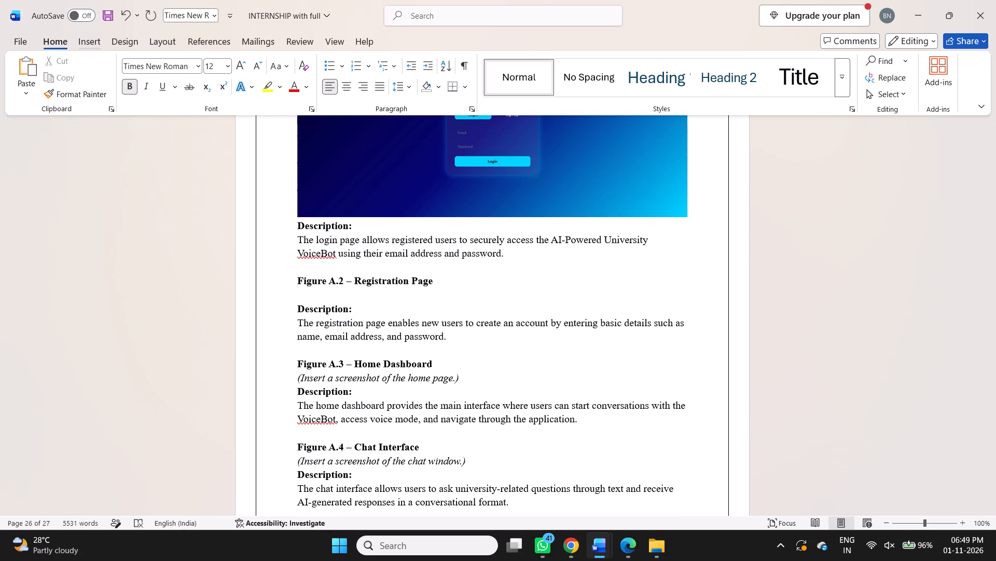
# Insert the picture "WhatsApp Image 2026-11-01 at 5.30.29 PM" from the "voice bot" folder under Figure A.2 – Registration Page.
pyautogui.click(94, 45)
pyautogui.click(139, 91)
pyautogui.click(160, 127)
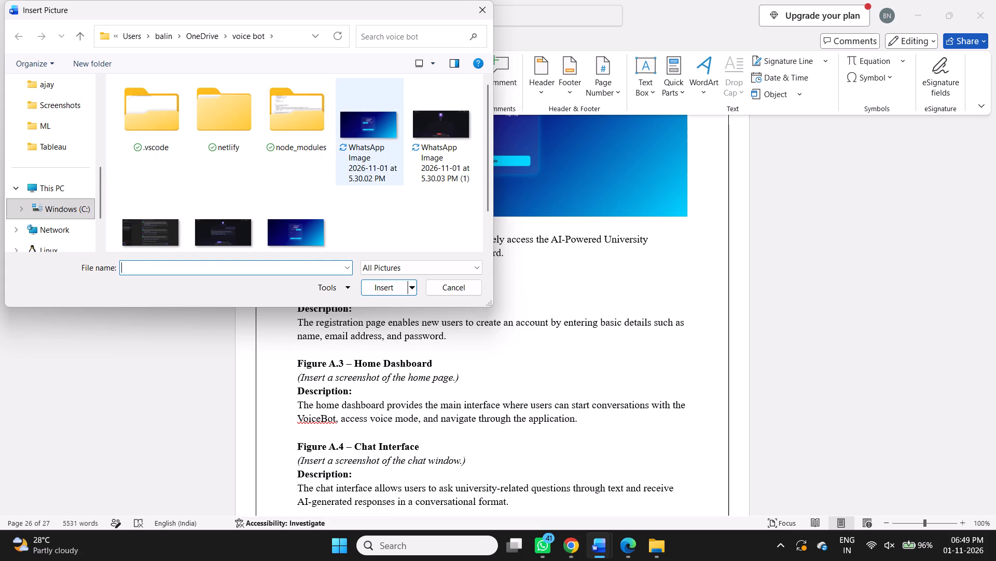
pyautogui.scroll(-2, 363, 183)
pyautogui.scroll(1, 363, 183)
pyautogui.scroll(-4, 363, 183)
pyautogui.doubleClick(306, 197)
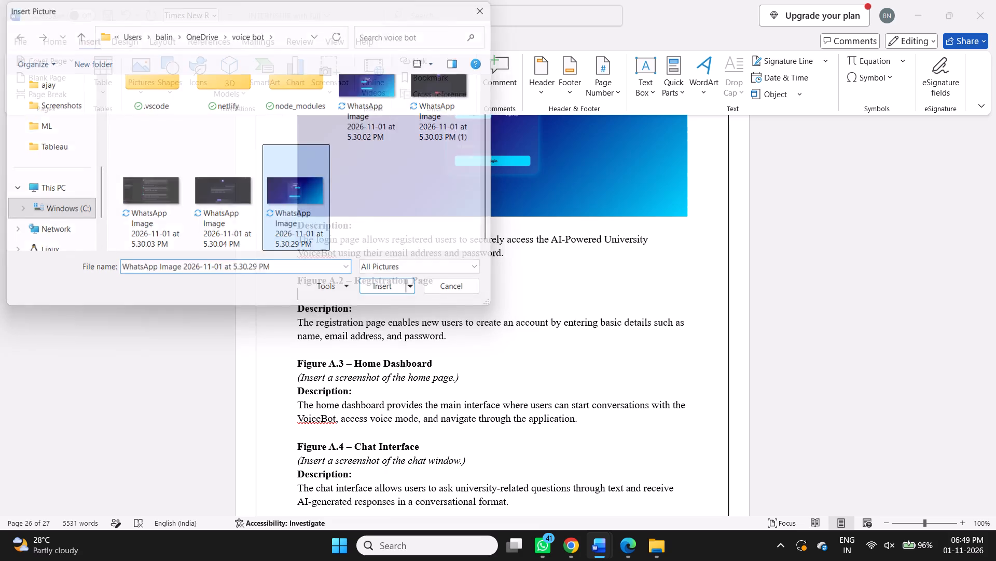
# Check the placement of the login and registration screenshots under Figures A.1 and A.2.
pyautogui.scroll(1, 403, 303)
pyautogui.scroll(-2, 399, 305)
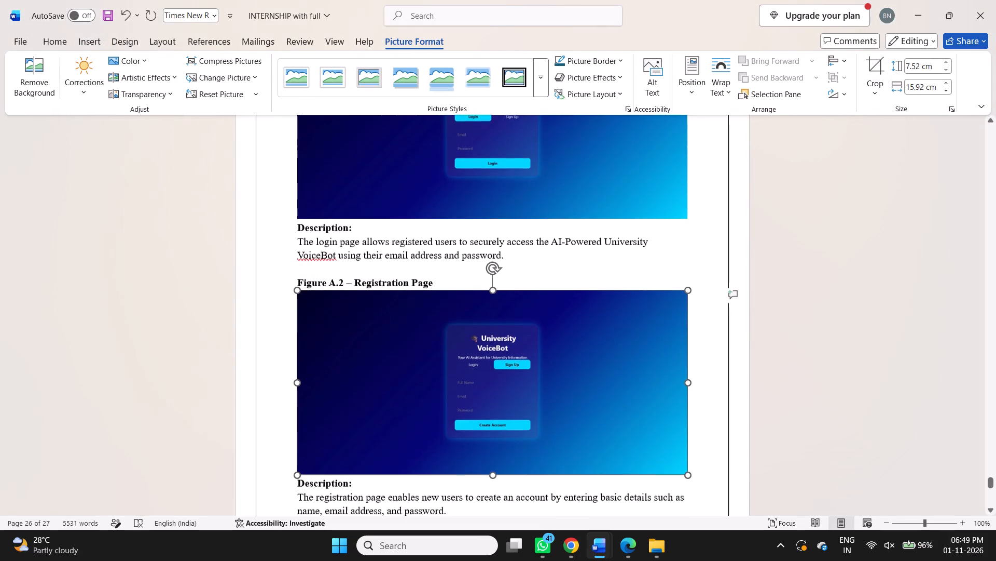
pyautogui.scroll(-1, 398, 306)
pyautogui.scroll(3, 397, 313)
pyautogui.scroll(-1, 397, 313)
pyautogui.scroll(2, 397, 313)
pyautogui.scroll(-1, 397, 313)
pyautogui.scroll(5, 397, 313)
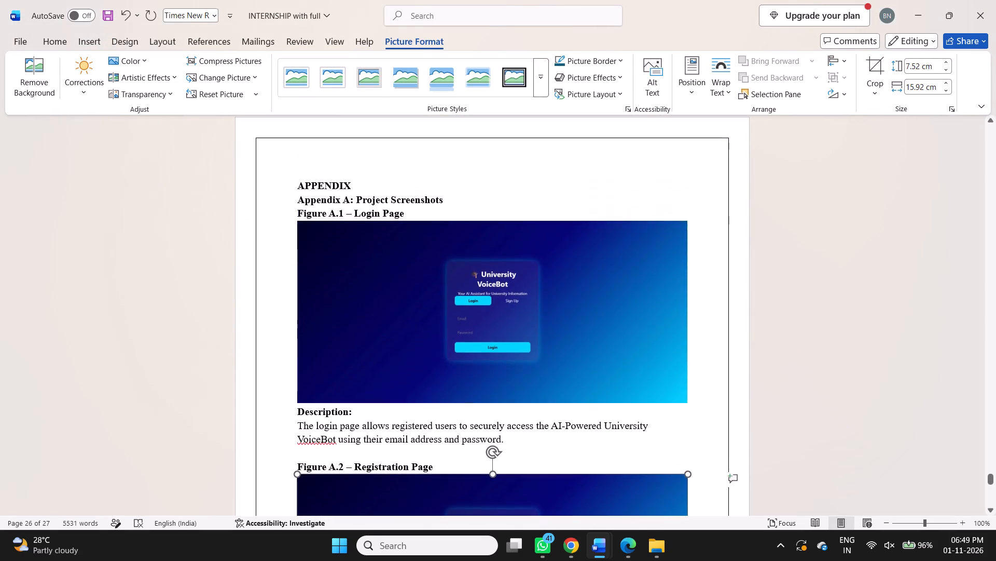
pyautogui.scroll(-3, 396, 313)
pyautogui.scroll(1, 396, 313)
pyautogui.scroll(-1, 396, 313)
pyautogui.scroll(1, 396, 313)
pyautogui.scroll(-4, 396, 313)
pyautogui.scroll(2, 396, 313)
pyautogui.scroll(-1, 396, 314)
pyautogui.scroll(1, 396, 314)
pyautogui.scroll(-3, 396, 315)
pyautogui.scroll(1, 399, 324)
pyautogui.scroll(-1, 399, 324)
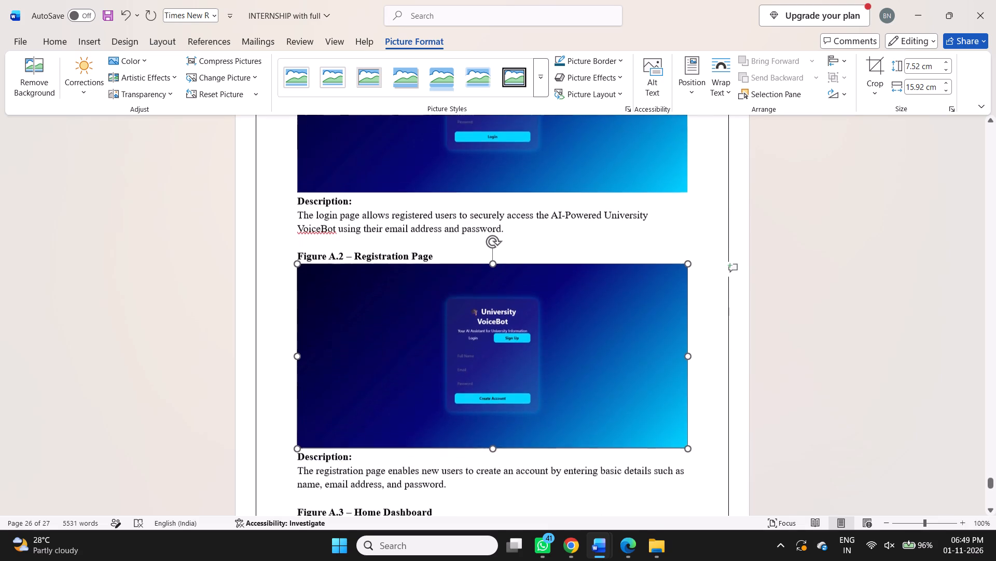
# Look over the rest of the appendix, from the Figure A.3 placeholder to the end of Appendix H: Project Outcomes.
pyautogui.scroll(-10, 399, 324)
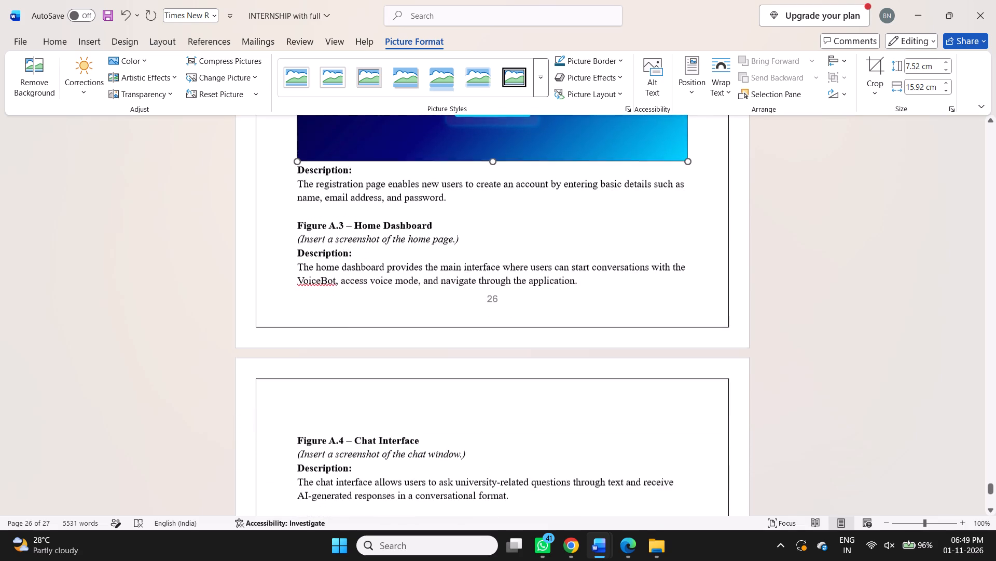
pyautogui.scroll(-1, 389, 320)
pyautogui.scroll(1, 389, 320)
pyautogui.scroll(-13, 389, 320)
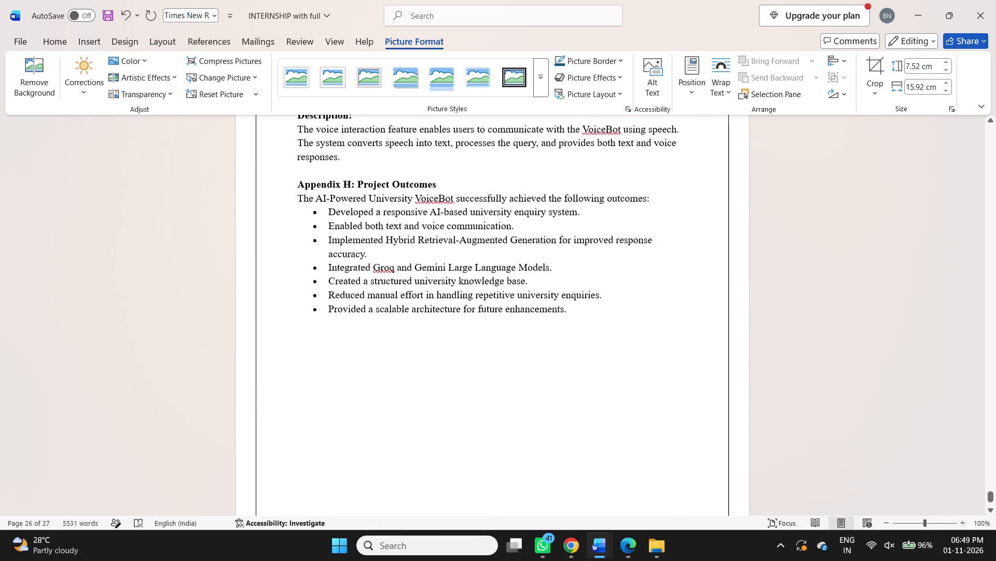
pyautogui.scroll(-4, 389, 320)
pyautogui.scroll(1, 389, 320)
pyautogui.scroll(-1, 389, 320)
pyautogui.scroll(2, 389, 320)
pyautogui.scroll(-1, 389, 320)
pyautogui.scroll(2, 389, 320)
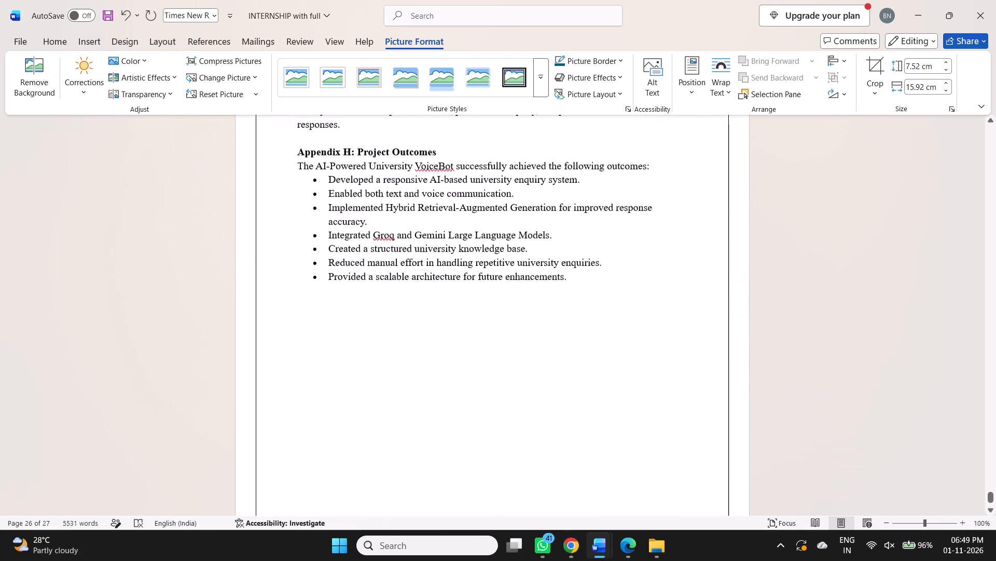
pyautogui.scroll(-2, 389, 320)
pyautogui.scroll(14, 389, 320)
pyautogui.scroll(-1, 391, 320)
pyautogui.scroll(7, 391, 320)
pyautogui.scroll(-1, 391, 320)
pyautogui.scroll(1, 391, 320)
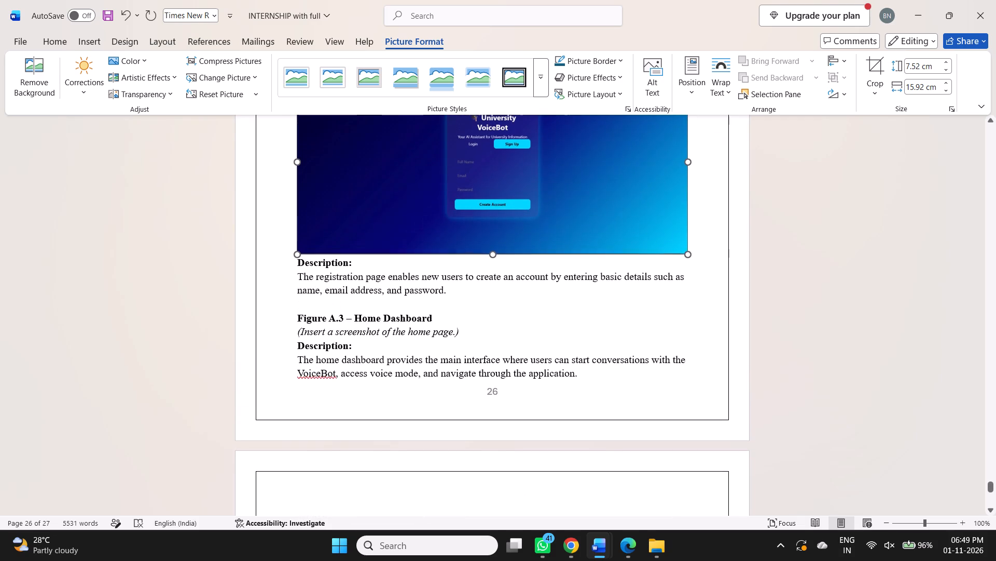
# Replace the placeholder text "(Insert a screenshot of the home page.)" under Figure A.3 – Home Dashboard with an empty line.
pyautogui.click(297, 315)
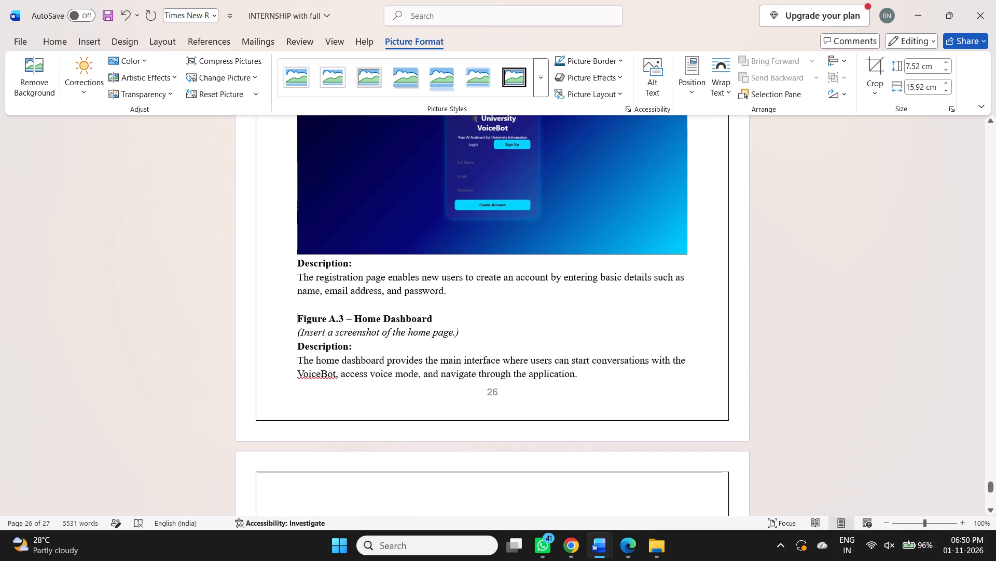
pyautogui.scroll(-1, 388, 336)
pyautogui.scroll(1, 388, 336)
pyautogui.scroll(-1, 388, 336)
pyautogui.scroll(1, 388, 336)
pyautogui.scroll(-1, 388, 336)
pyautogui.moveTo(462, 301); pyautogui.dragTo(452, 304)
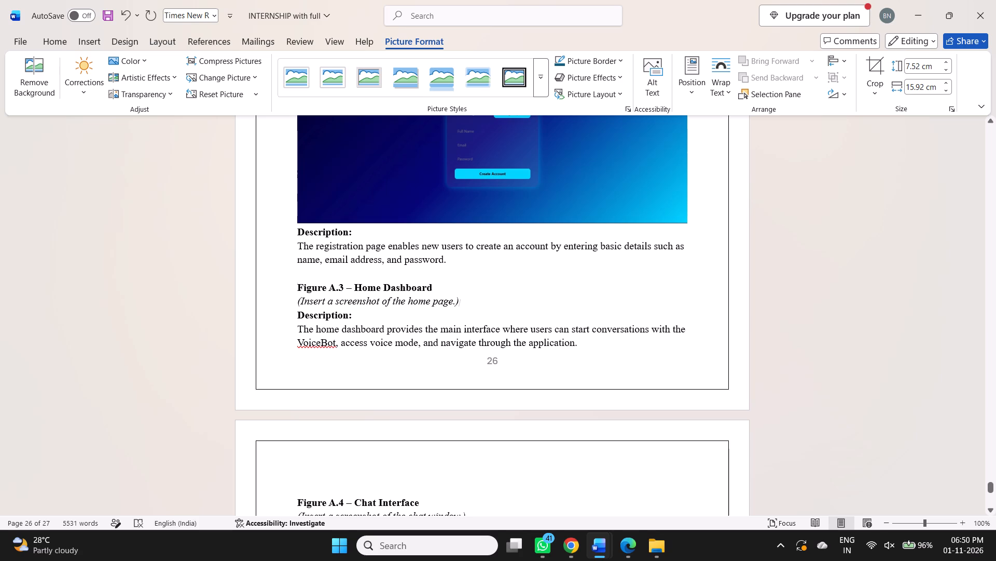
pyautogui.moveTo(452, 304); pyautogui.dragTo(300, 305)
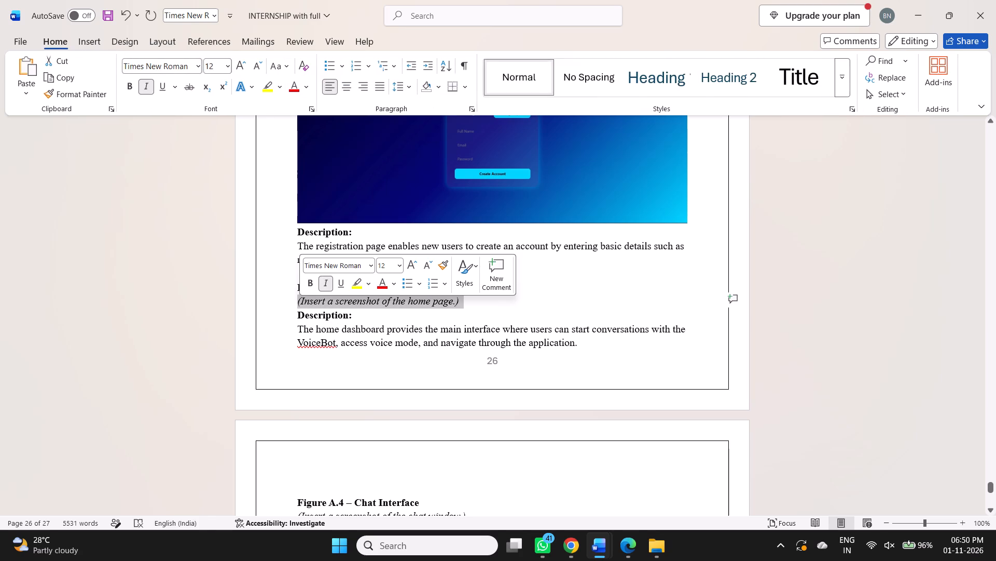
pyautogui.press('BackSpace')
pyautogui.click(440, 285)
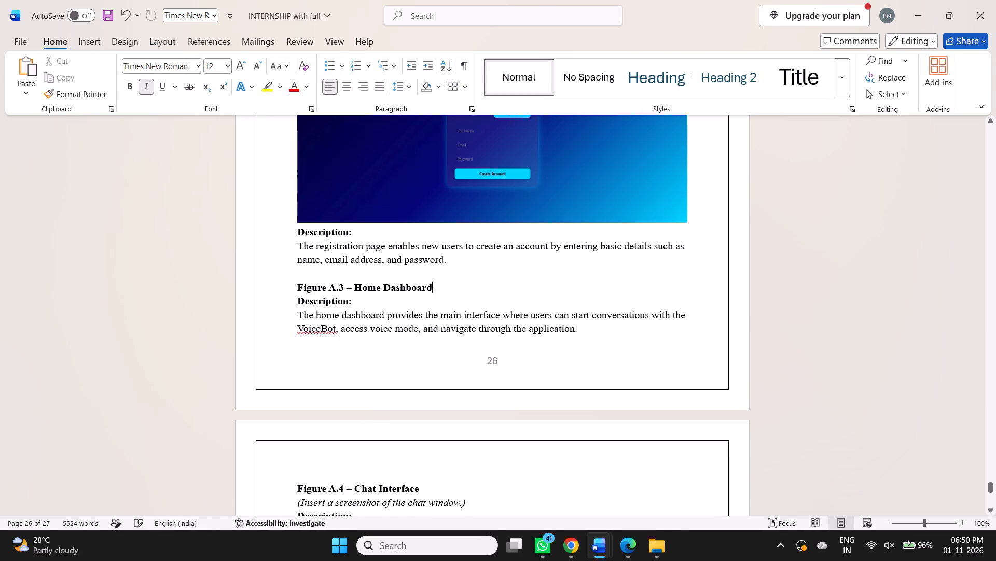
pyautogui.press('Return')
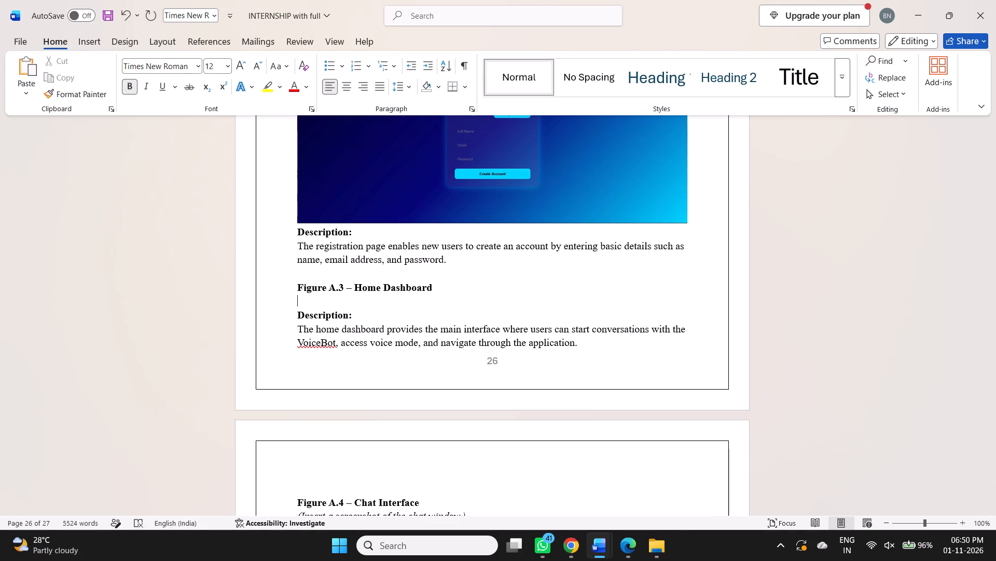
# Delete the placeholder "(Insert a screenshot of the chat window.)" under Figure A.4 – Chat Interface, leaving an empty line below the heading.
pyautogui.click(96, 43)
pyautogui.scroll(1, 403, 337)
pyautogui.scroll(-3, 407, 335)
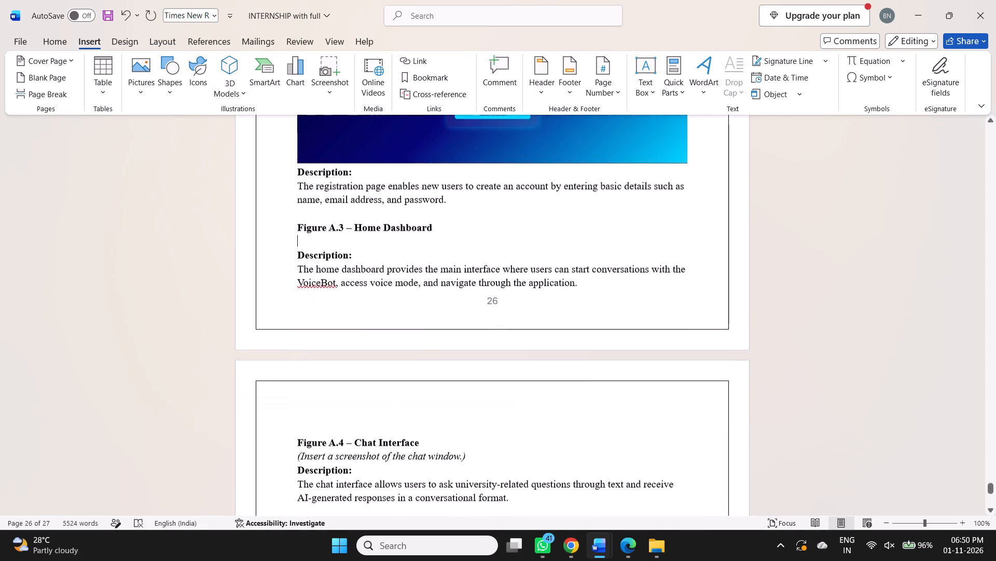
pyautogui.scroll(-5, 420, 386)
pyautogui.click(475, 298)
pyautogui.moveTo(474, 298); pyautogui.dragTo(300, 295)
pyautogui.press('BackSpace')
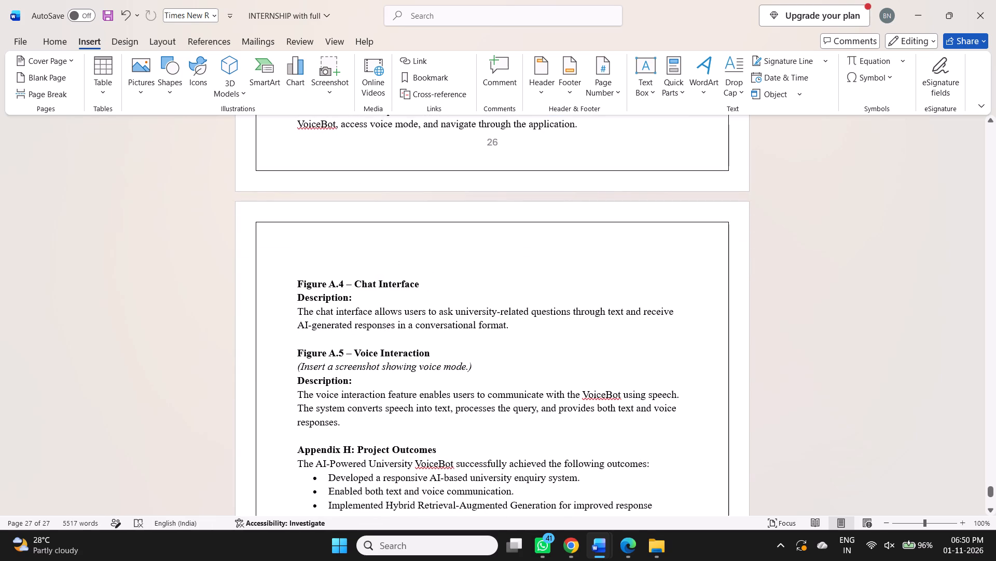
pyautogui.click(442, 279)
pyautogui.press('Return')
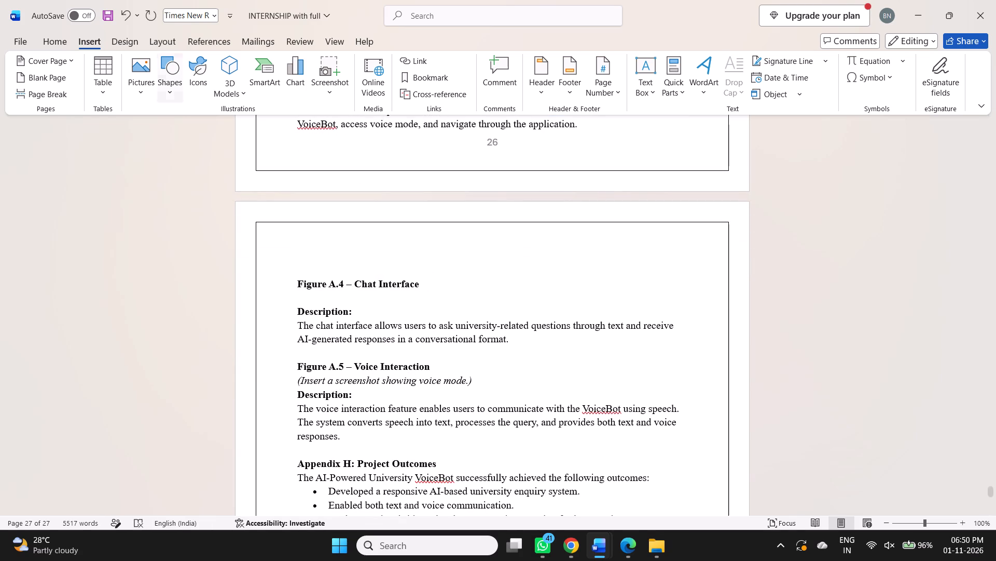
# Insert the picture "WhatsApp Image 2026-11-01 at 5.30.04 PM" from the voice bot folder under Figure A.4 – Chat Interface.
pyautogui.click(132, 97)
pyautogui.click(155, 129)
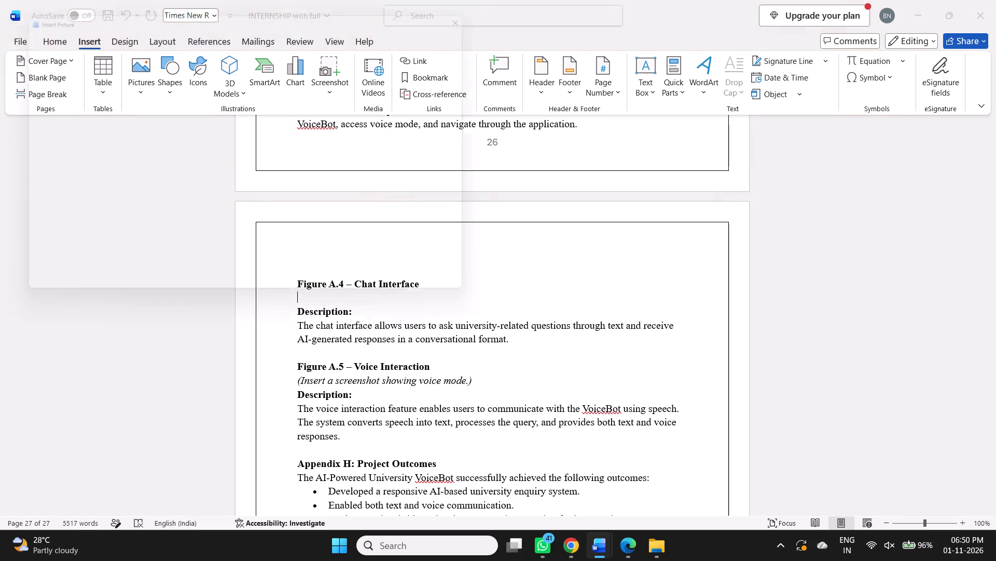
pyautogui.scroll(-2, 252, 206)
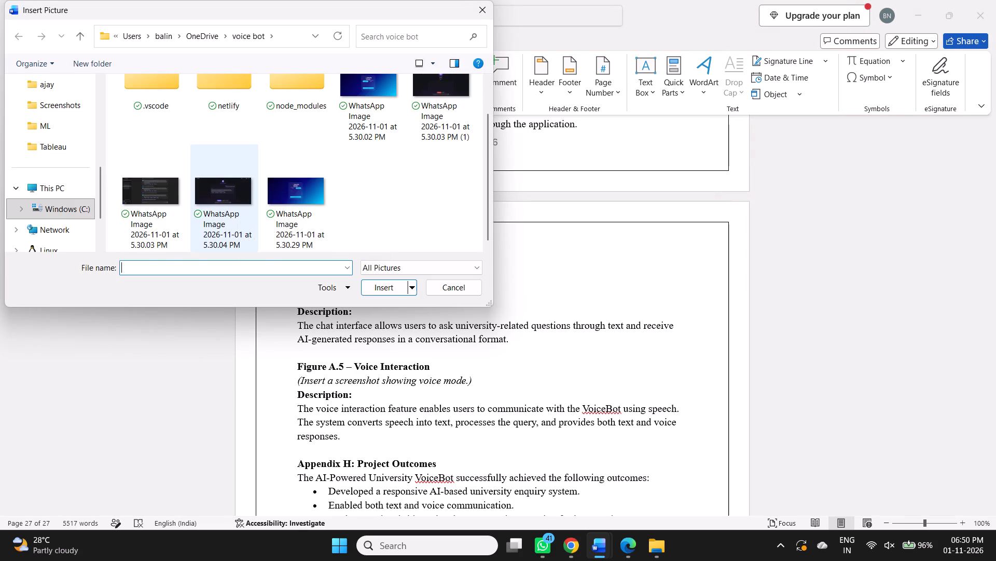
pyautogui.doubleClick(229, 196)
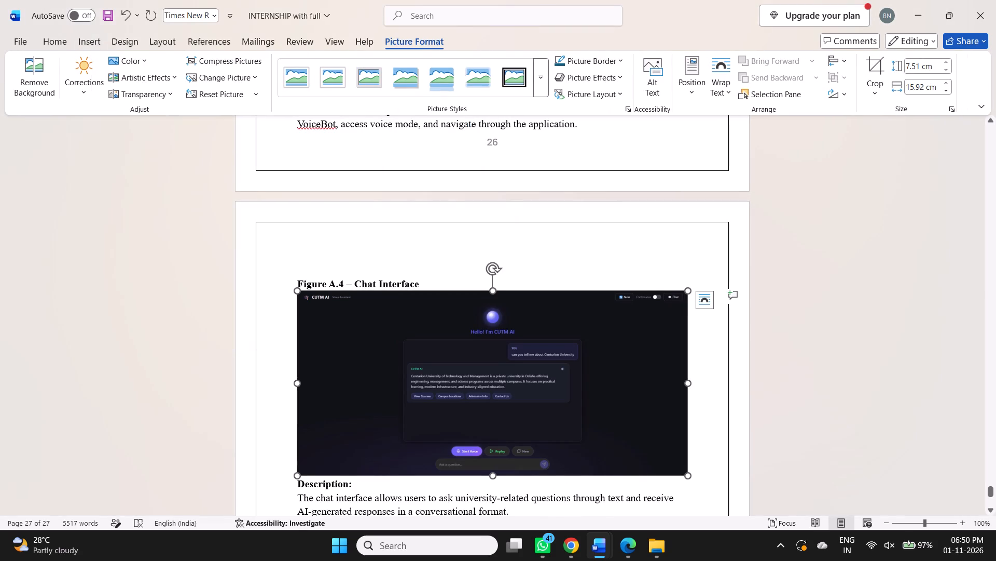
# Delete the placeholder "(Insert a screenshot showing voice mode.)" under Figure A.5 – Voice Interaction, leaving an empty line below the heading.
pyautogui.scroll(-6, 391, 332)
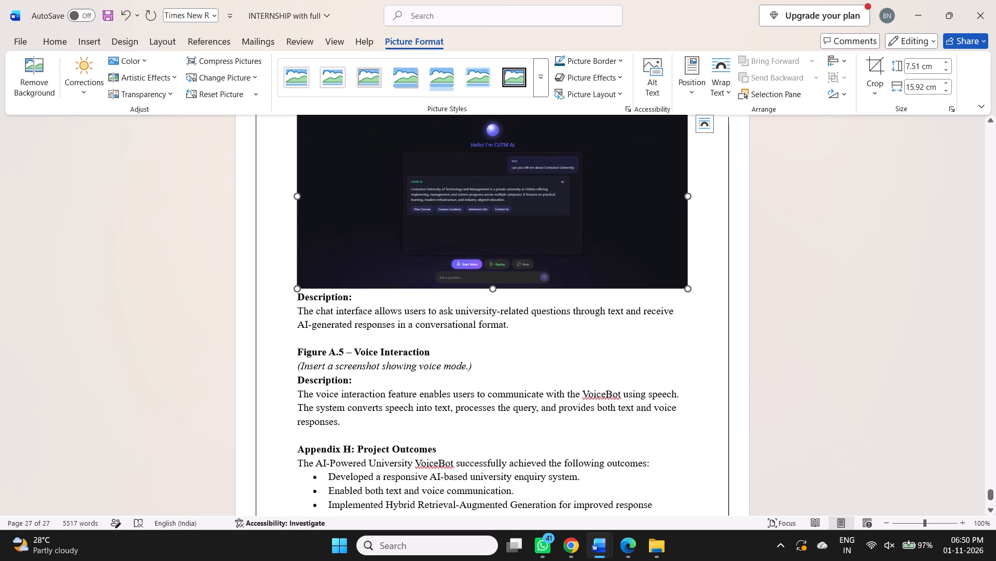
pyautogui.click(477, 370)
pyautogui.moveTo(476, 365); pyautogui.dragTo(301, 366)
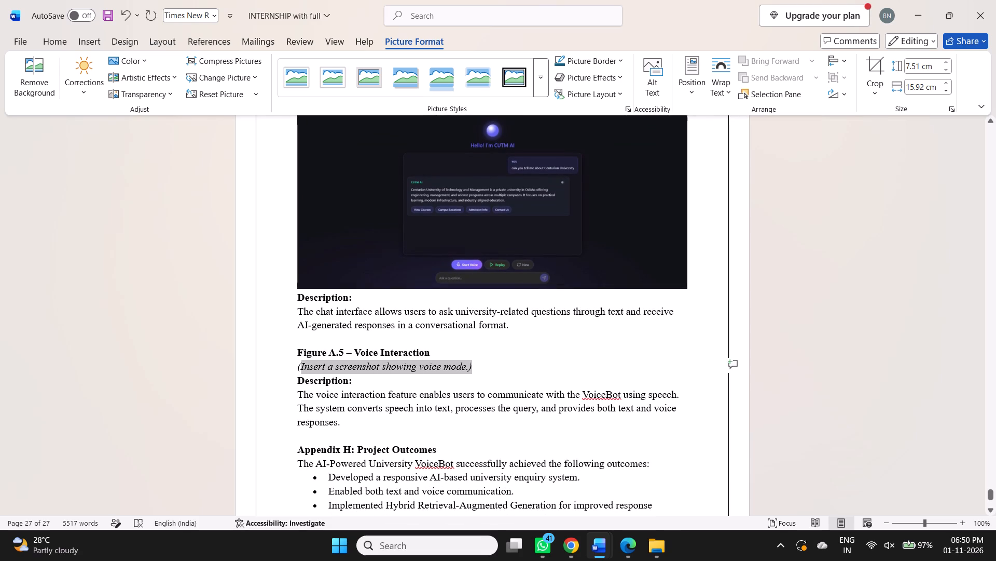
pyautogui.moveTo(301, 366); pyautogui.dragTo(294, 368)
pyautogui.press('BackSpace')
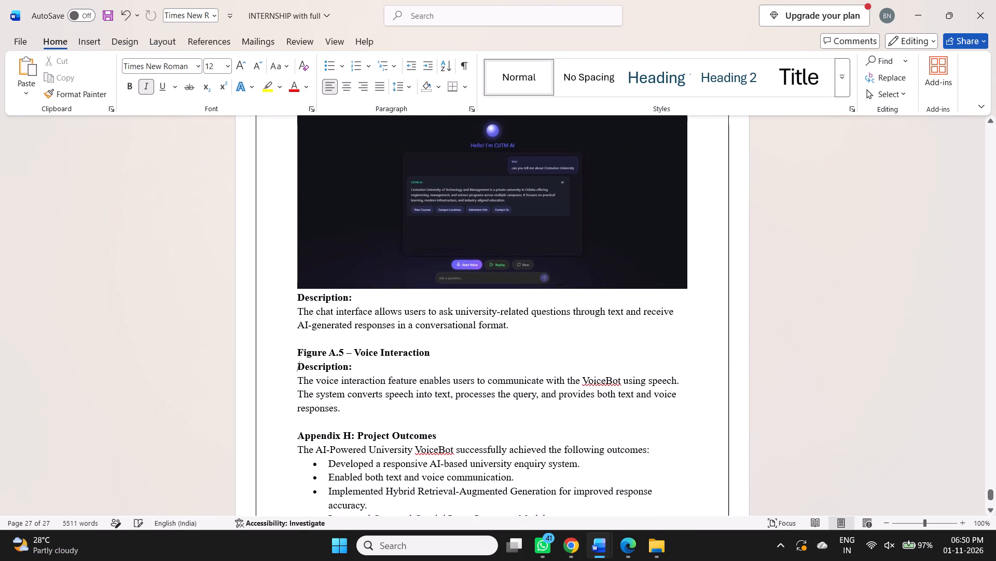
pyautogui.click(431, 349)
pyautogui.press('Return')
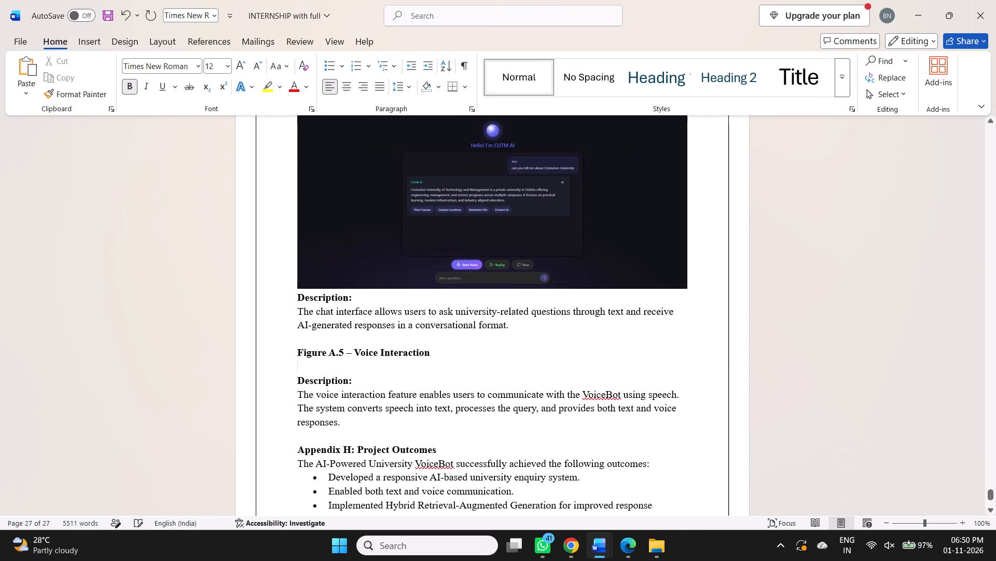
# Browse the voice bot folder for a picture to insert under Figure A.5 – Voice Interaction.
pyautogui.click(98, 42)
pyautogui.click(146, 93)
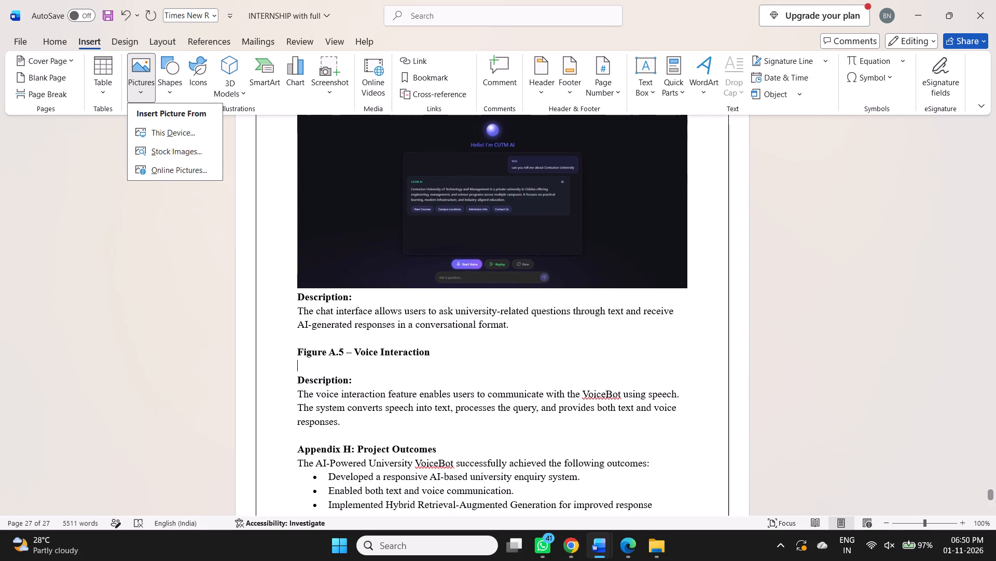
pyautogui.click(156, 132)
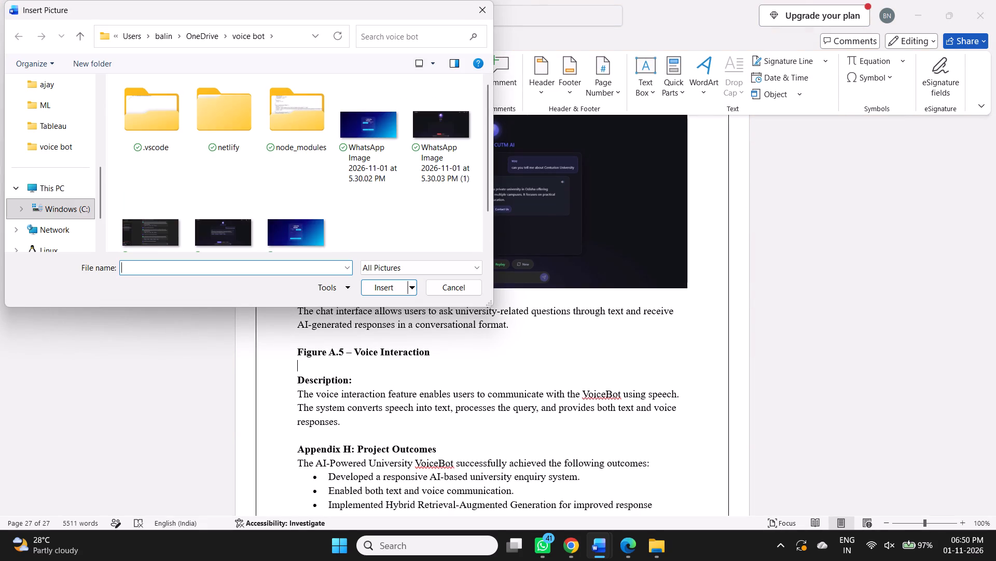
pyautogui.scroll(-1, 269, 197)
pyautogui.scroll(2, 269, 197)
pyautogui.scroll(-3, 239, 211)
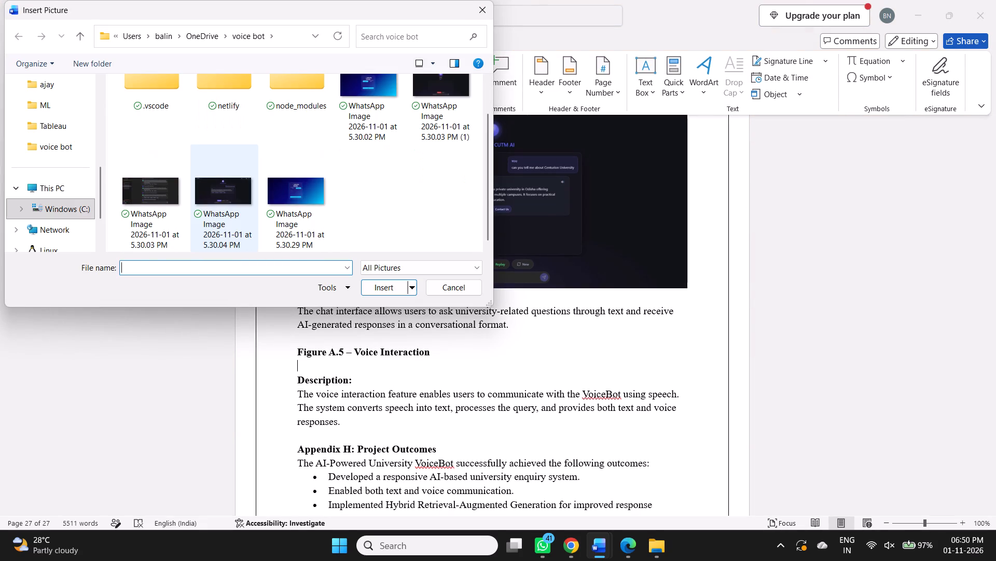
pyautogui.scroll(4, 363, 206)
pyautogui.scroll(-2, 364, 206)
pyautogui.scroll(2, 380, 213)
pyautogui.scroll(-2, 380, 213)
# Insert the picture "WhatsApp Image 2026-11-01 at 5.30.03 PM (1)" from the voice bot folder under Figure A.5 – Voice Interaction.
pyautogui.doubleClick(438, 86)
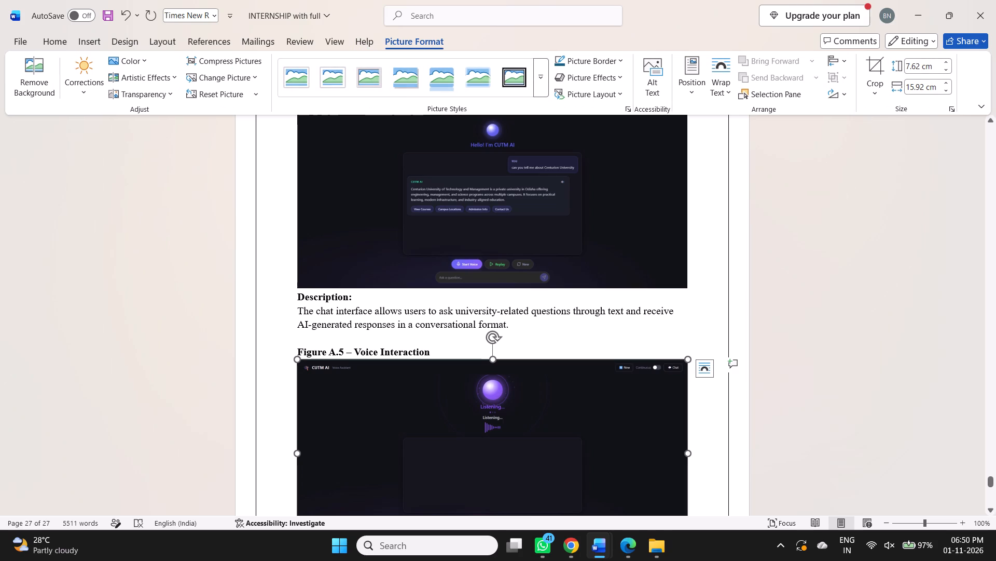
# Push the heading "Appendix H: Project Outcomes" onto the next page by adding four blank lines before it.
pyautogui.scroll(-1, 478, 331)
pyautogui.scroll(1, 478, 331)
pyautogui.scroll(-1, 478, 331)
pyautogui.scroll(1, 478, 331)
pyautogui.scroll(-9, 476, 332)
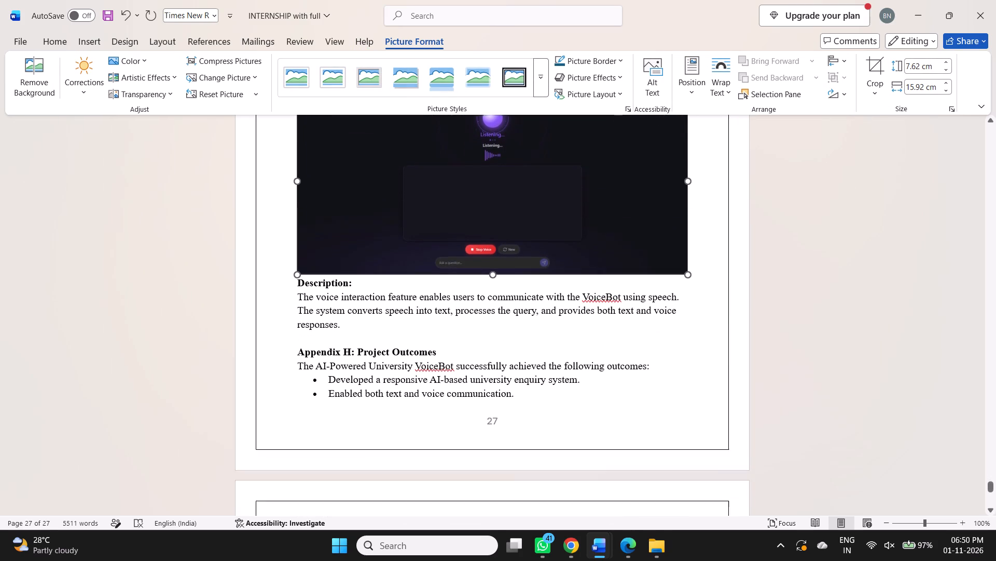
pyautogui.scroll(-2, 460, 350)
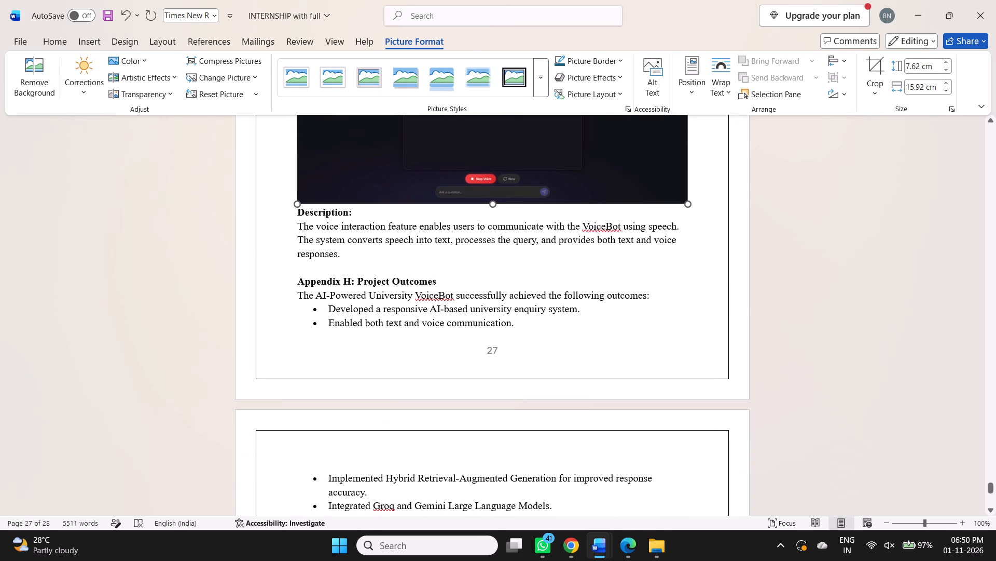
pyautogui.click(299, 279)
pyautogui.press('Return')
pyautogui.press('Return')
pyautogui.press('Return')
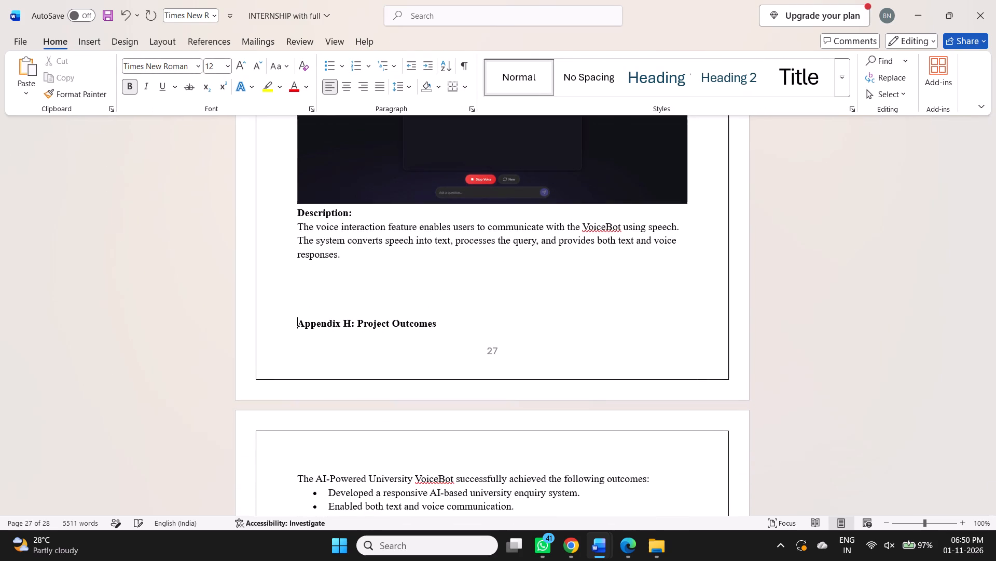
pyautogui.press('Return')
# Review the figure pages from Figure A.5 back to the registration page picture, checking the pictures and the Figure A.3 – Home Dashboard section.
pyautogui.scroll(1, 398, 331)
pyautogui.scroll(-1, 398, 331)
pyautogui.scroll(3, 398, 331)
pyautogui.scroll(-1, 398, 331)
pyautogui.scroll(1, 398, 331)
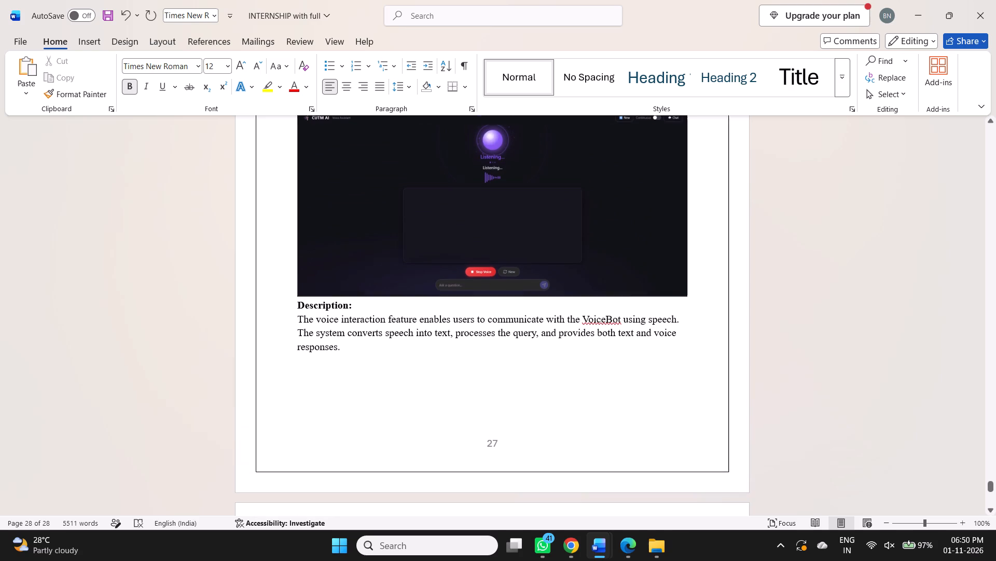
pyautogui.scroll(4, 399, 332)
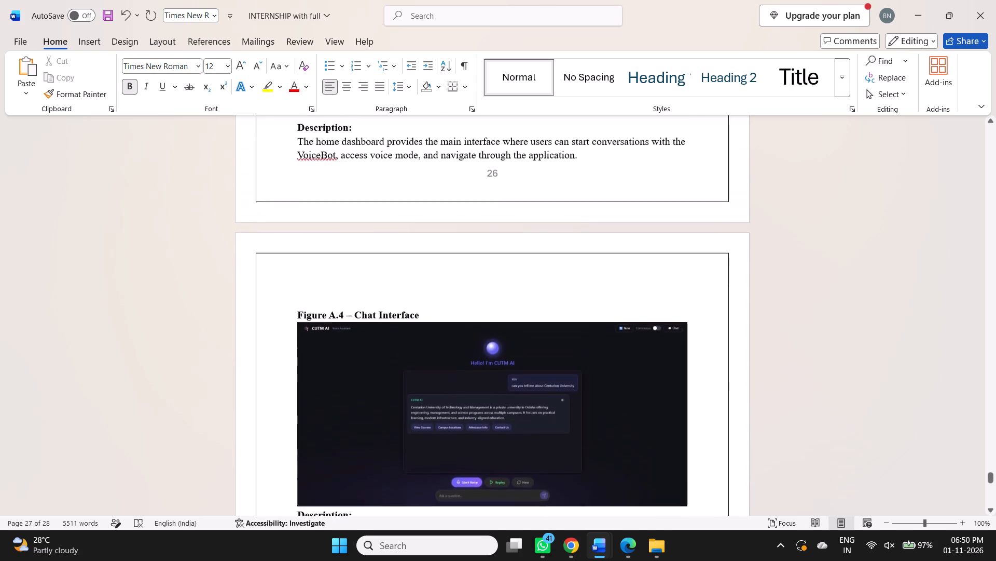
pyautogui.scroll(3, 399, 332)
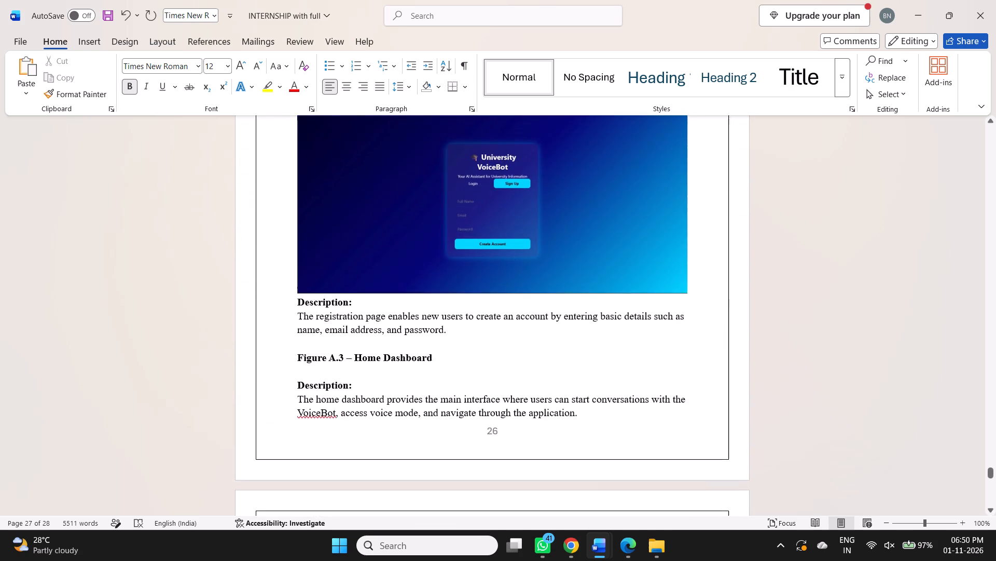
pyautogui.scroll(-1, 399, 332)
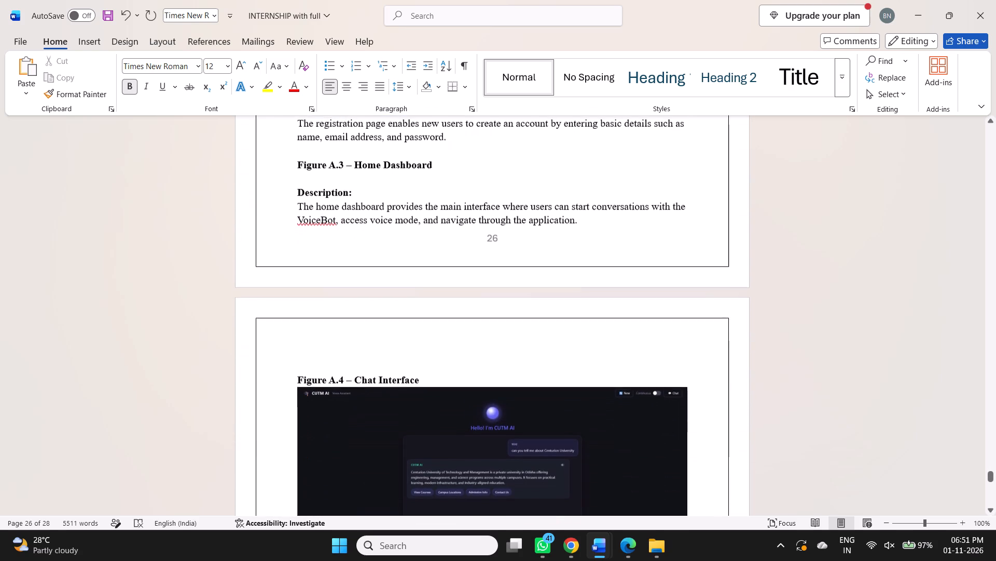
pyautogui.scroll(-1, 399, 332)
pyautogui.scroll(1, 399, 332)
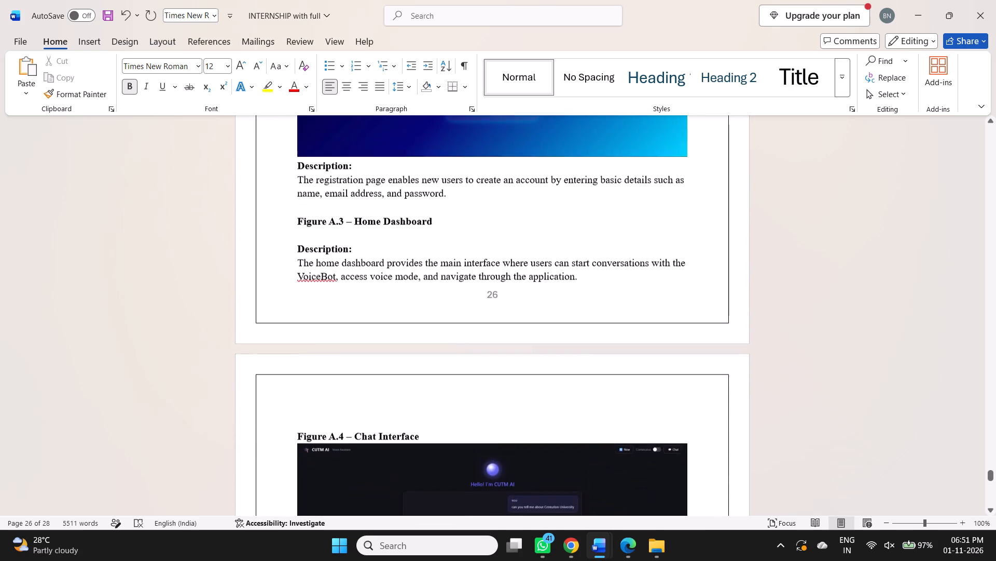
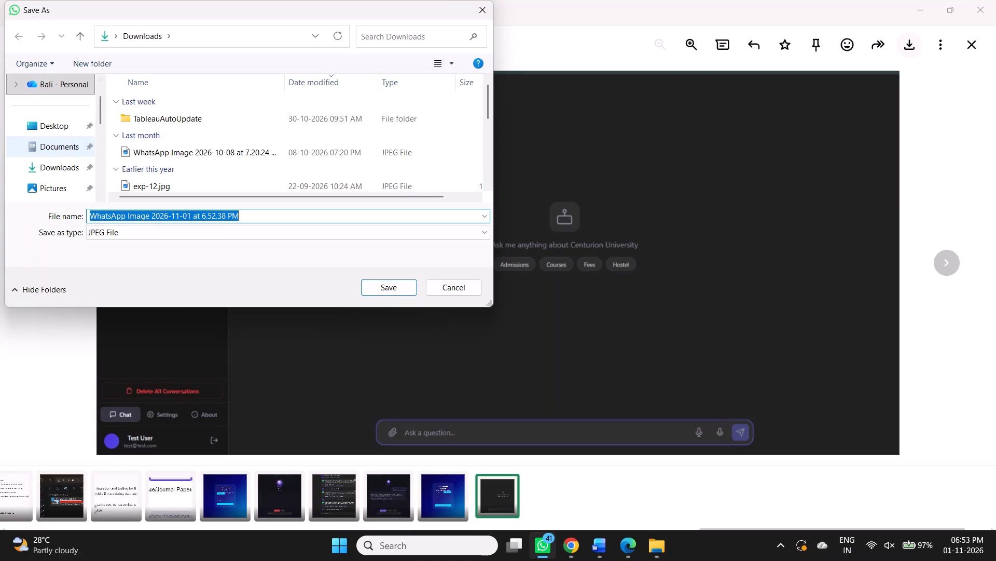
# Save the WhatsApp picture "WhatsApp Image 2026-11-01 at 6.52.38 PM" as a JPEG in the personal OneDrive's voice bot folder.
pyautogui.click(66, 89)
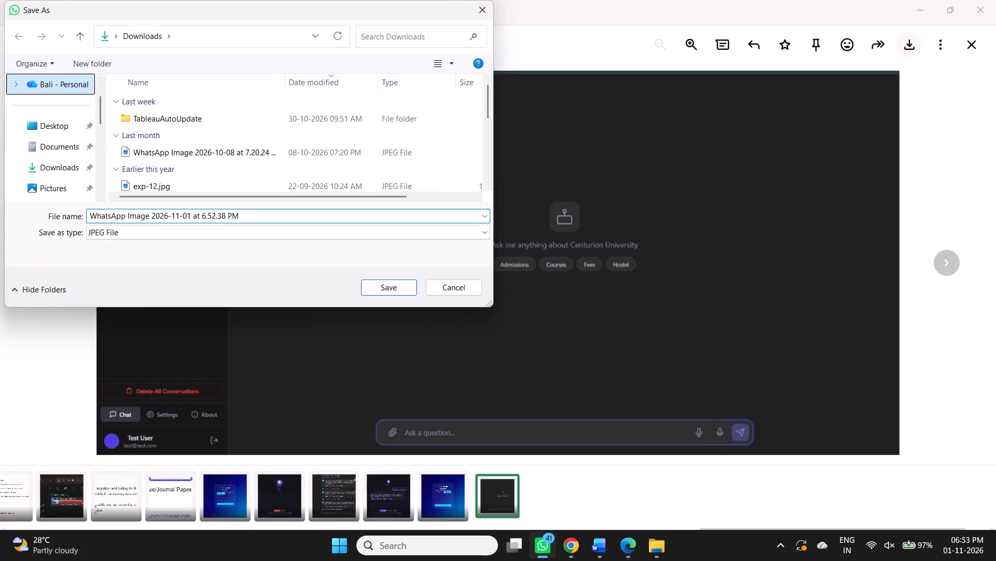
pyautogui.scroll(-4, 178, 150)
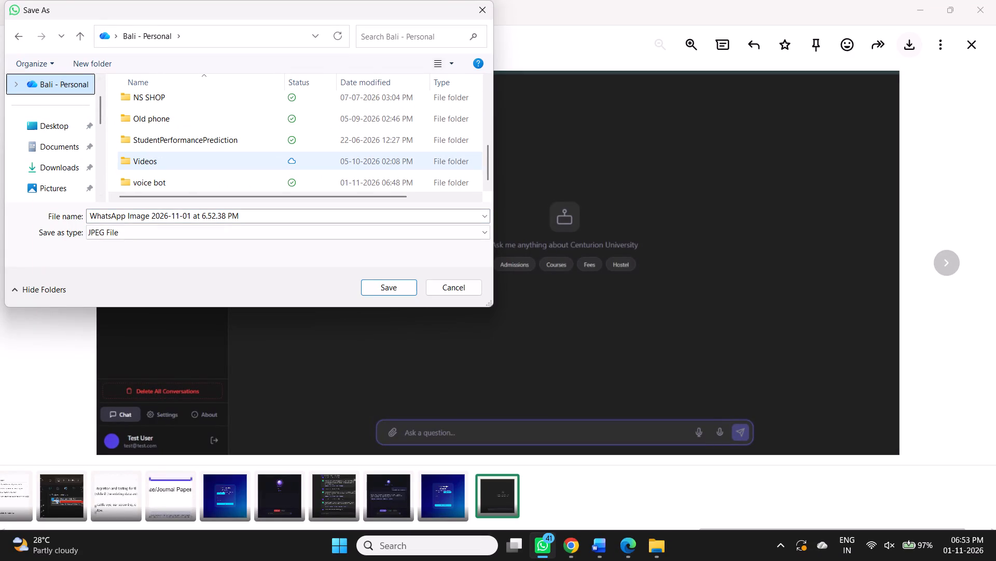
pyautogui.doubleClick(182, 177)
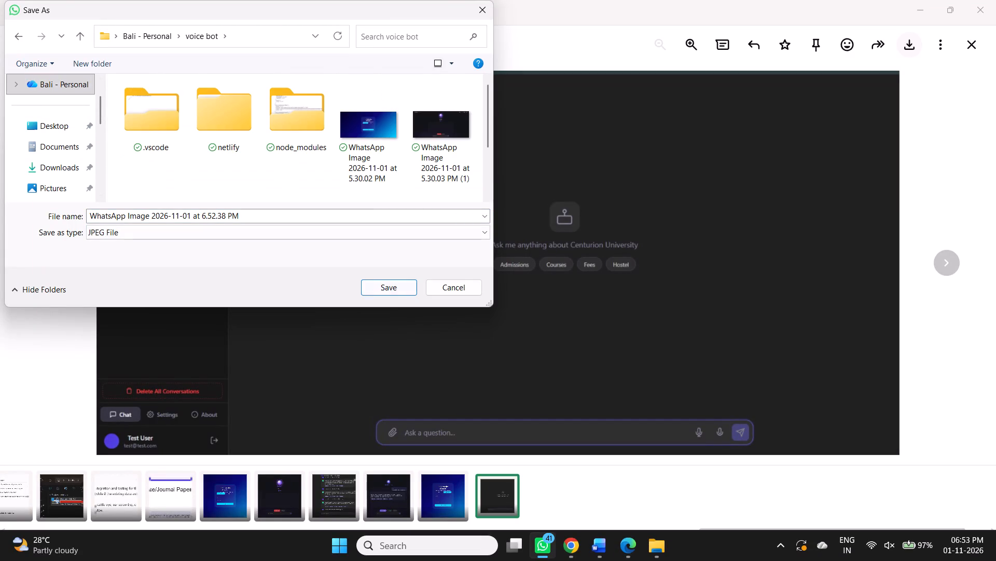
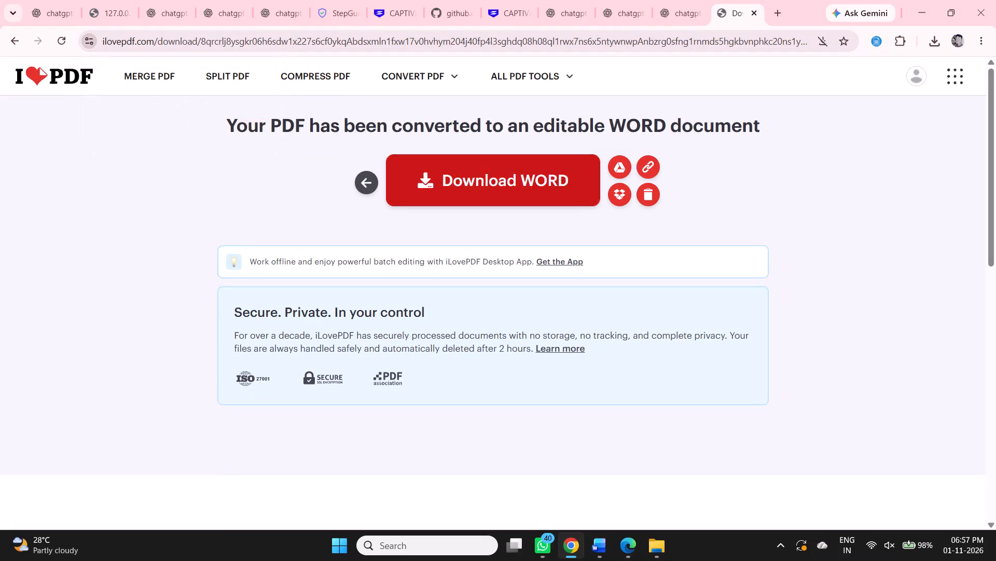
# Switch to the internship report in Word and start inserting a picture from this device on the empty line under Figure A.3 – Home Dashboard.
pyautogui.click(594, 539)
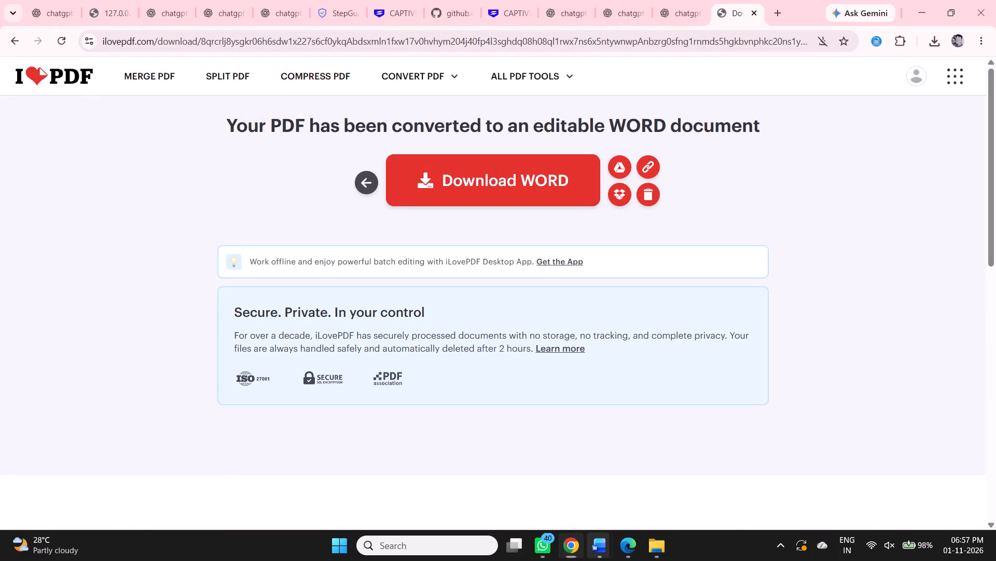
pyautogui.click(664, 498)
pyautogui.scroll(-4, 501, 360)
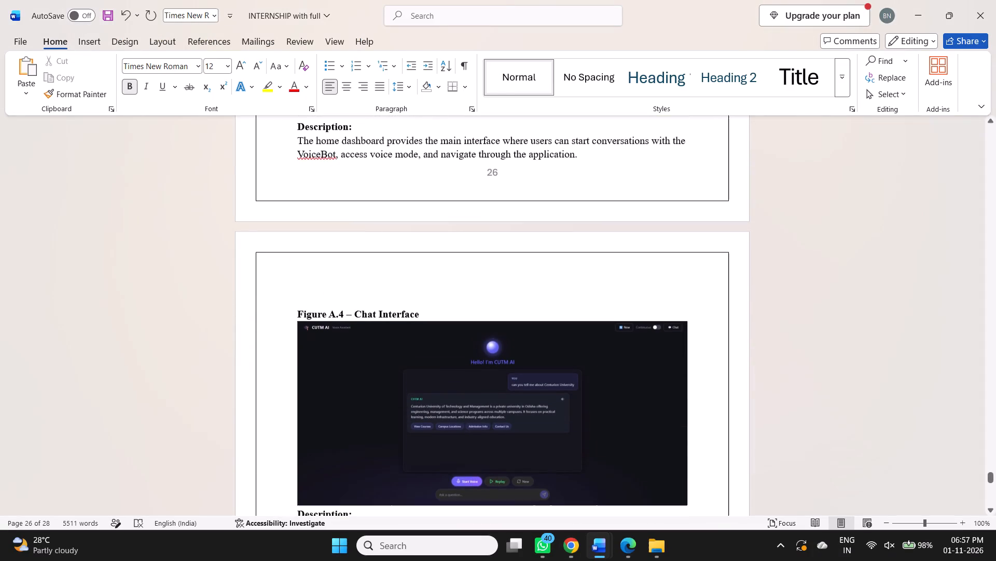
pyautogui.scroll(-2, 501, 341)
pyautogui.scroll(2, 501, 341)
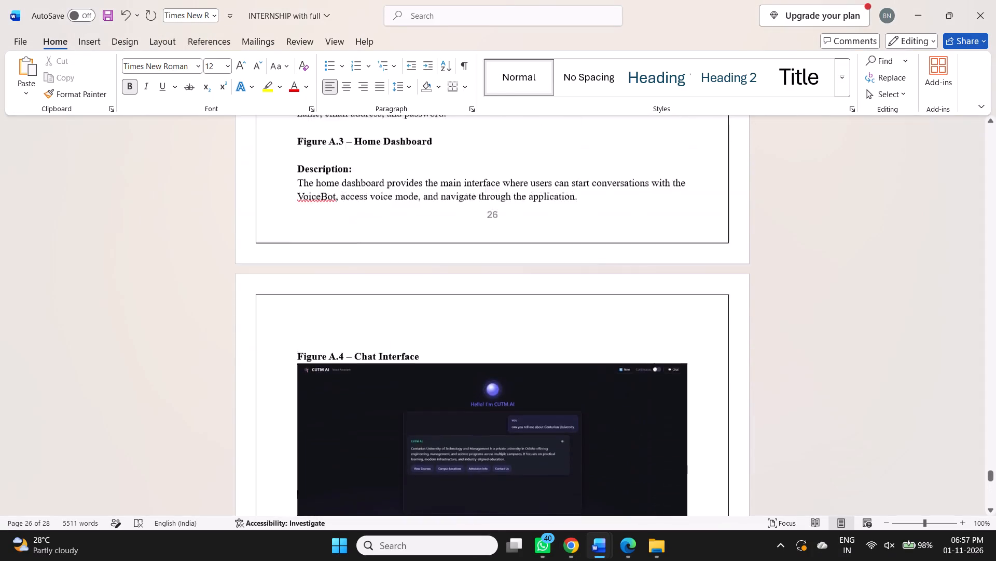
pyautogui.scroll(1, 501, 341)
pyautogui.click(382, 322)
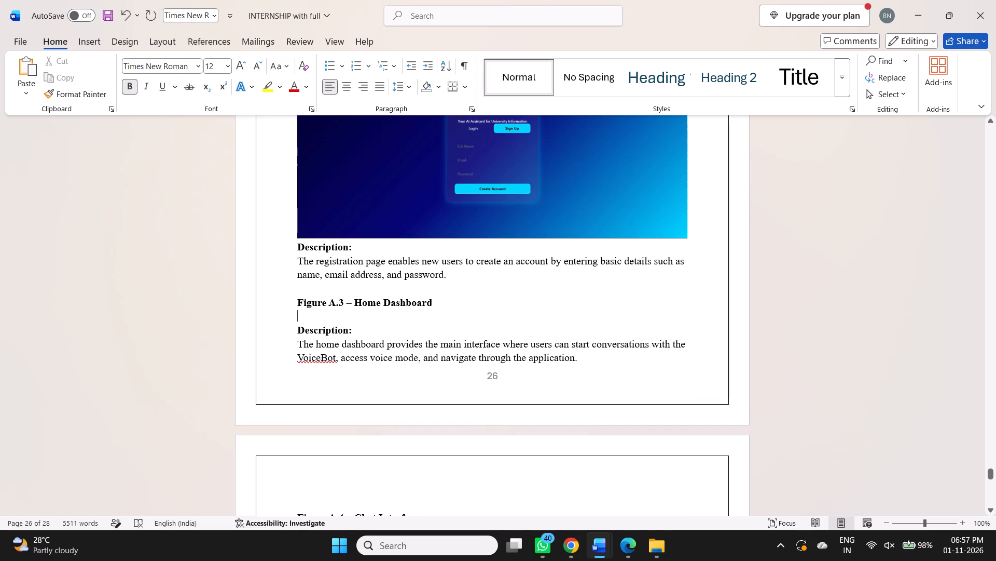
pyautogui.click(90, 36)
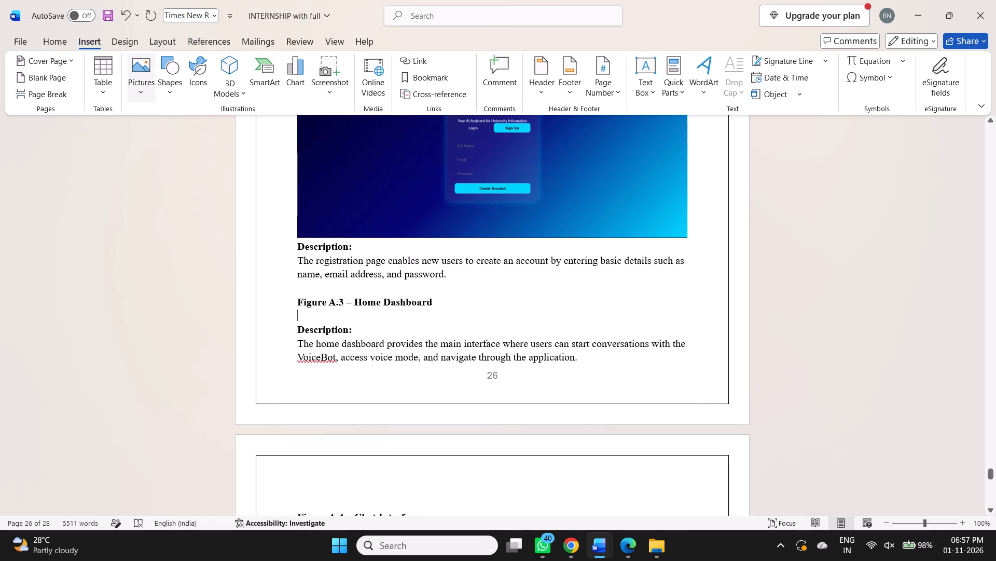
pyautogui.click(137, 87)
pyautogui.click(161, 127)
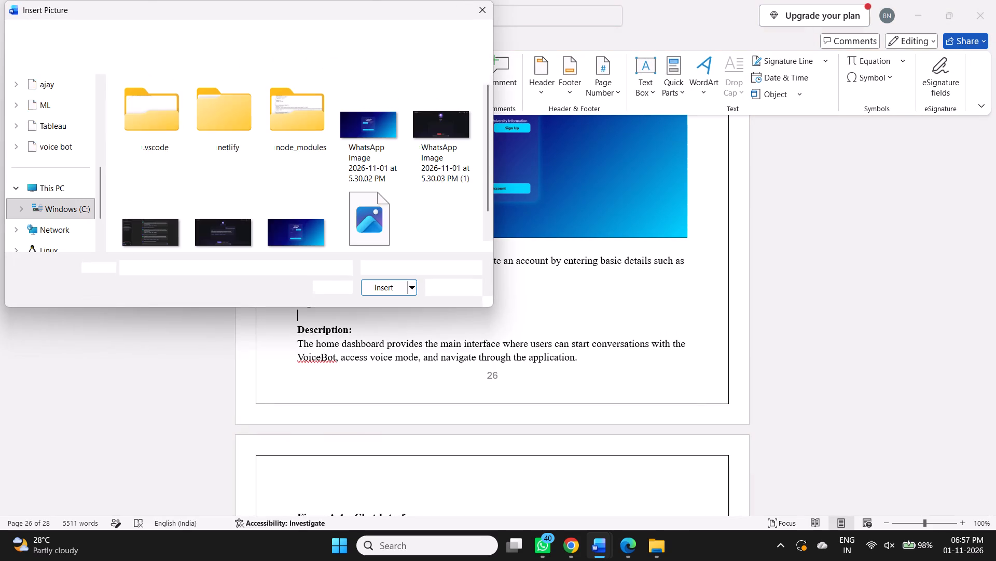
# Insert the picture "WhatsApp Image 2026-11-01 at 6.52.38 PM" from the voice bot folder under Figure A.3 – Home Dashboard.
pyautogui.scroll(-4, 310, 205)
pyautogui.doubleClick(377, 195)
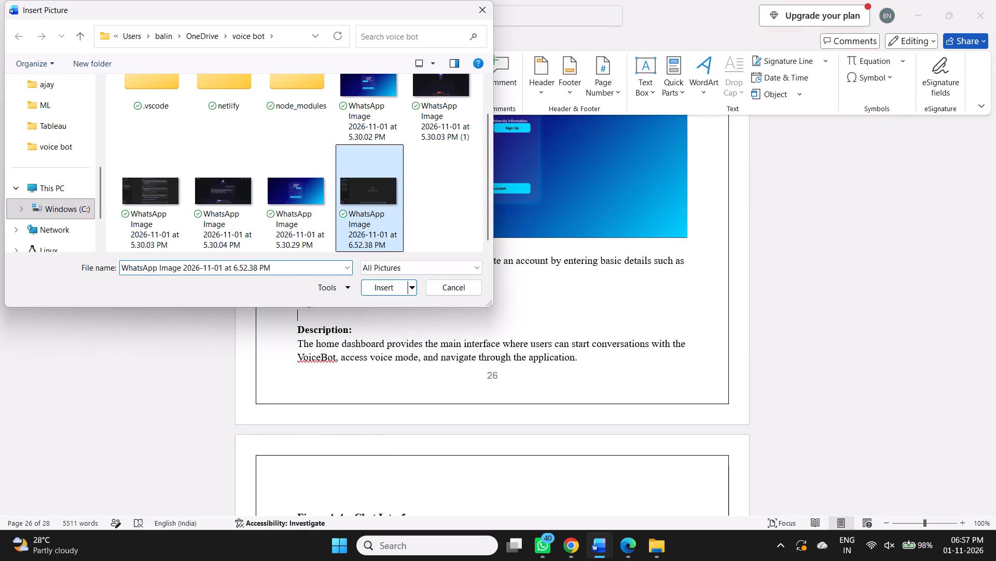
# Add empty lines before the heading Figure A.3 – Home Dashboard to move it onto the same page as its screenshot.
pyautogui.scroll(1, 408, 263)
pyautogui.scroll(-1, 408, 263)
pyautogui.scroll(6, 408, 263)
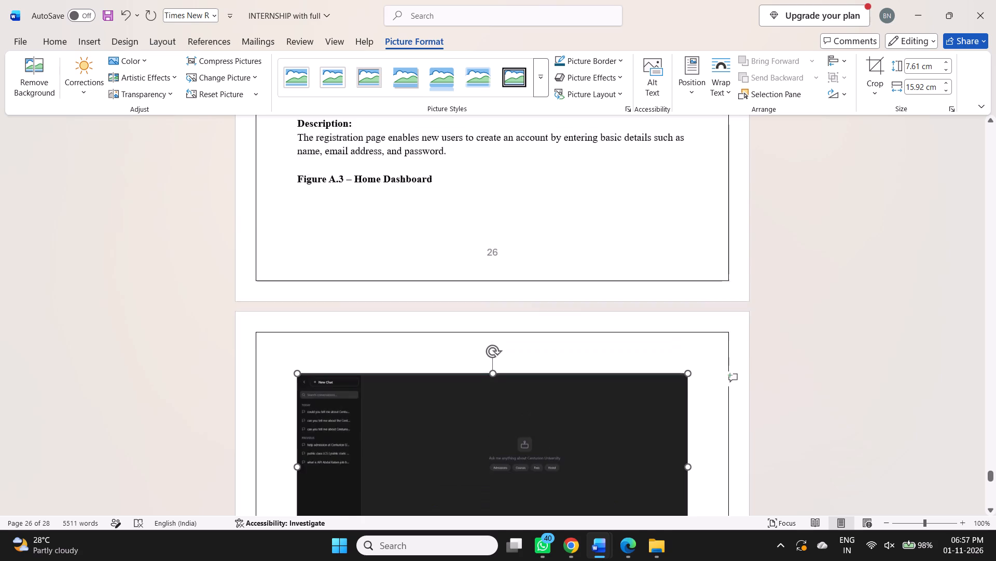
pyautogui.scroll(1, 370, 250)
pyautogui.click(300, 238)
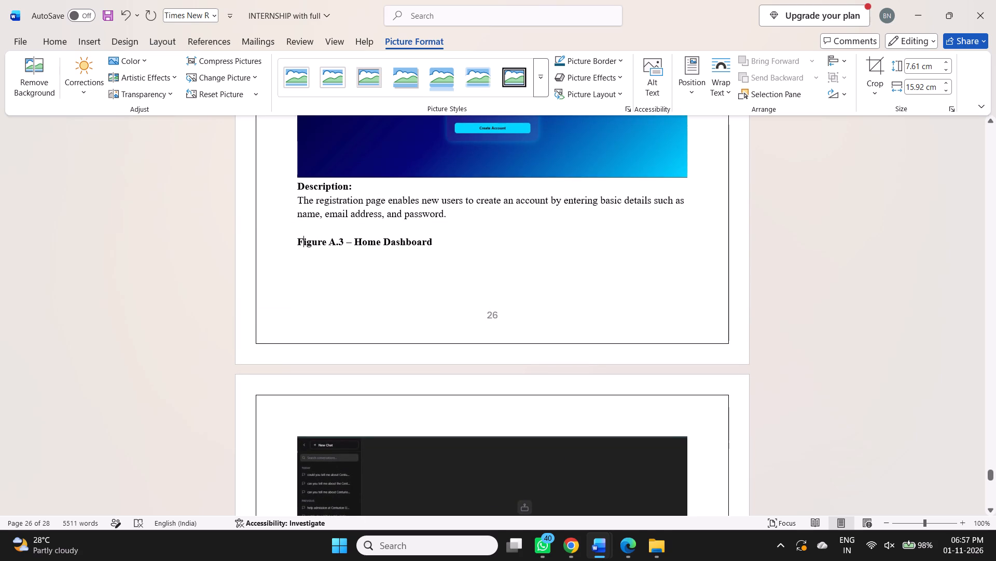
pyautogui.press('Left')
pyautogui.press('Return')
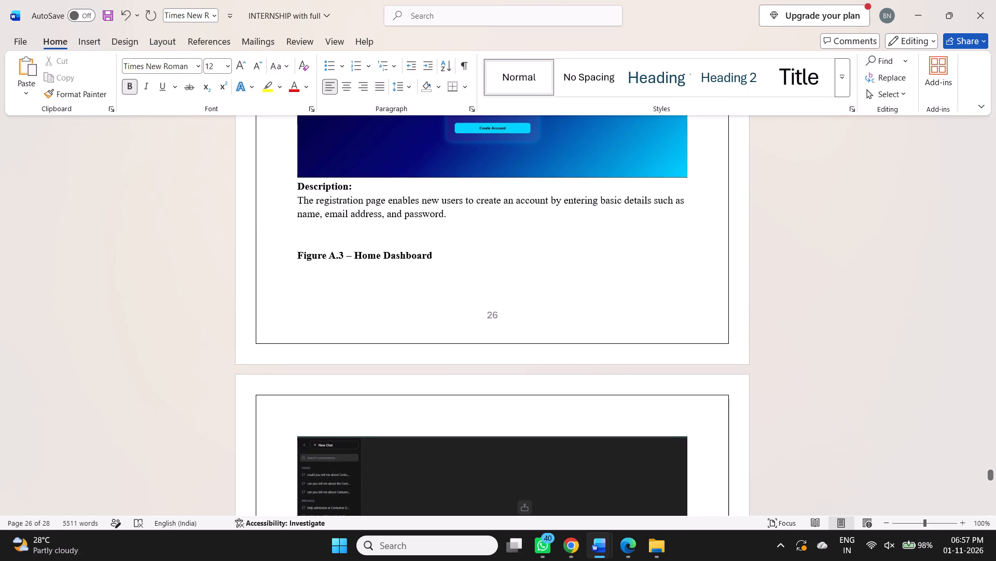
pyautogui.press('Return')
pyautogui.press('Return')
pyautogui.press('Return')
pyautogui.press('Return')
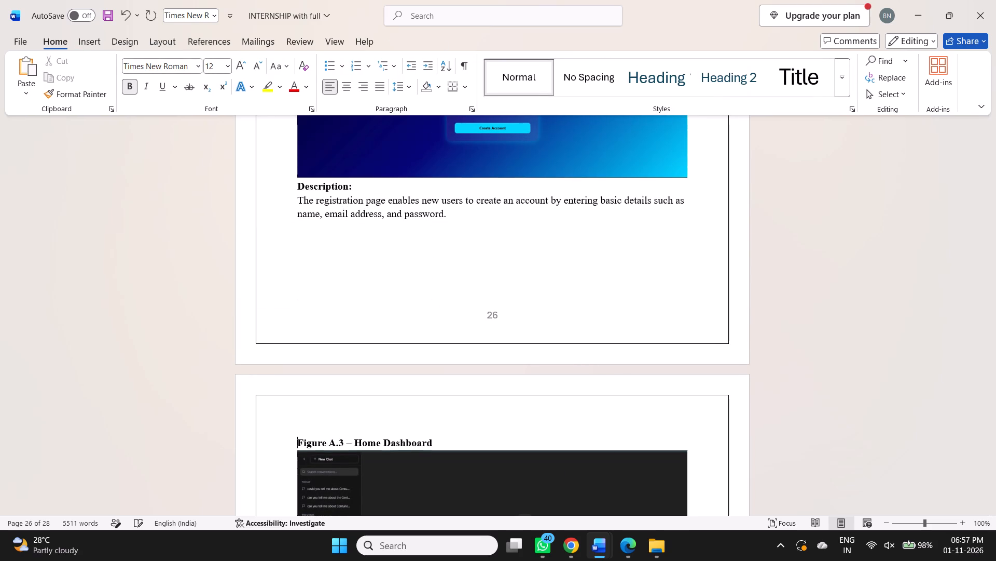
# Add empty lines before the heading Figure A.5 – Voice Interaction to move it onto the page with its screenshot.
pyautogui.scroll(-3, 464, 261)
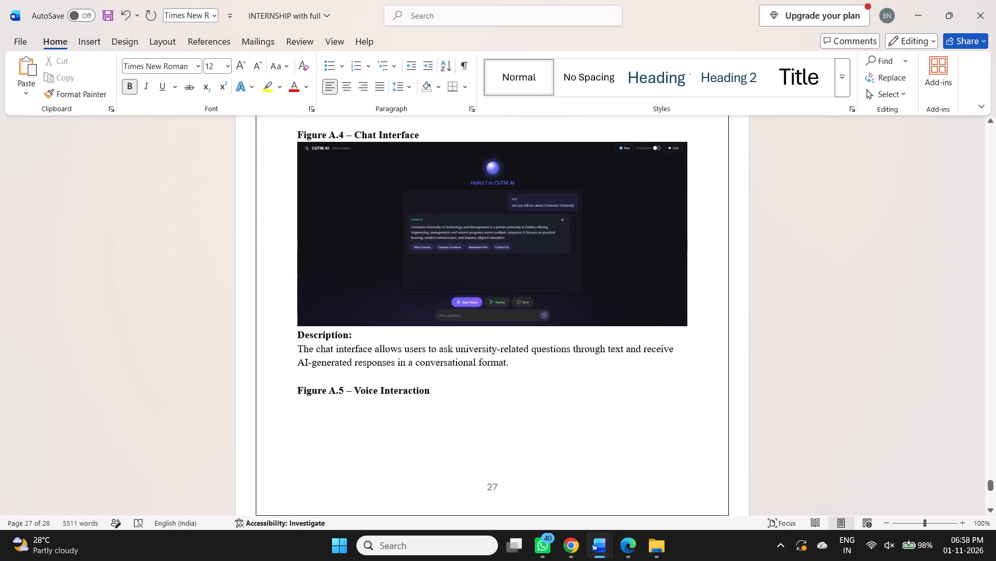
pyautogui.scroll(-1, 464, 261)
pyautogui.click(297, 317)
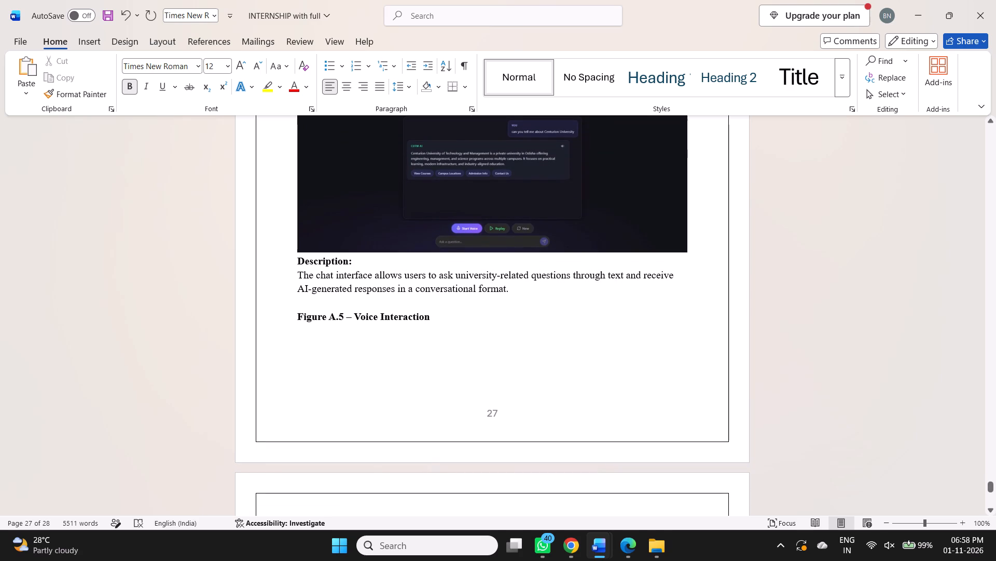
pyautogui.press('Return')
pyautogui.press('Return')
pyautogui.press('Return')
pyautogui.press('Return')
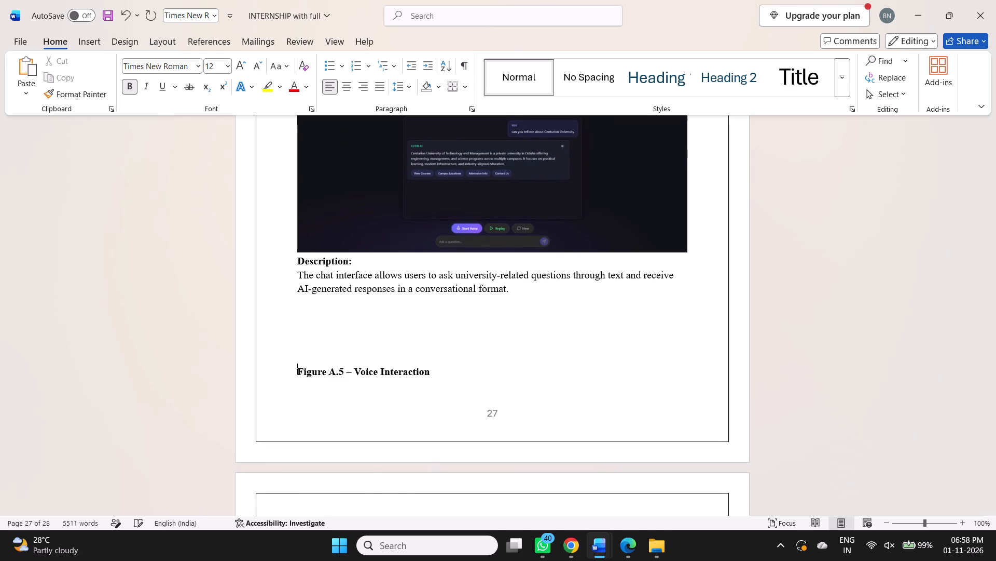
pyautogui.press('Return')
pyautogui.press('Return')
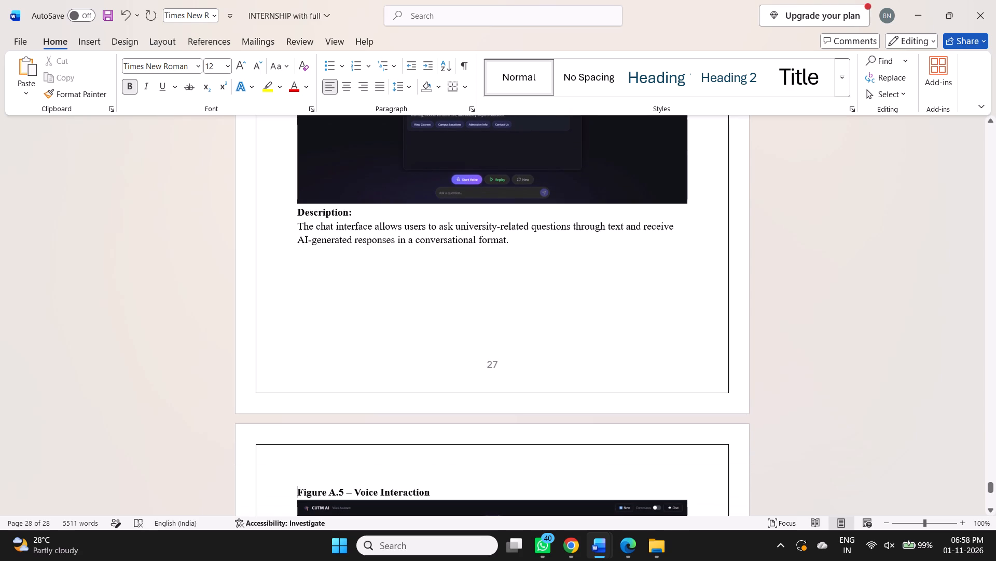
# Remove three surplus empty lines above the heading Appendix H: Project Outcomes.
pyautogui.scroll(-2, 408, 375)
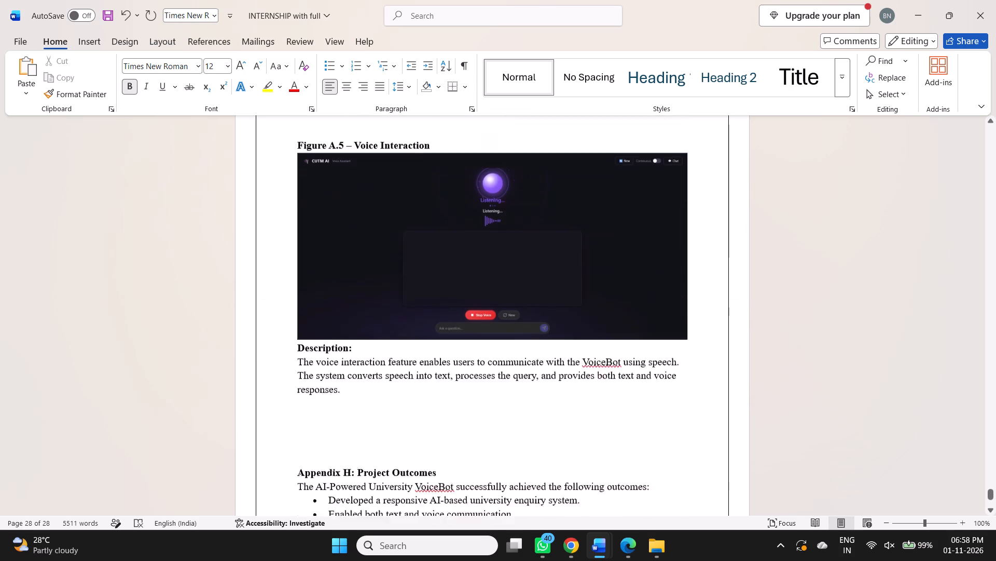
pyautogui.scroll(-2, 408, 375)
pyautogui.click(300, 229)
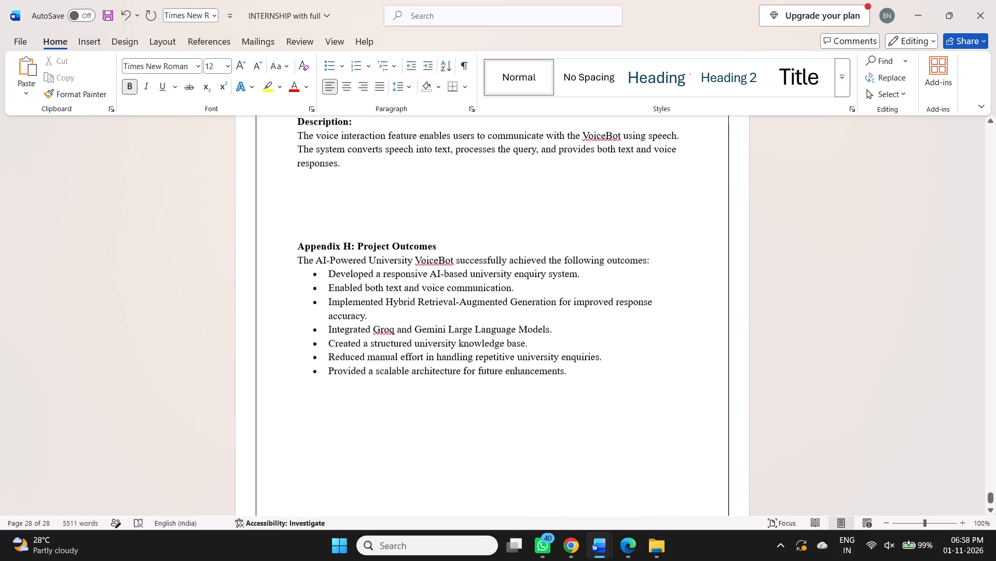
pyautogui.press('BackSpace')
pyautogui.press('BackSpace')
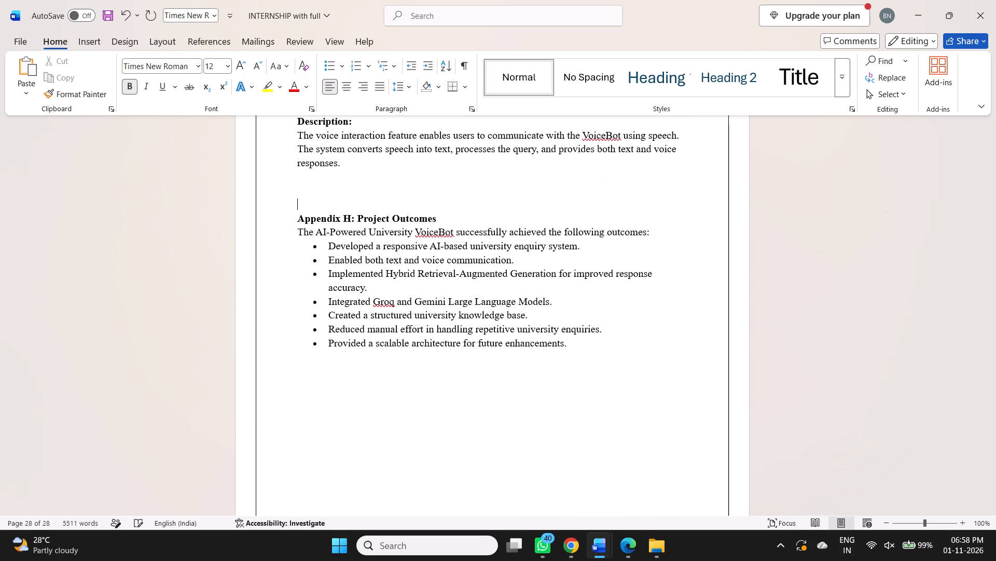
pyautogui.press('BackSpace')
# Review the report from the end of Appendix H back through the chapters to the Table of Contents.
pyautogui.scroll(-2, 357, 270)
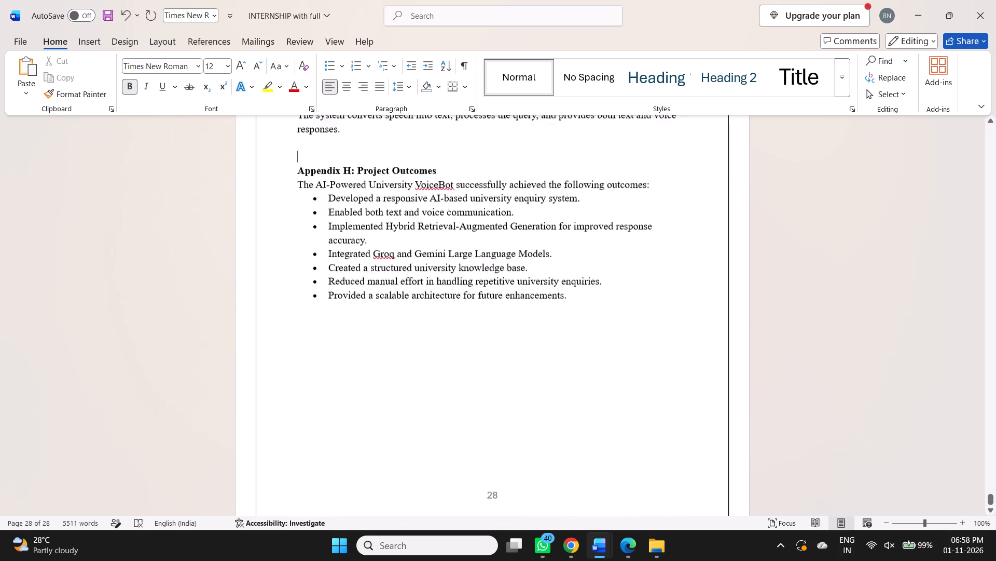
pyautogui.scroll(-9, 357, 270)
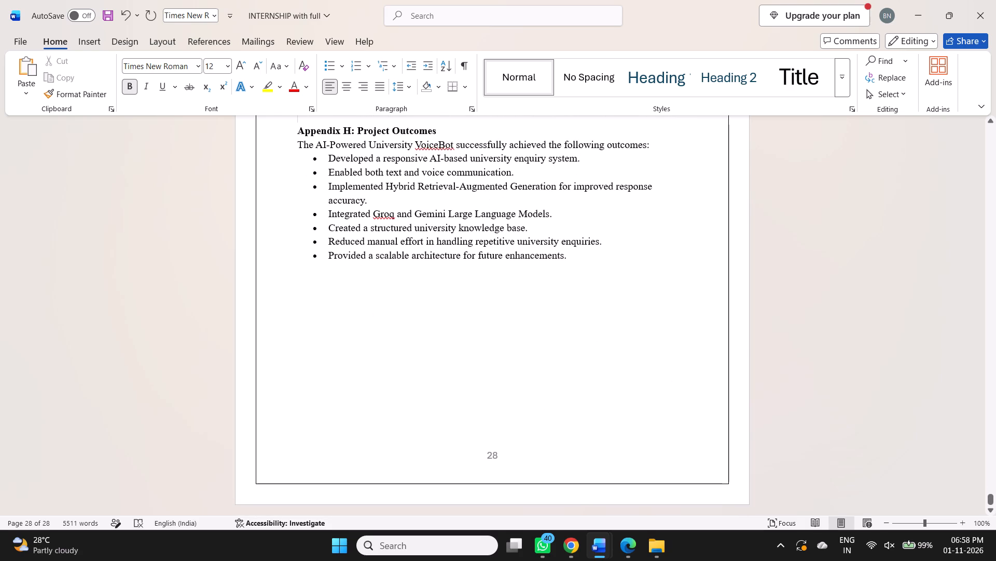
pyautogui.scroll(-7, 357, 270)
pyautogui.scroll(16, 357, 270)
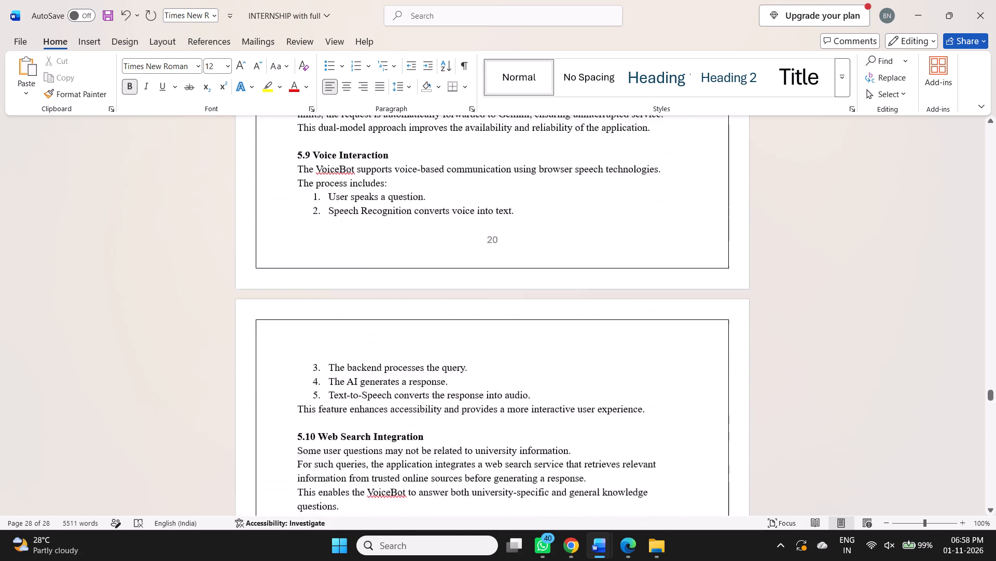
pyautogui.scroll(4, 357, 270)
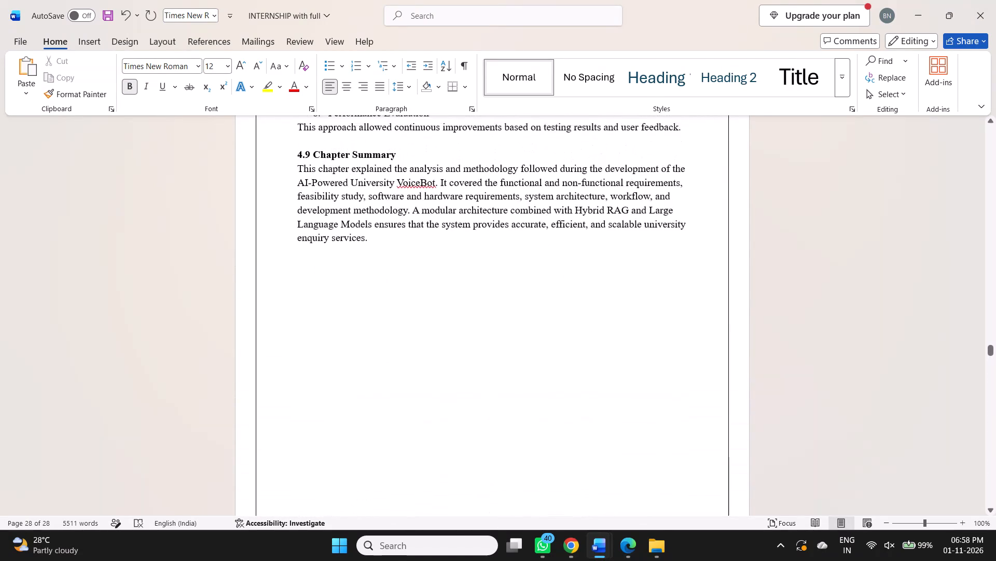
pyautogui.scroll(6, 357, 270)
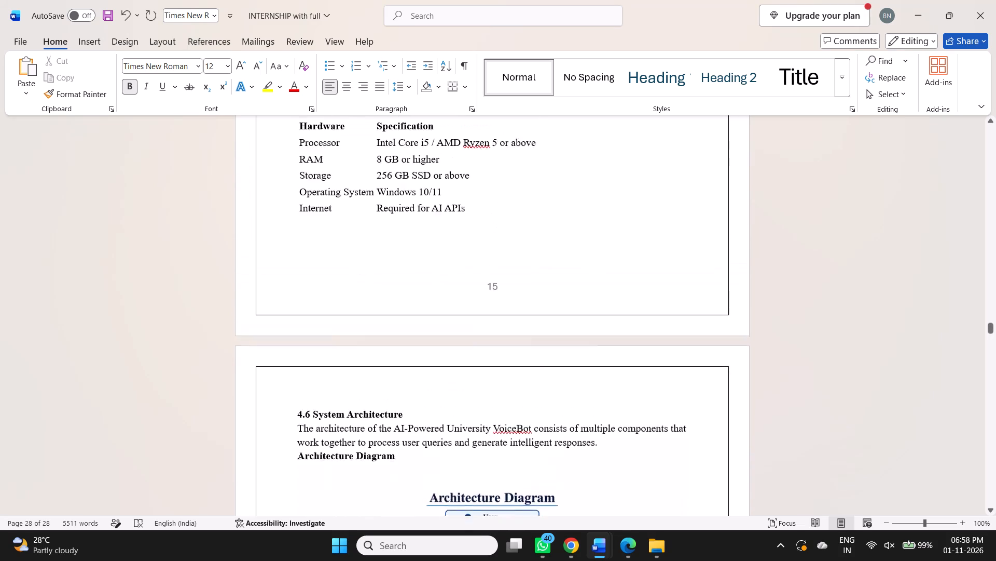
pyautogui.scroll(7, 357, 270)
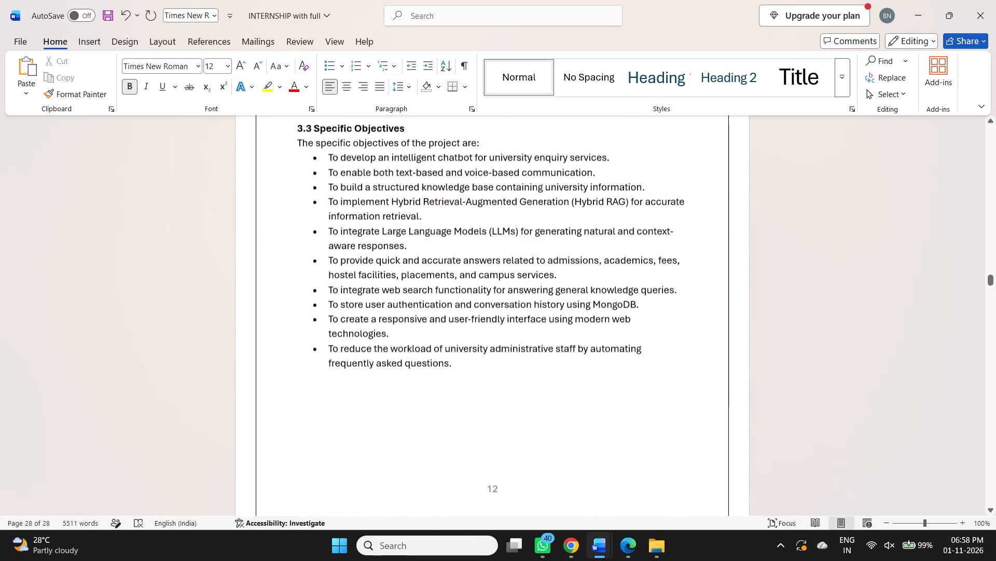
pyautogui.scroll(4, 357, 270)
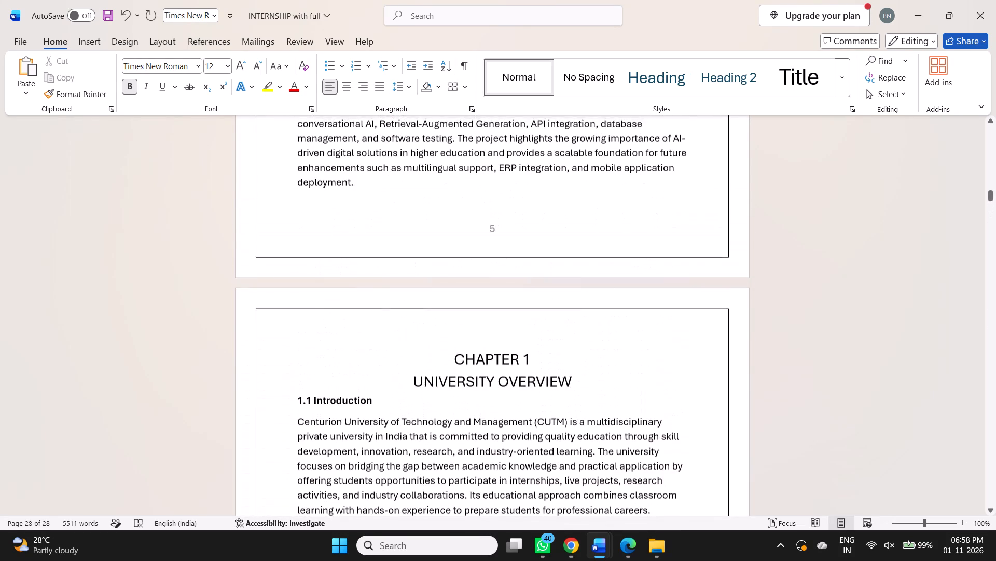
pyautogui.scroll(4, 357, 270)
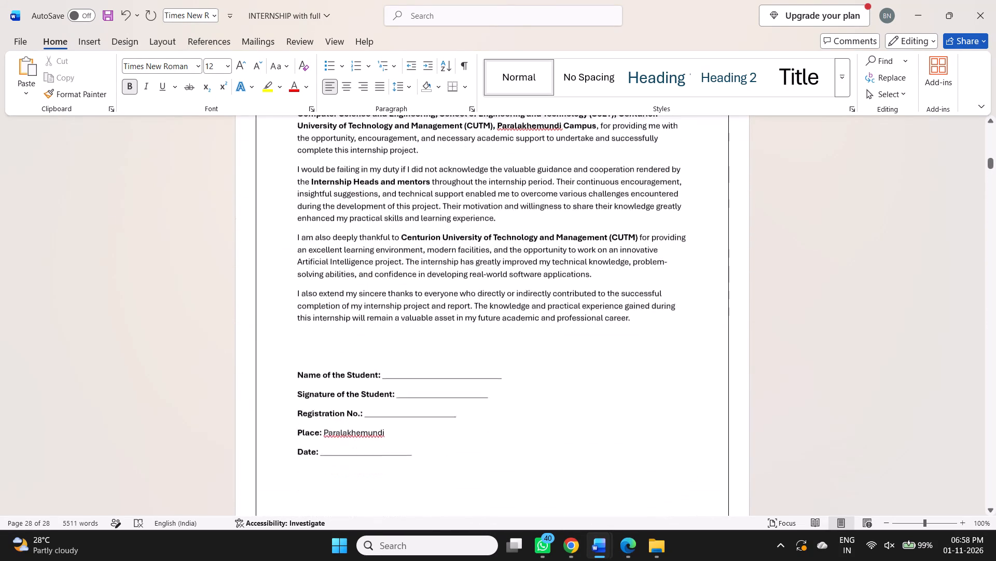
pyautogui.scroll(-1, 357, 270)
pyautogui.scroll(1, 357, 270)
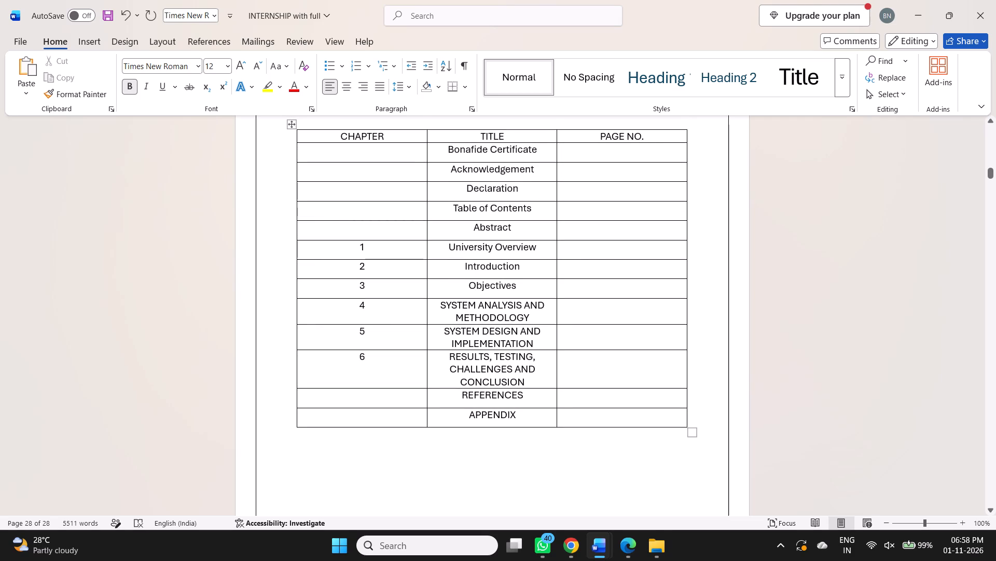
# Check which pages the front-matter sections and Chapter 1 start on, for the Table of Contents page numbers.
pyautogui.click(576, 250)
pyautogui.scroll(-4, 869, 296)
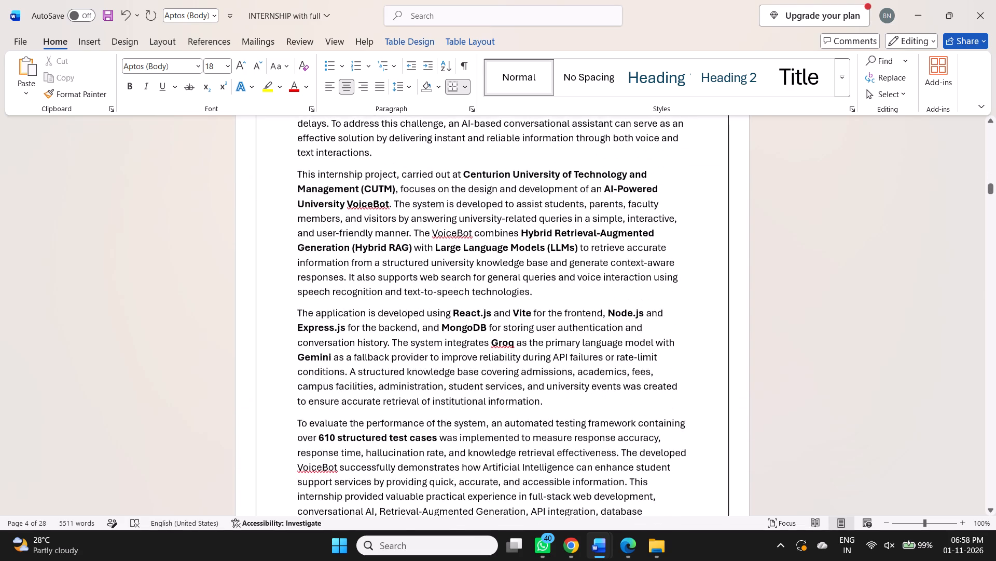
pyautogui.scroll(6, 869, 296)
pyautogui.scroll(-1, 869, 296)
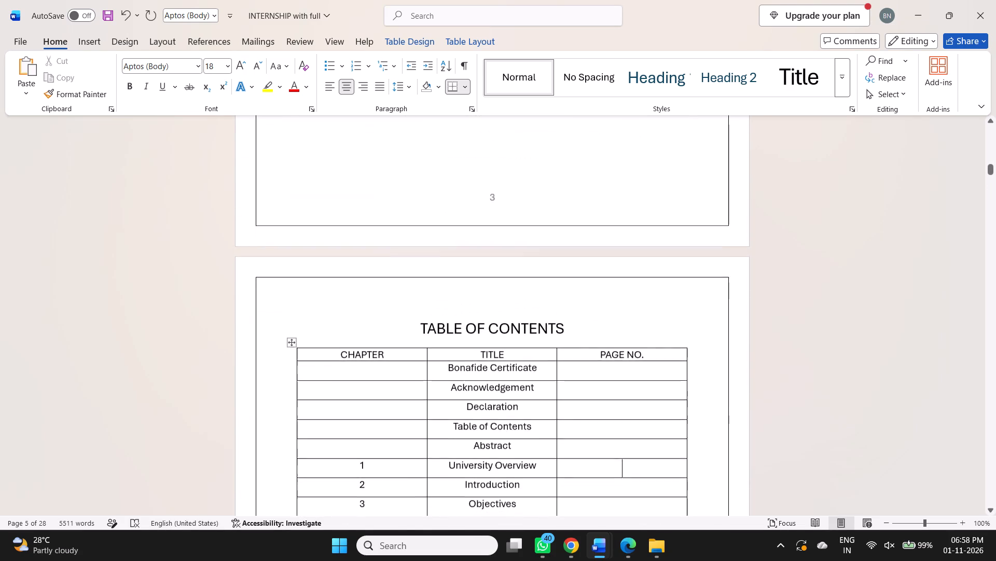
pyautogui.scroll(-1, 869, 296)
pyautogui.scroll(7, 869, 296)
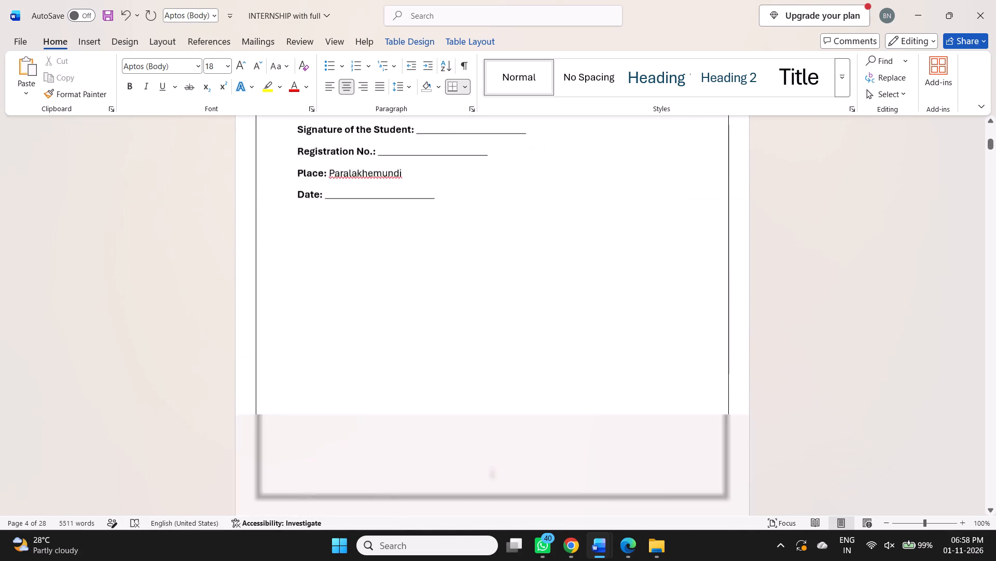
pyautogui.scroll(-1, 869, 296)
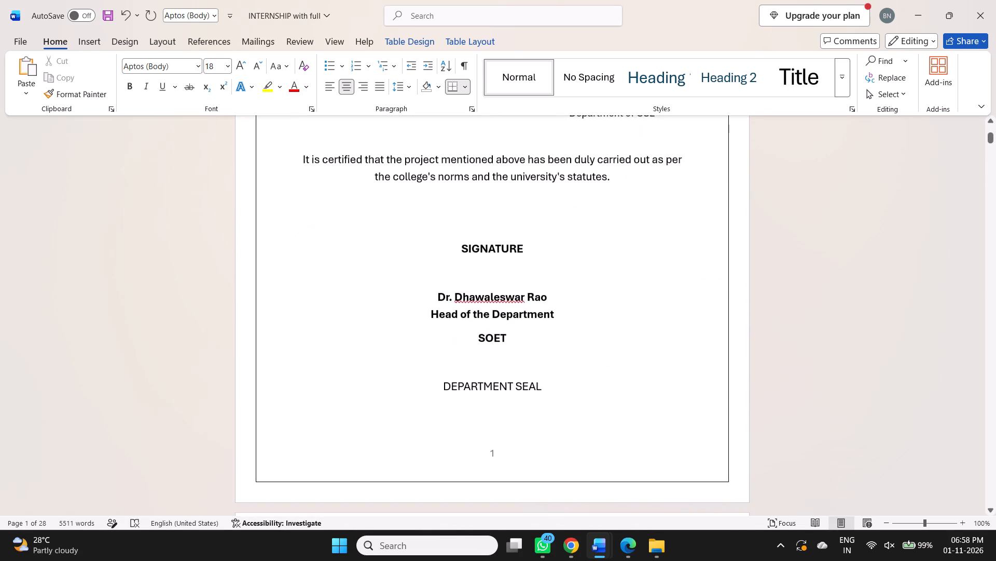
pyautogui.scroll(-4, 869, 296)
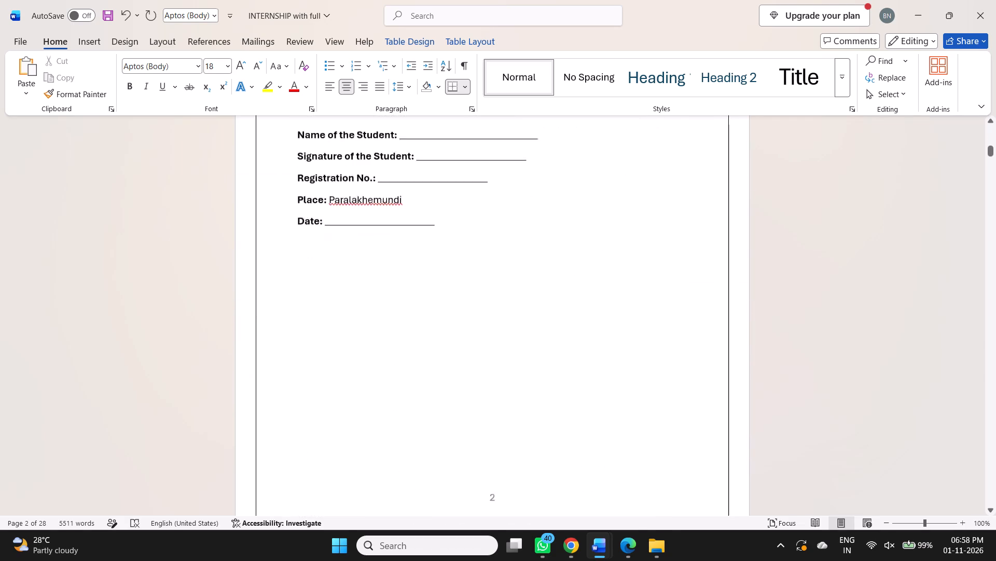
pyautogui.scroll(-2, 869, 296)
pyautogui.scroll(3, 869, 296)
pyautogui.scroll(-1, 869, 296)
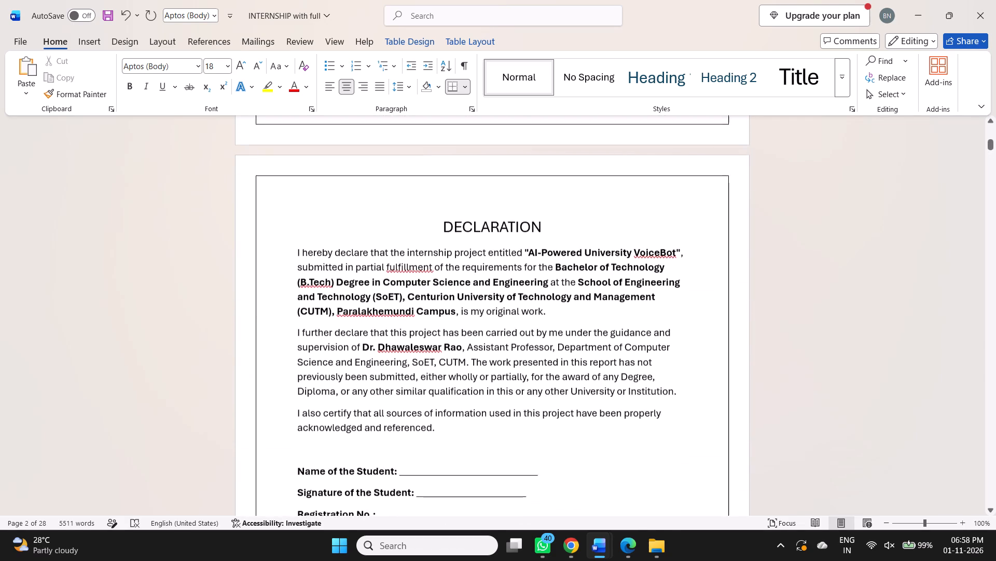
pyautogui.scroll(-6, 869, 296)
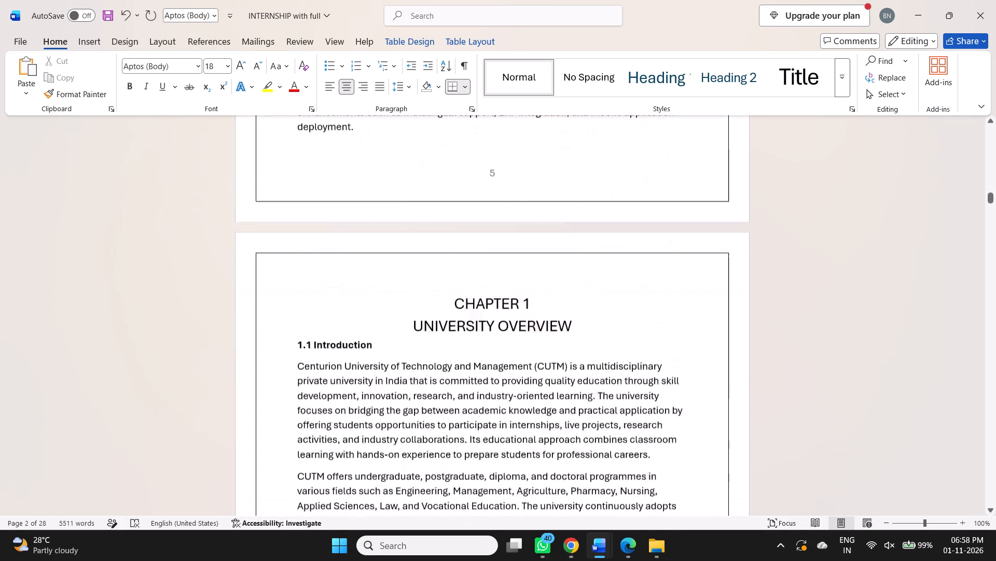
pyautogui.scroll(-1, 869, 296)
pyautogui.scroll(5, 869, 296)
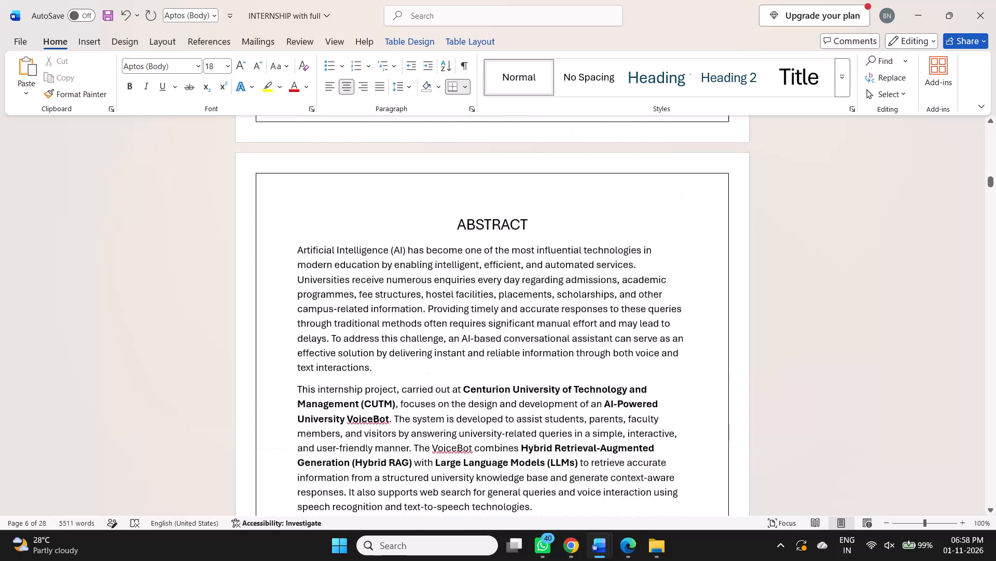
pyautogui.scroll(5, 869, 296)
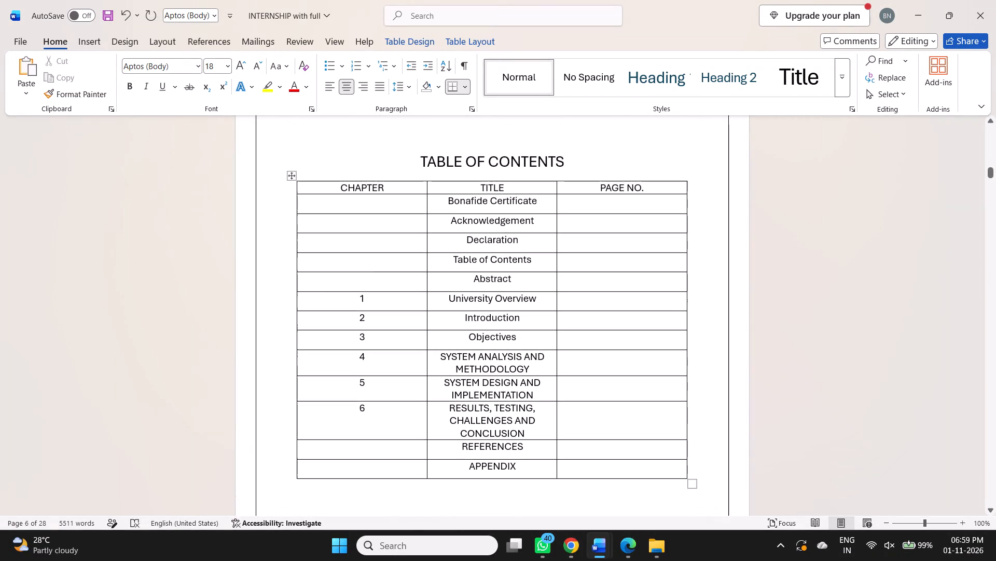
# Enter page number 1 for Bonafide Certificate and 2 for the row below it in the Table of Contents.
pyautogui.click(637, 204)
pyautogui.press('1')
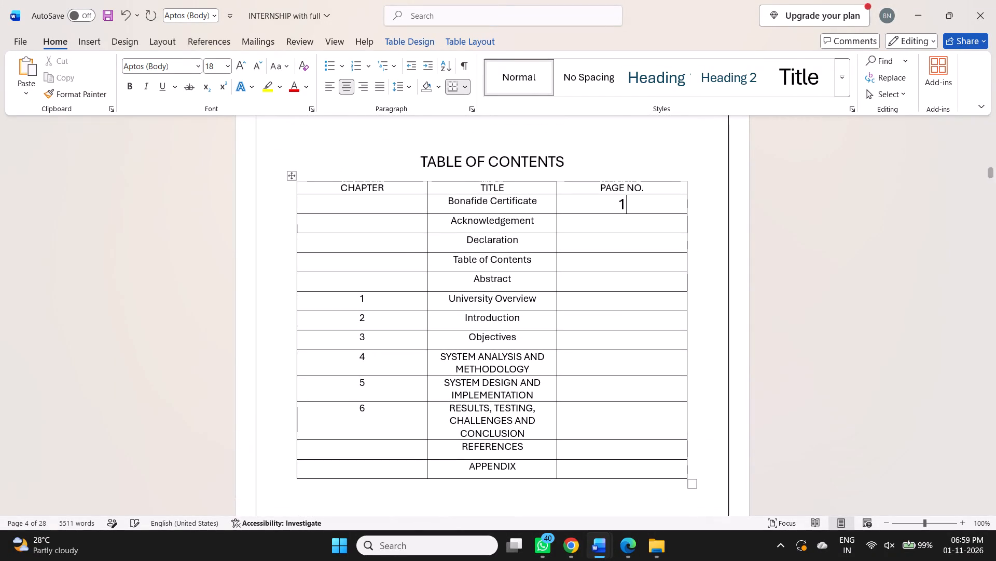
pyautogui.click(638, 229)
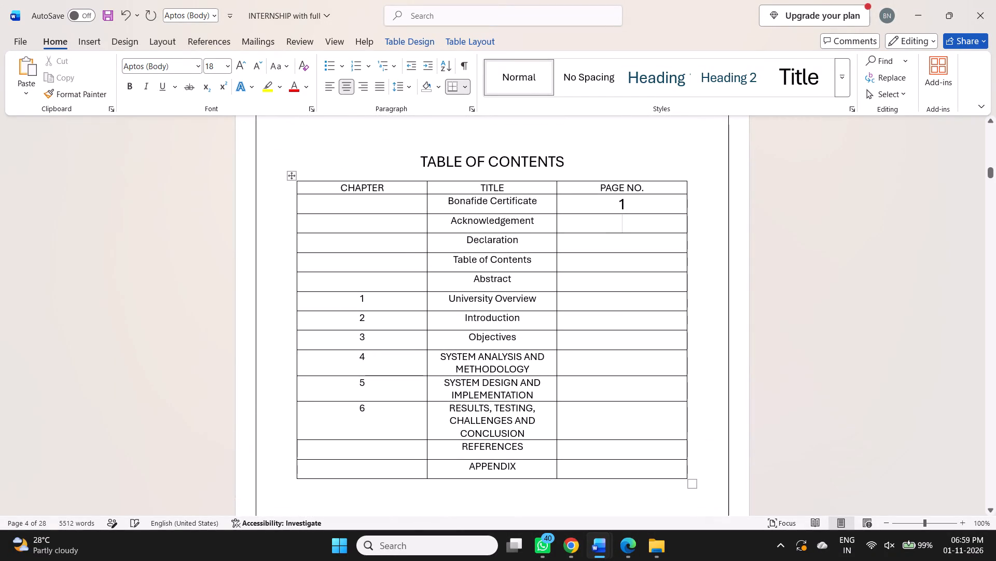
pyautogui.press('2')
# Check the order and page numbers of the Bonafide Certificate, Declaration and Acknowledgement pages against the Table of Contents.
pyautogui.scroll(8, 597, 170)
pyautogui.scroll(-1, 597, 170)
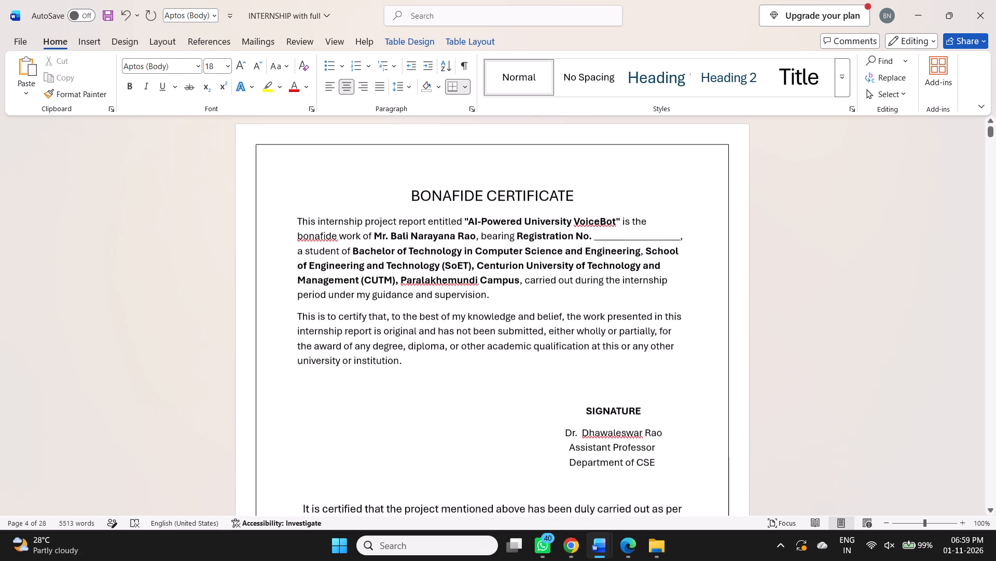
pyautogui.scroll(-4, 597, 170)
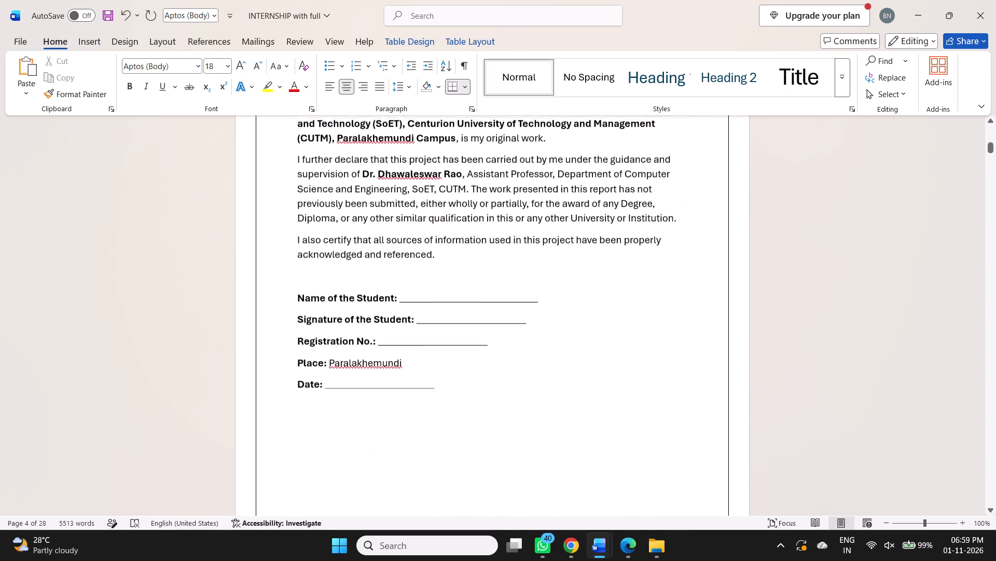
pyautogui.scroll(-4, 597, 170)
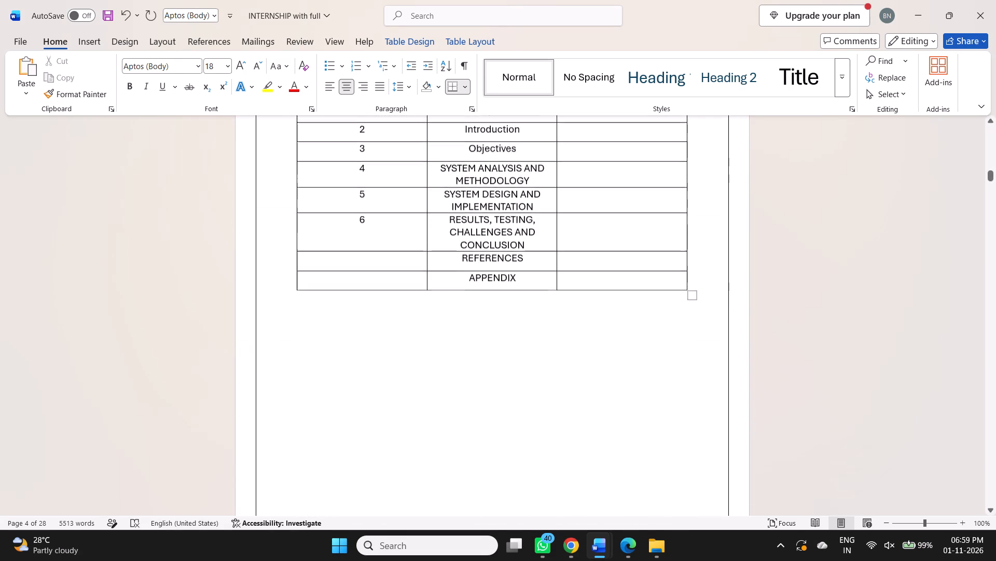
pyautogui.scroll(1, 597, 170)
pyautogui.scroll(-3, 597, 170)
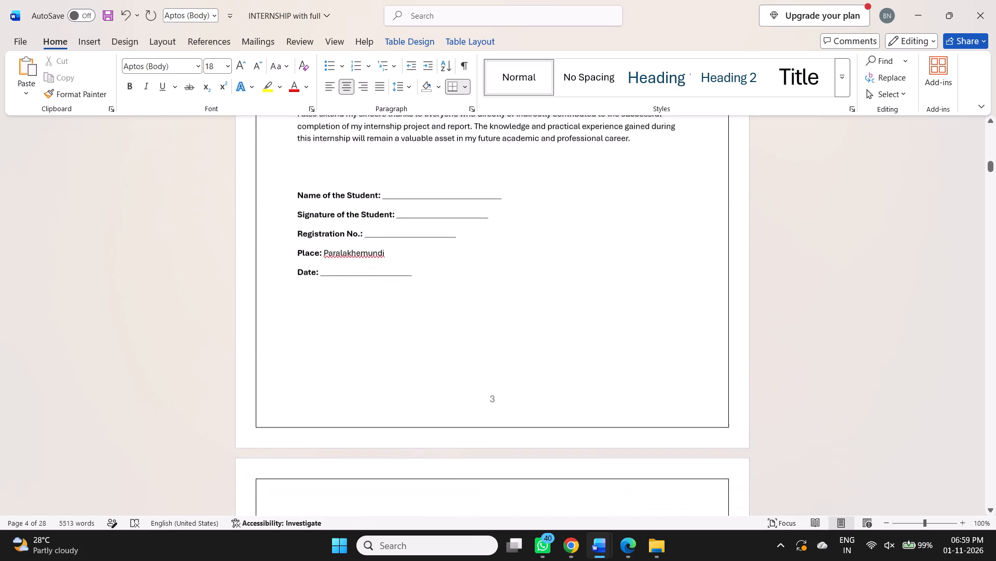
pyautogui.scroll(-1, 597, 170)
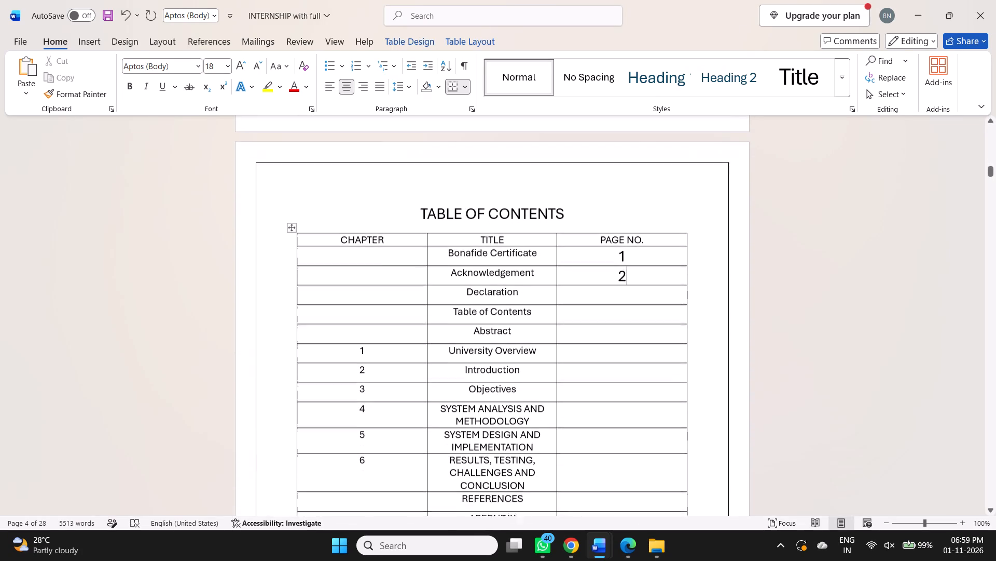
pyautogui.scroll(-1, 597, 170)
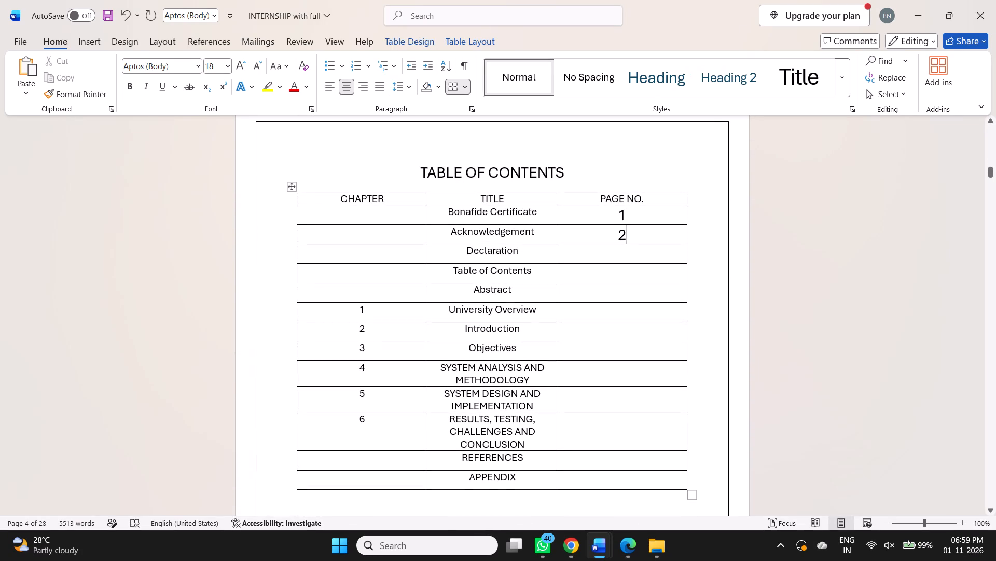
# Replace the title Declaration in the third Table of Contents entry with a copy of Acknowledgement.
pyautogui.moveTo(535, 231); pyautogui.dragTo(463, 233)
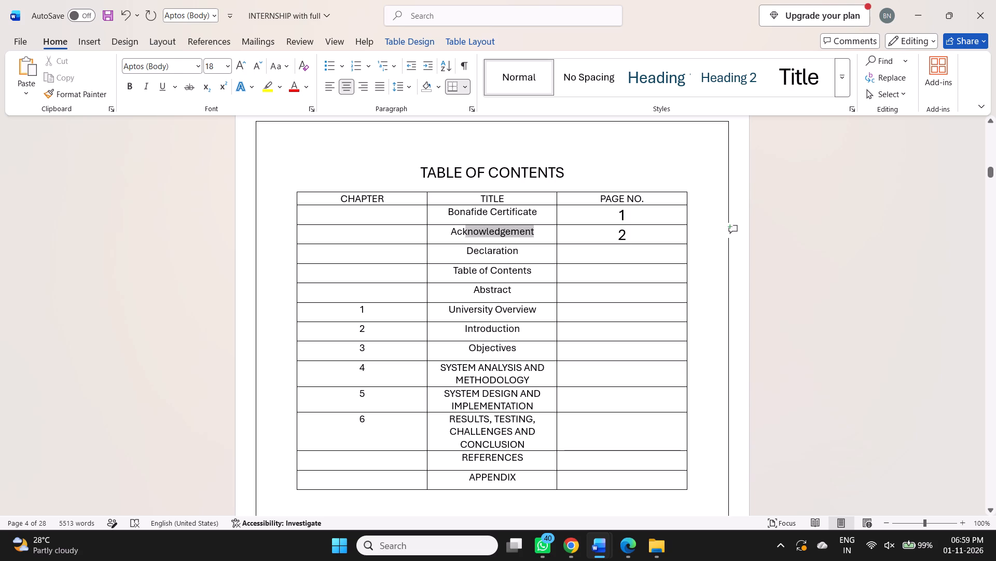
pyautogui.moveTo(463, 233); pyautogui.dragTo(447, 236)
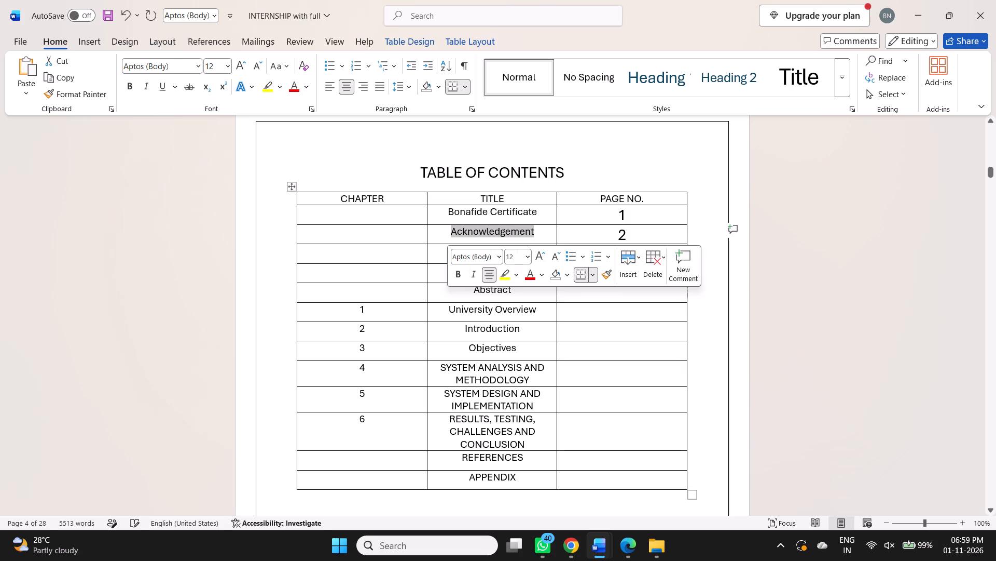
pyautogui.hotkey('ctrl', 'c')
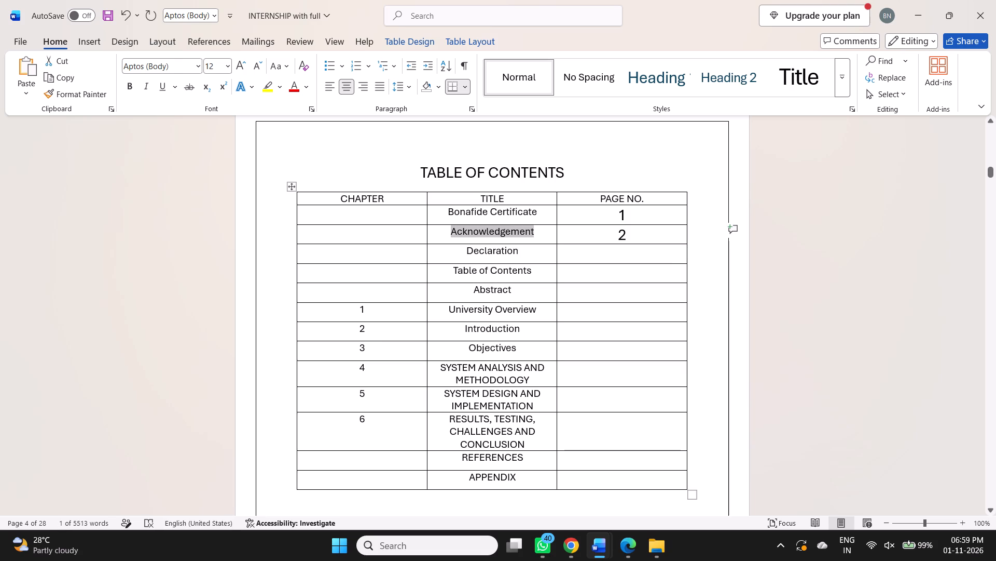
pyautogui.moveTo(518, 251); pyautogui.dragTo(467, 251)
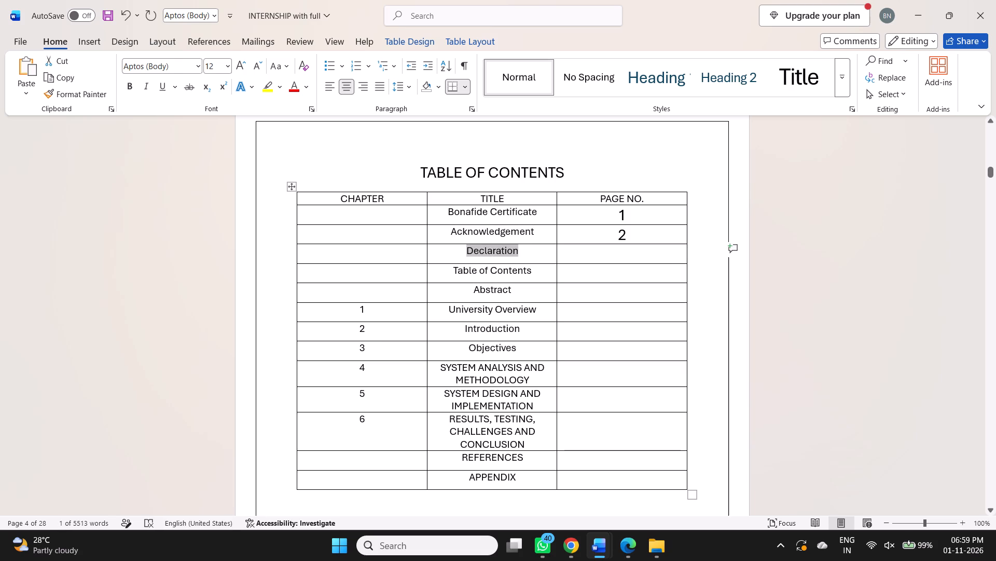
pyautogui.hotkey('ctrl', 'v')
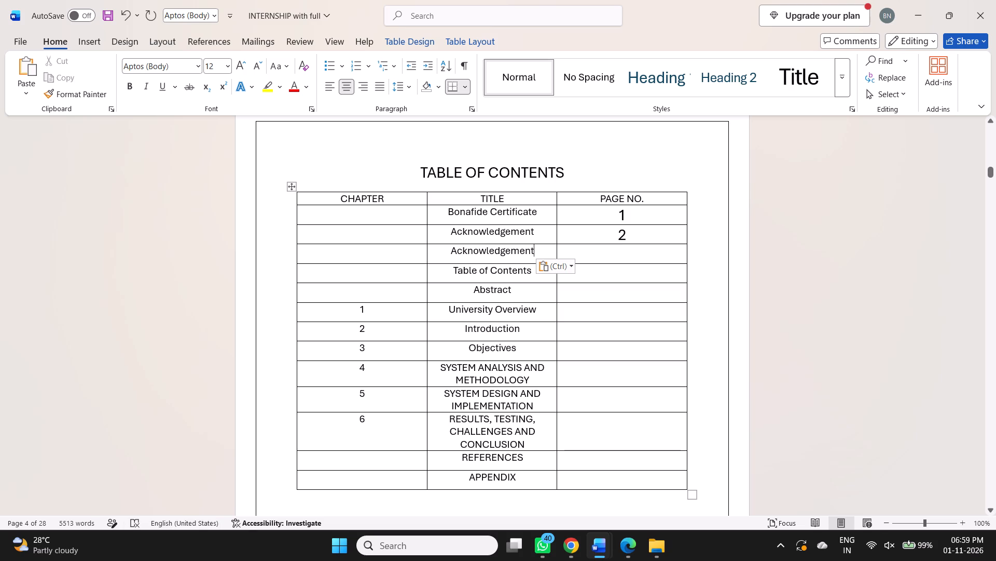
# Replace the title Acknowledgement in the second Table of Contents entry with Declaration.
pyautogui.moveTo(536, 232); pyautogui.dragTo(527, 231)
pyautogui.press('BackSpace')
pyautogui.press('BackSpace')
pyautogui.press('BackSpace')
pyautogui.press('BackSpace')
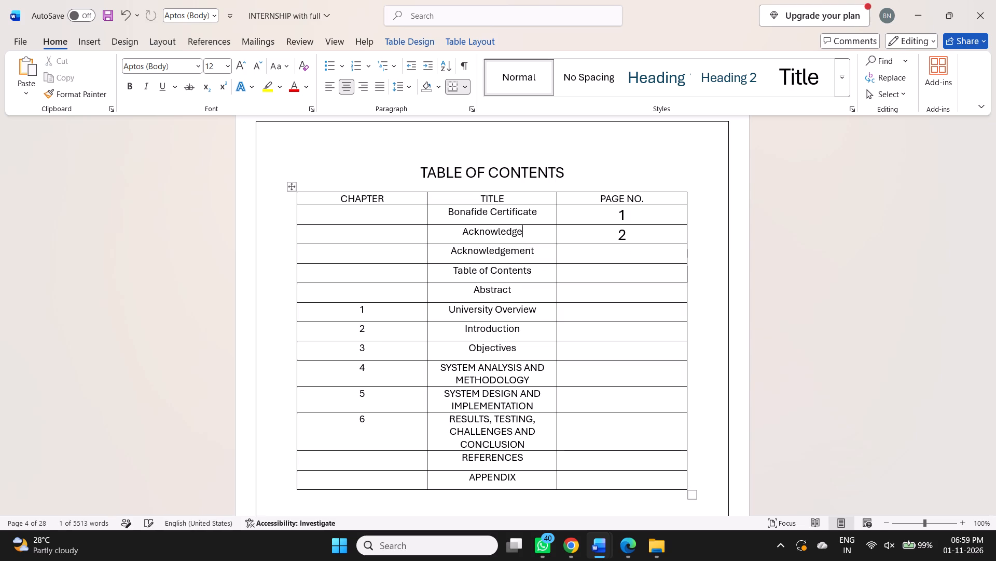
pyautogui.press('BackSpace')
pyautogui.press('BackSpace')
pyautogui.press('BackSpace')
pyautogui.press('BackSpace')
pyautogui.press('BackSpace')
pyautogui.press('BackSpace')
pyautogui.press('BackSpace')
pyautogui.press('BackSpace')
pyautogui.press('BackSpace')
pyautogui.press('BackSpace')
pyautogui.write('Decla')
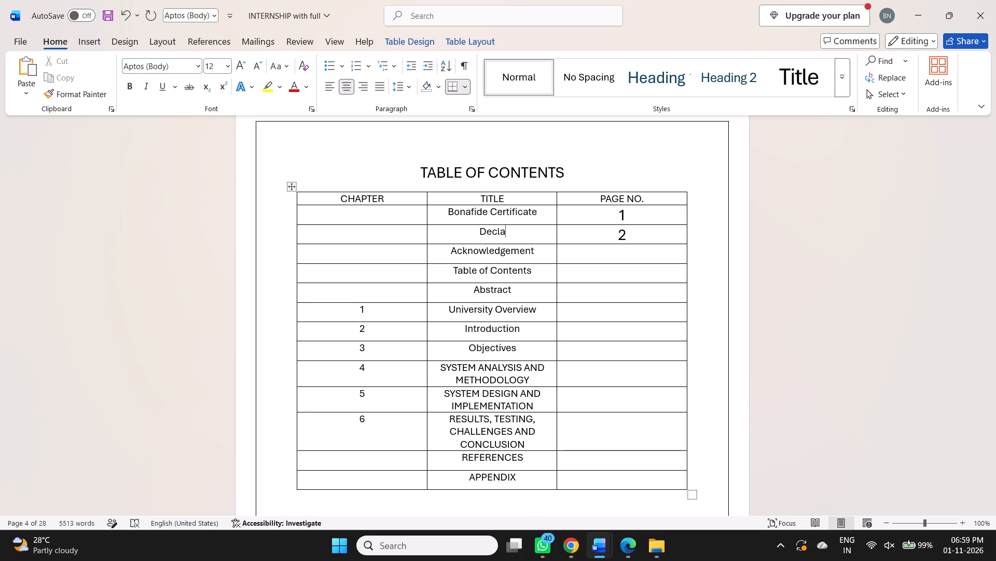
pyautogui.write('ration')
# Enter page number 3 for Acknowledgement in the Table of Contents.
pyautogui.click(626, 252)
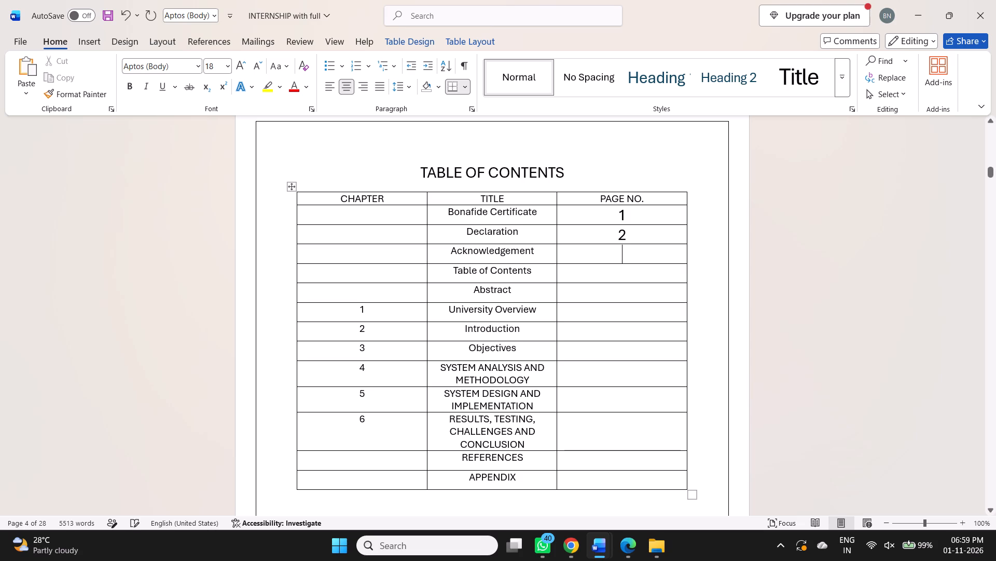
pyautogui.press('3')
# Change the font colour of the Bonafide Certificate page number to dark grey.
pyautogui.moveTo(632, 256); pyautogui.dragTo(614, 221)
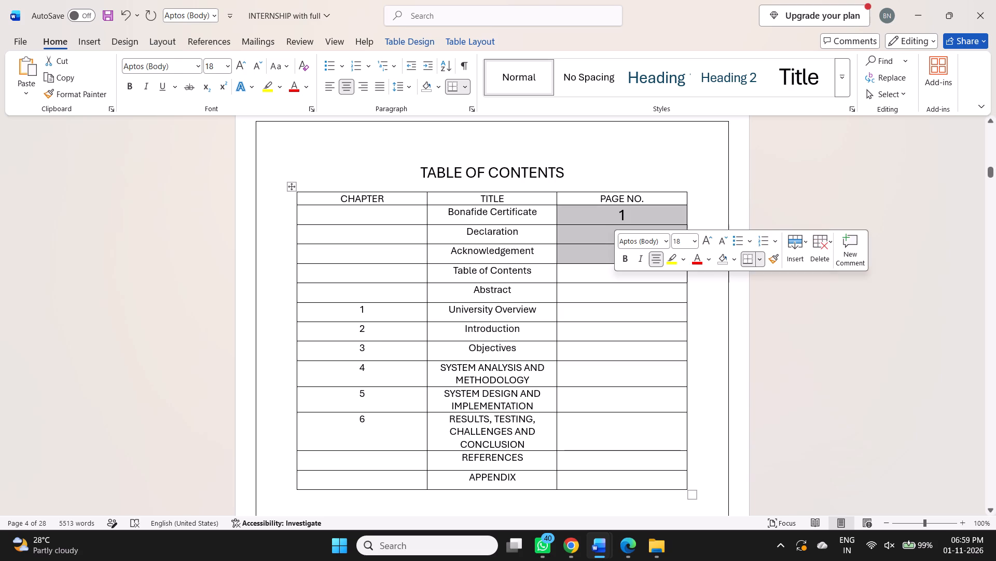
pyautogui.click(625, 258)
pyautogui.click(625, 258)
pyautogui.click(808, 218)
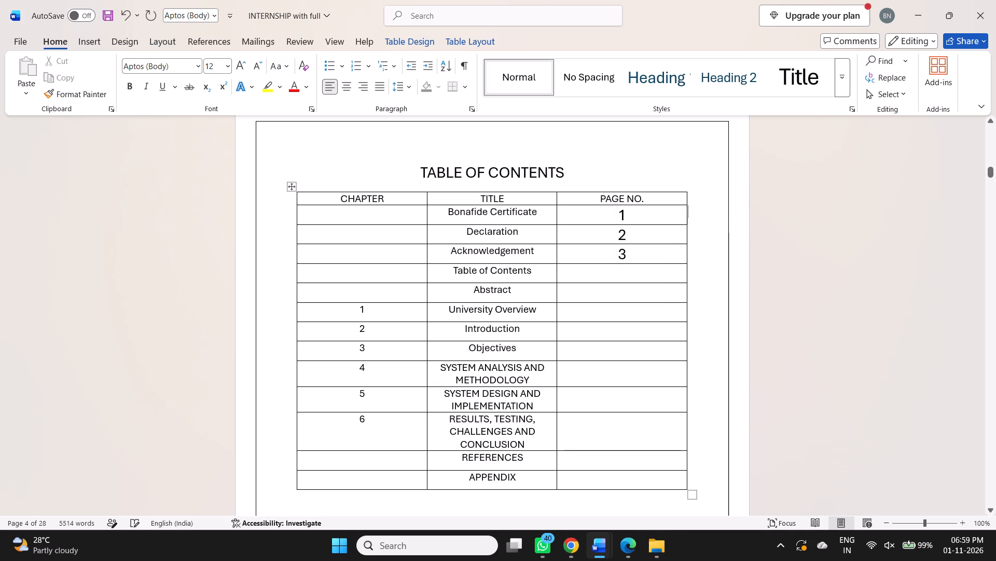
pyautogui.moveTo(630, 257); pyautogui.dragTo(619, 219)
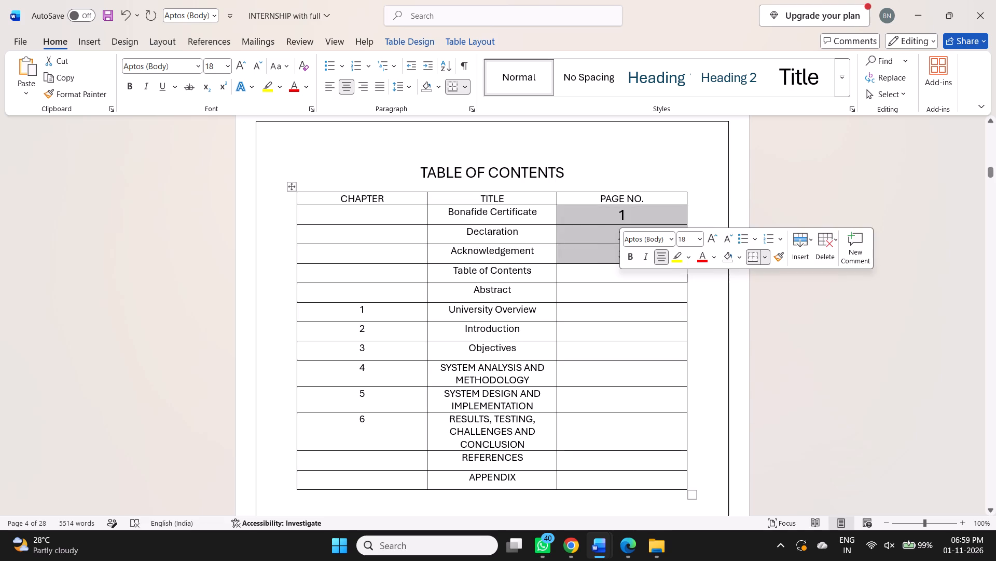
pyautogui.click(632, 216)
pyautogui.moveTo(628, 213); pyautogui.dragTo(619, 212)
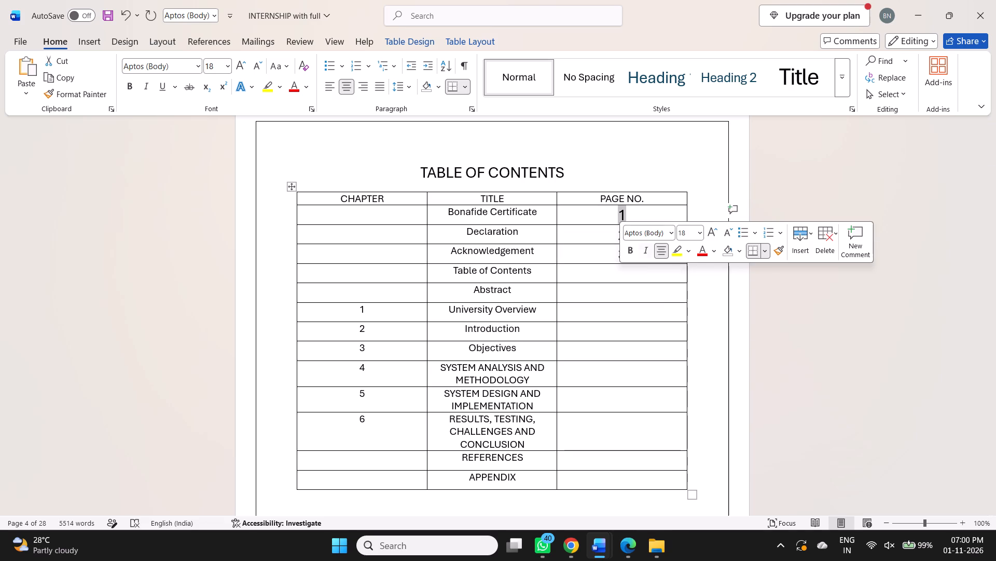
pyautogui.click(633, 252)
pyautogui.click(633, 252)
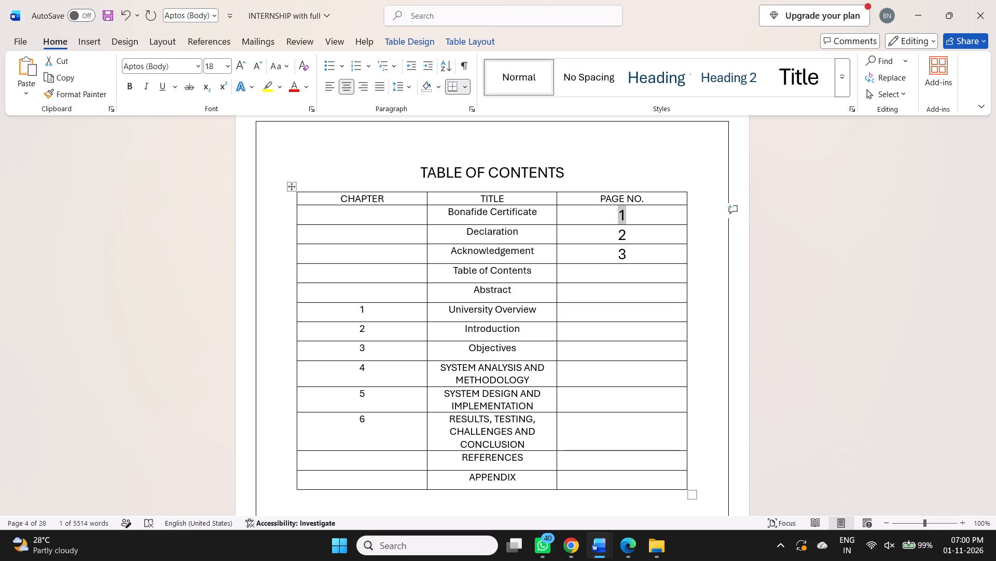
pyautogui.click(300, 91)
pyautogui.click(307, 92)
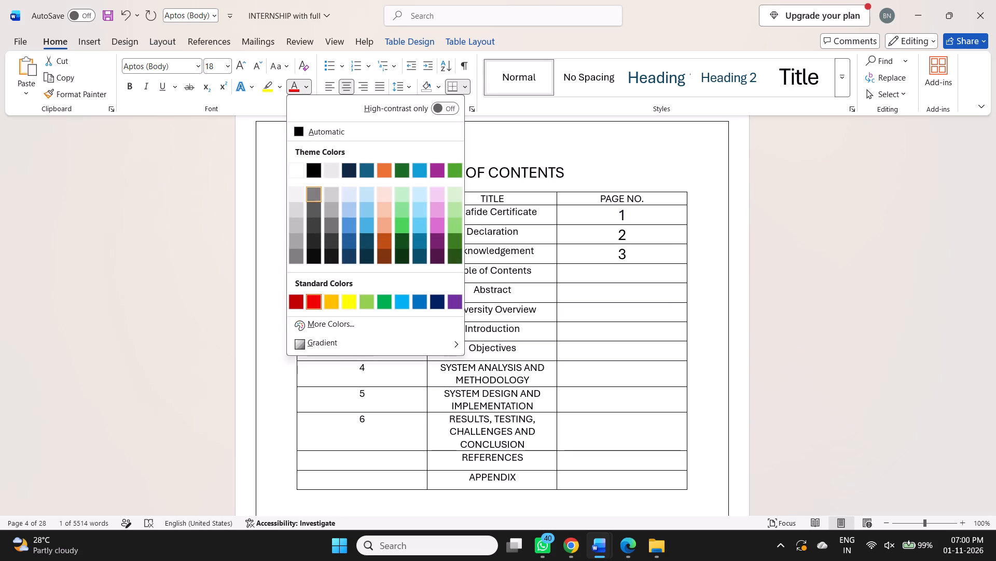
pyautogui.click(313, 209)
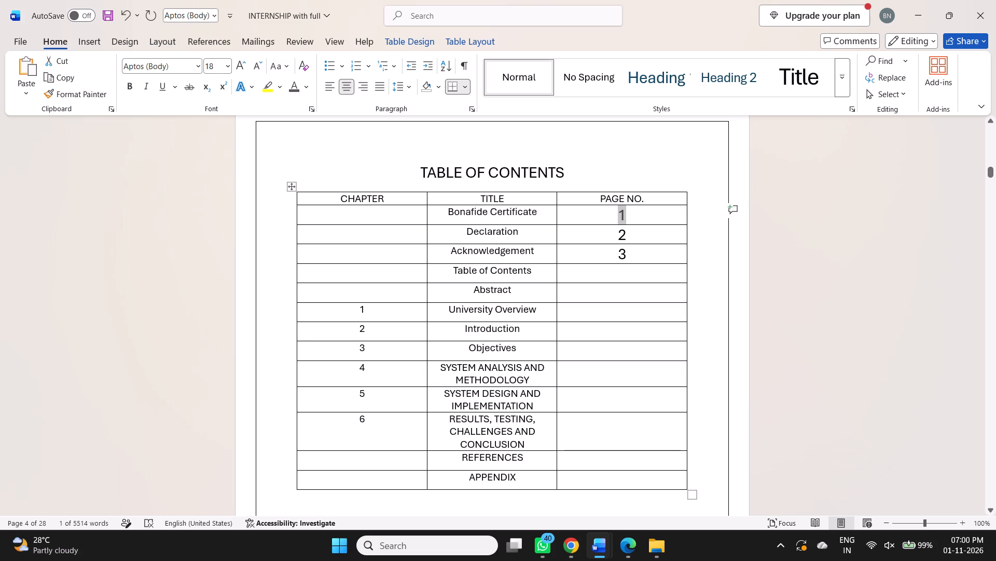
# Replace the Bonafide Certificate page number with a 12-point 1, using the word Certificate copied from its title to carry the formatting.
pyautogui.moveTo(537, 212); pyautogui.dragTo(492, 217)
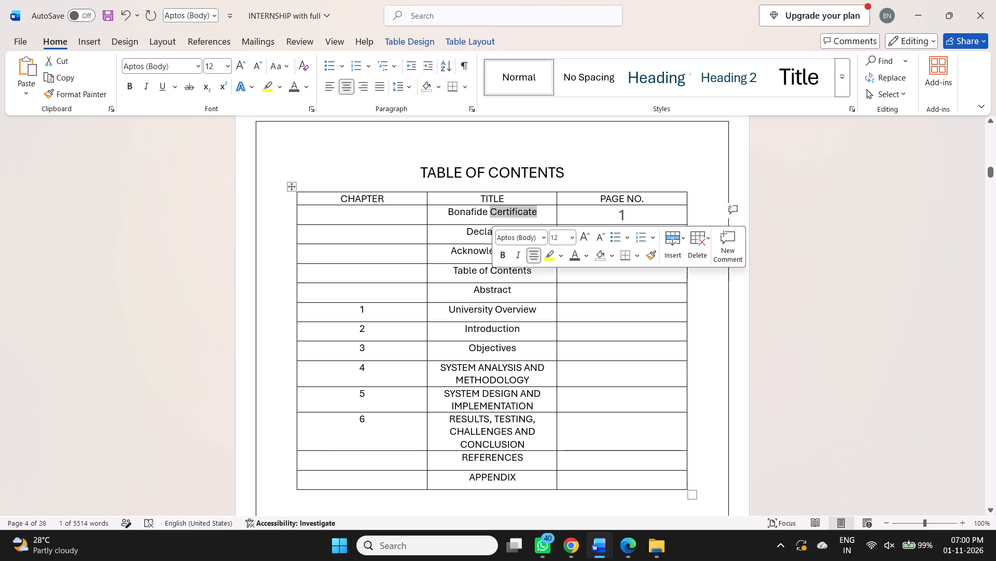
pyautogui.hotkey('ctrl', 'c')
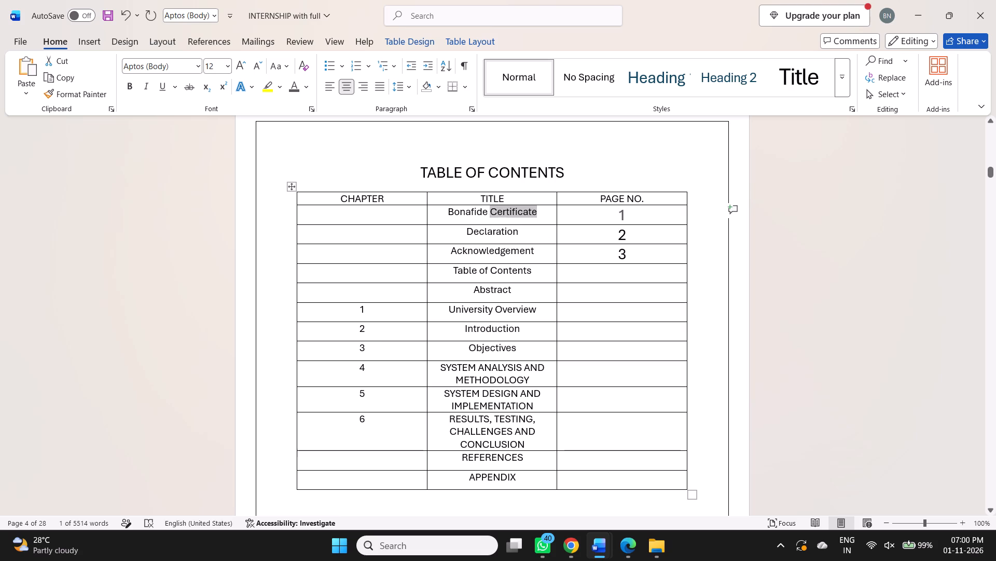
pyautogui.click(635, 216)
pyautogui.moveTo(633, 216); pyautogui.dragTo(607, 216)
pyautogui.hotkey('ctrl', 'v')
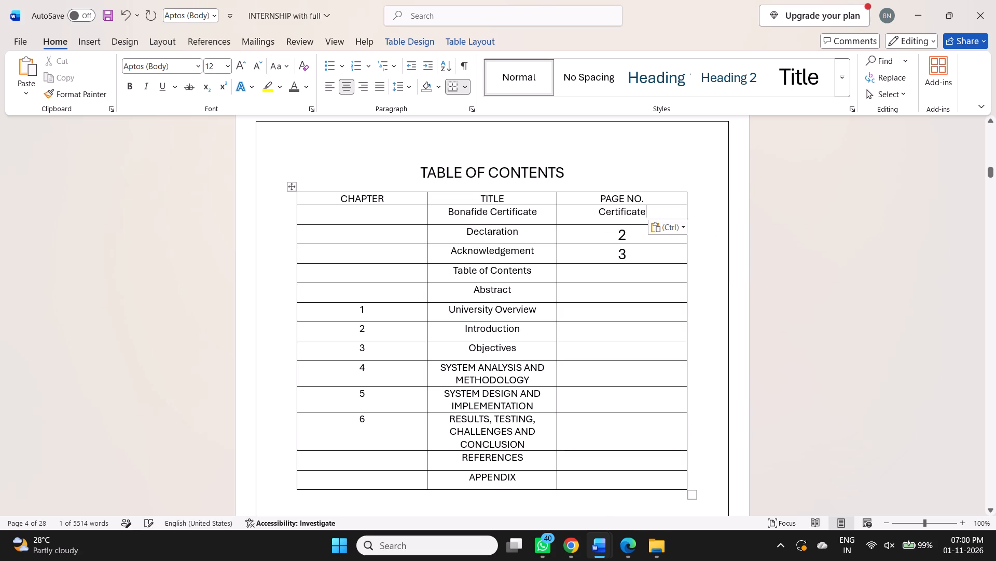
pyautogui.click(631, 232)
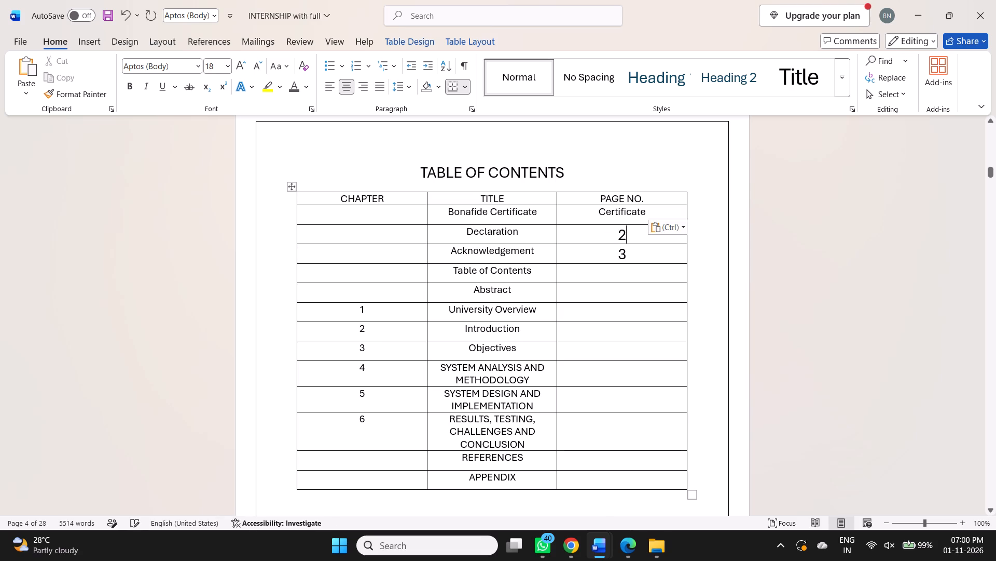
pyautogui.click(647, 213)
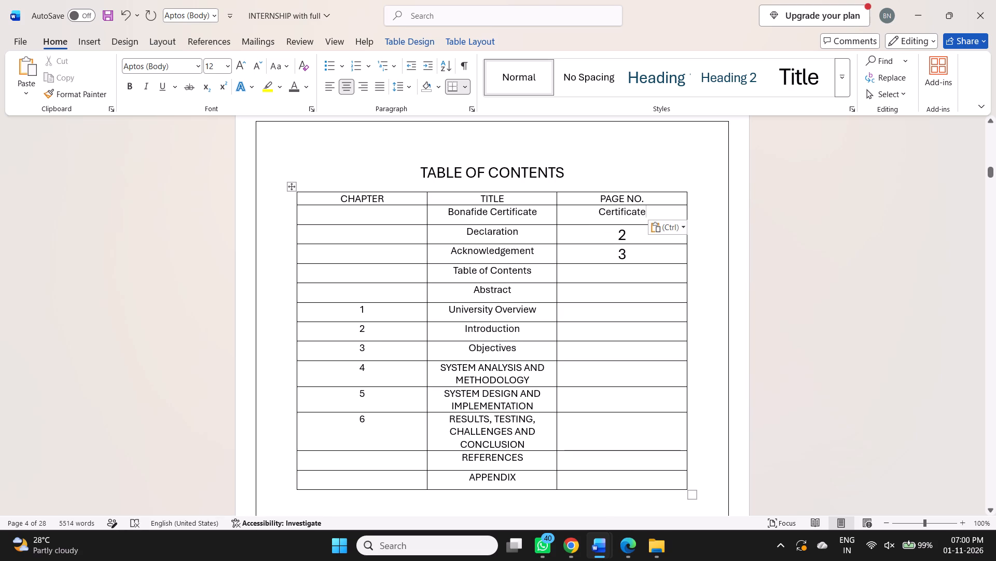
pyautogui.press('1')
pyautogui.click(643, 213)
pyautogui.press('BackSpace')
pyautogui.press('BackSpace')
pyautogui.press('BackSpace')
pyautogui.press('BackSpace')
pyautogui.press('BackSpace')
pyautogui.press('BackSpace')
pyautogui.press('BackSpace')
pyautogui.press('BackSpace')
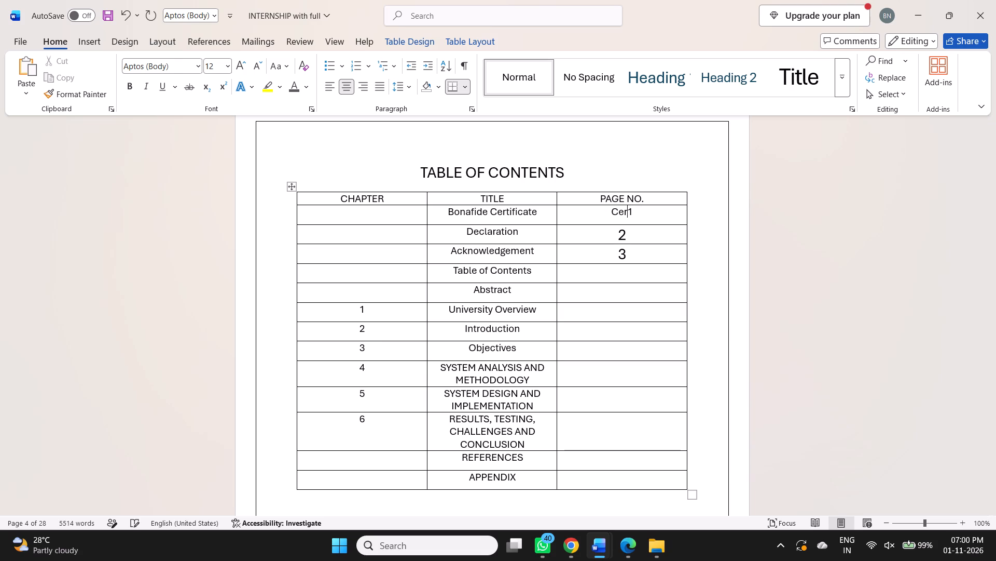
pyautogui.press('BackSpace')
pyautogui.press('BackSpace')
pyautogui.press('BackSpace')
# Replace the Declaration page number in the Table of Contents with a copy of the Bonafide Certificate's 12-point 1.
pyautogui.click(630, 237)
pyautogui.press('BackSpace')
pyautogui.press('2')
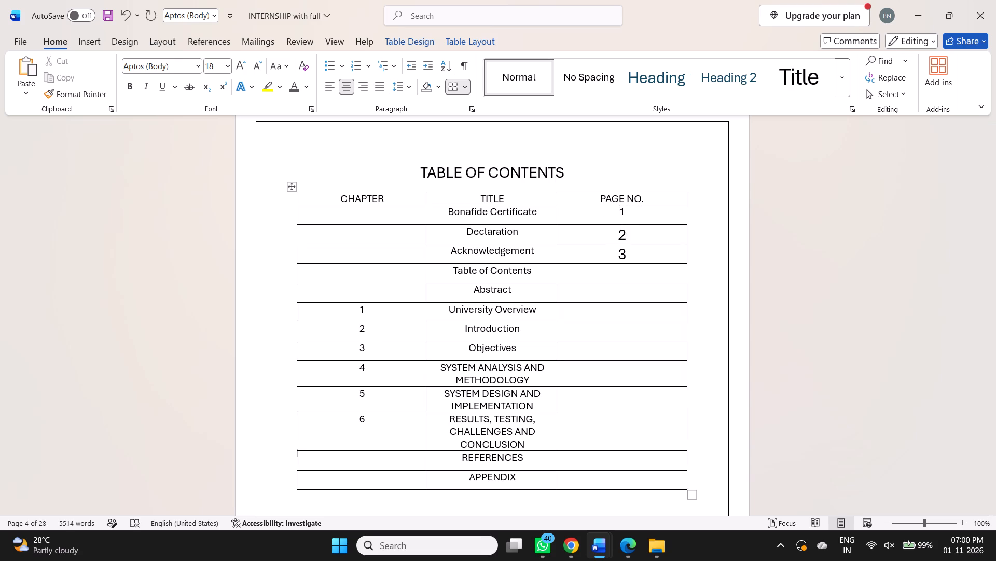
pyautogui.press('BackSpace')
pyautogui.moveTo(626, 210); pyautogui.dragTo(624, 210)
pyautogui.moveTo(624, 210); pyautogui.dragTo(620, 212)
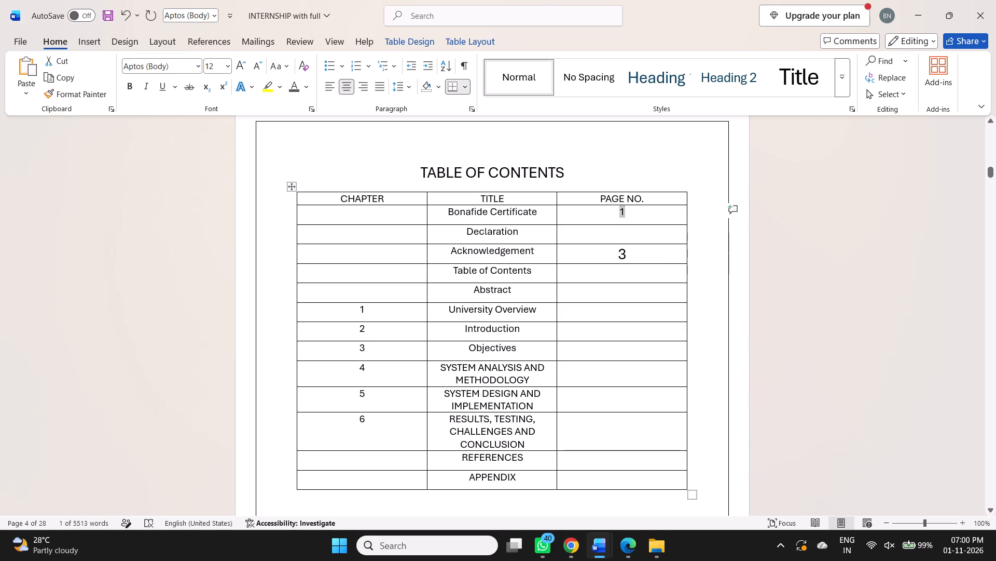
pyautogui.hotkey('ctrl', 'c')
pyautogui.click(623, 235)
pyautogui.hotkey('ctrl', 'v')
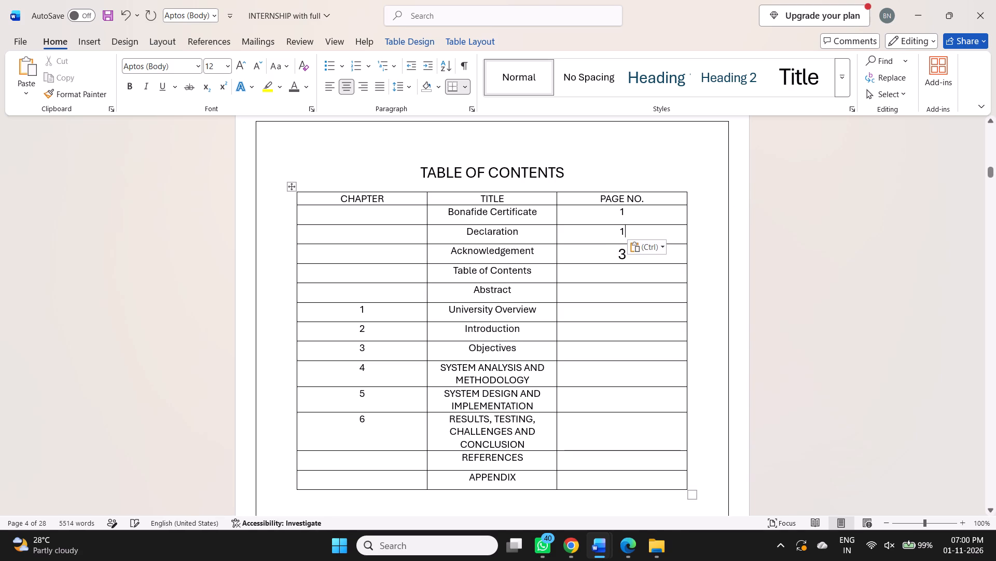
# Paste the copied 12-point 1 into the page number cells of Acknowledgement, Table of Contents and Abstract.
pyautogui.click(621, 249)
pyautogui.hotkey('ctrl', 'v')
pyautogui.click(621, 272)
pyautogui.hotkey('ctrl', 'v')
pyautogui.keyDown('ctrl'); pyautogui.click(625, 292); pyautogui.keyUp('ctrl')
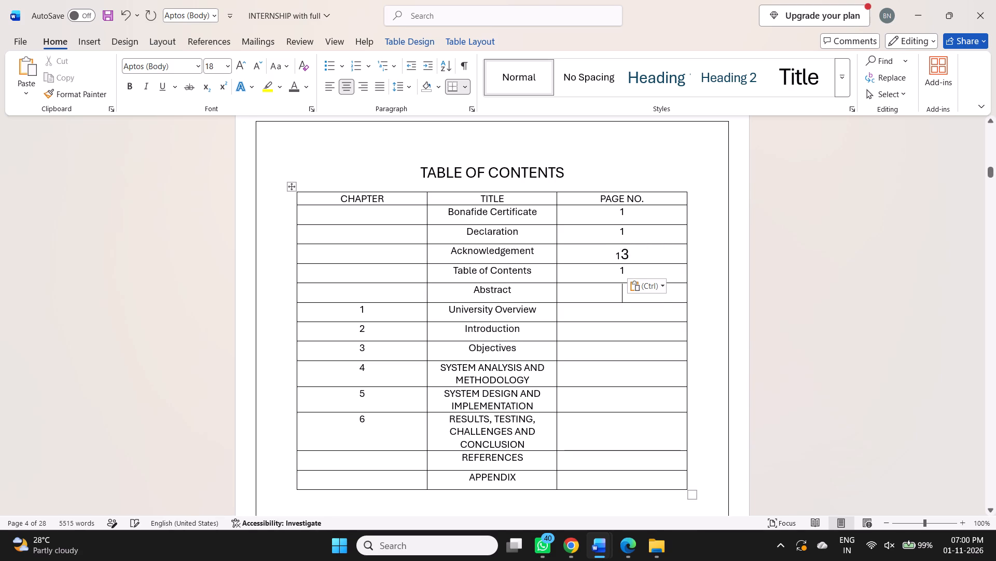
pyautogui.hotkey('ctrl', 'v')
# Paste the copied 12-point 1 into the page number cells of chapters 1 to 6, University Overview through Conclusion.
pyautogui.keyDown('ctrl'); pyautogui.click(614, 308); pyautogui.keyUp('ctrl')
pyautogui.hotkey('ctrl', 'v')
pyautogui.keyDown('ctrl'); pyautogui.click(621, 329); pyautogui.keyUp('ctrl')
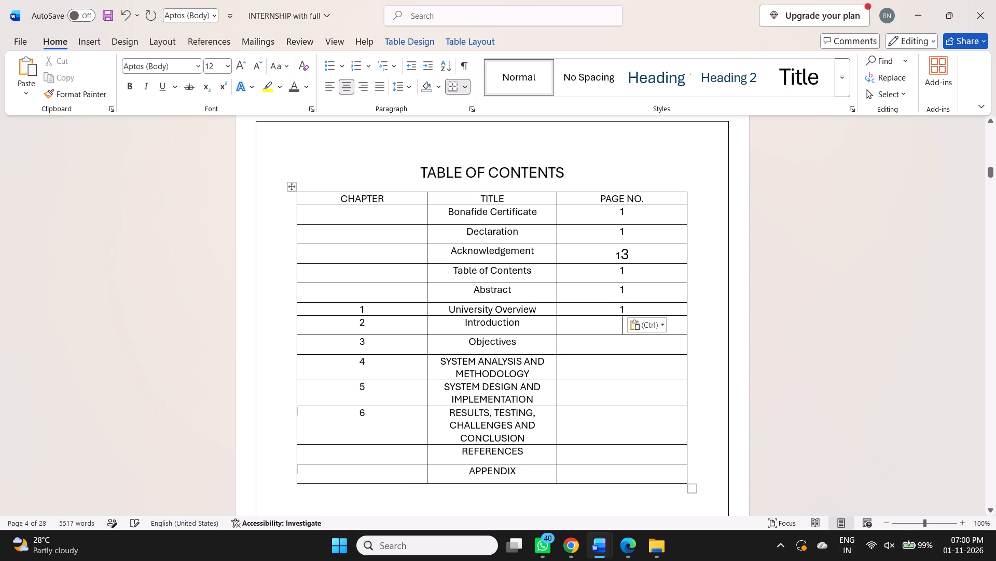
pyautogui.hotkey('ctrl', 'v')
pyautogui.keyDown('ctrl'); pyautogui.click(620, 338); pyautogui.keyUp('ctrl')
pyautogui.hotkey('ctrl', 'v')
pyautogui.keyDown('ctrl'); pyautogui.click(615, 354); pyautogui.keyUp('ctrl')
pyautogui.hotkey('ctrl', 'v')
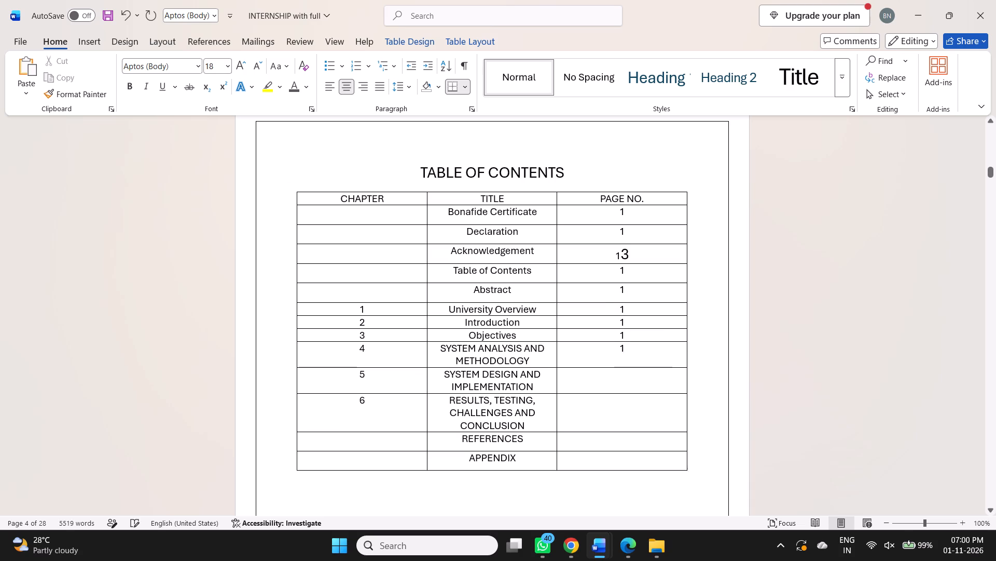
pyautogui.keyDown('ctrl'); pyautogui.click(618, 381); pyautogui.keyUp('ctrl')
pyautogui.hotkey('ctrl', 'v')
pyautogui.keyDown('ctrl'); pyautogui.click(615, 415); pyautogui.keyUp('ctrl')
pyautogui.hotkey('ctrl', 'v')
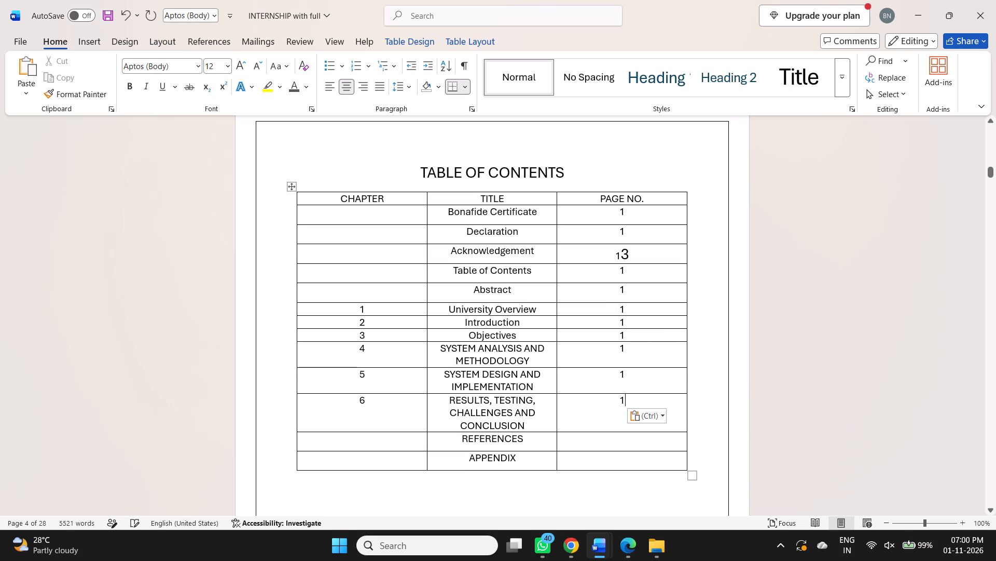
# Paste the copied 12-point 1 into the page number cells of References and Appendix.
pyautogui.keyDown('ctrl'); pyautogui.click(618, 440); pyautogui.keyUp('ctrl')
pyautogui.hotkey('ctrl', 'v')
pyautogui.keyDown('ctrl'); pyautogui.click(621, 465); pyautogui.keyUp('ctrl')
pyautogui.hotkey('ctrl', 'v')
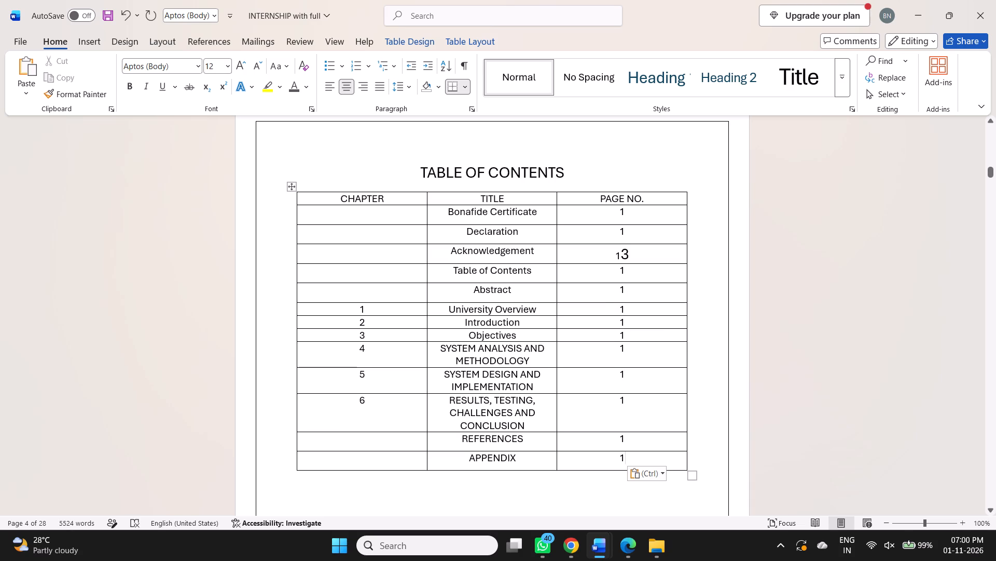
# Delete the oversized 3 from the Acknowledgement page number cell.
pyautogui.click(630, 256)
pyautogui.press('BackSpace')
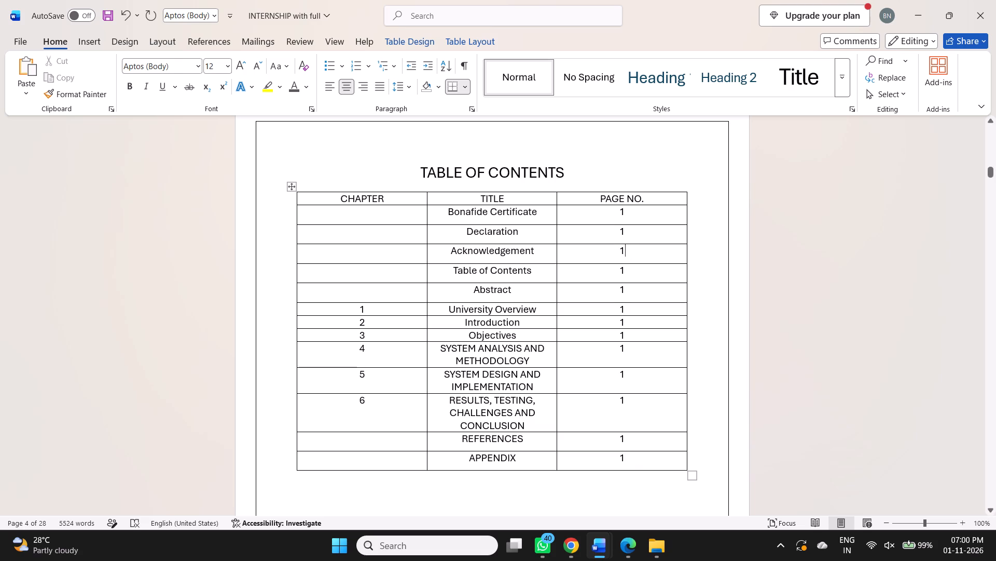
# Paste the 12-point 1 afresh into the Declaration page number cell and add a 2 after it.
pyautogui.click(627, 231)
pyautogui.press('BackSpace')
pyautogui.press('2')
pyautogui.press('BackSpace')
pyautogui.hotkey('ctrl', 'v')
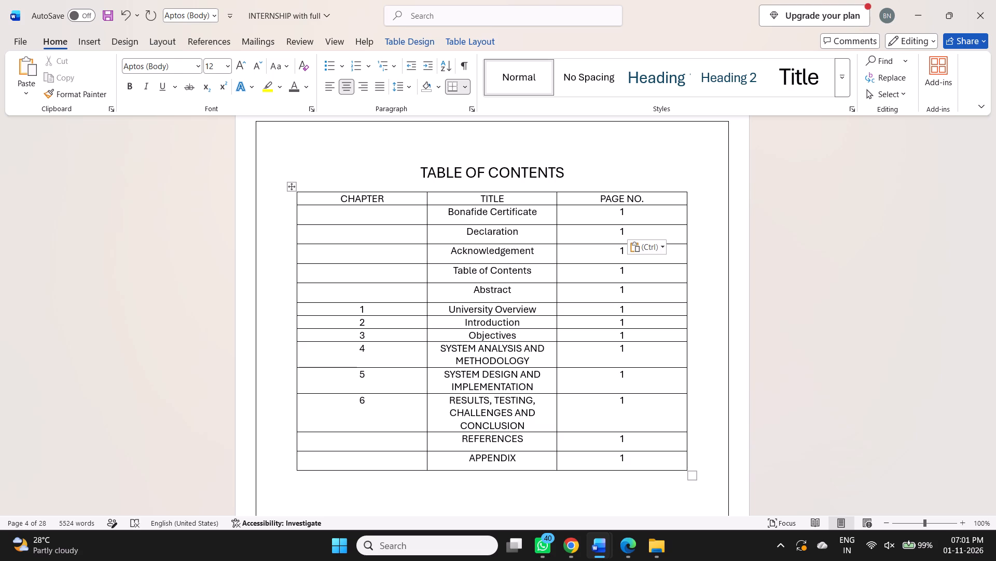
pyautogui.press('2')
# Add 3, 4 and 5 after the 1 in the Acknowledgement, Table of Contents and Abstract page number cells respectively.
pyautogui.click(626, 248)
pyautogui.press('3')
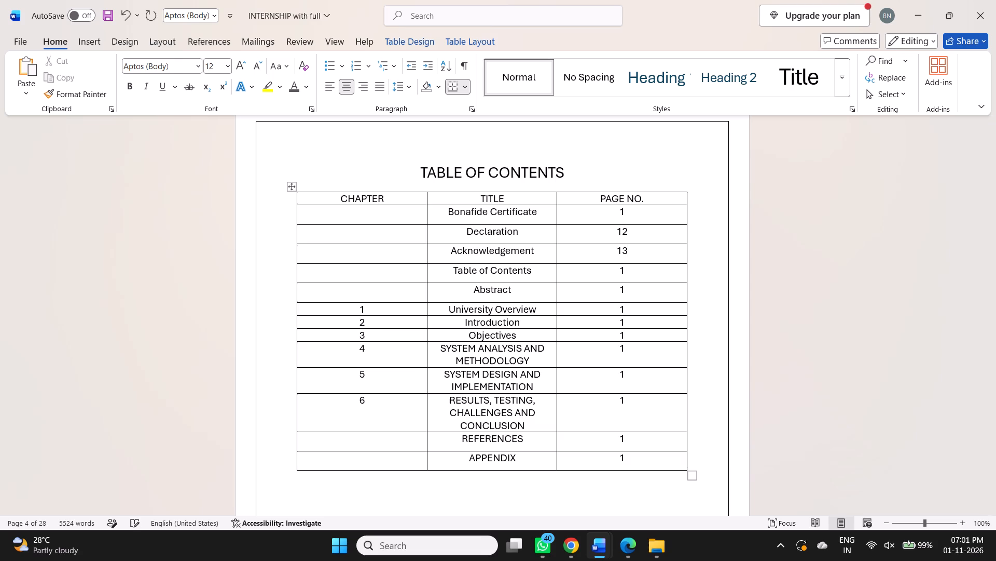
pyautogui.click(631, 266)
pyautogui.press('4')
pyautogui.click(629, 292)
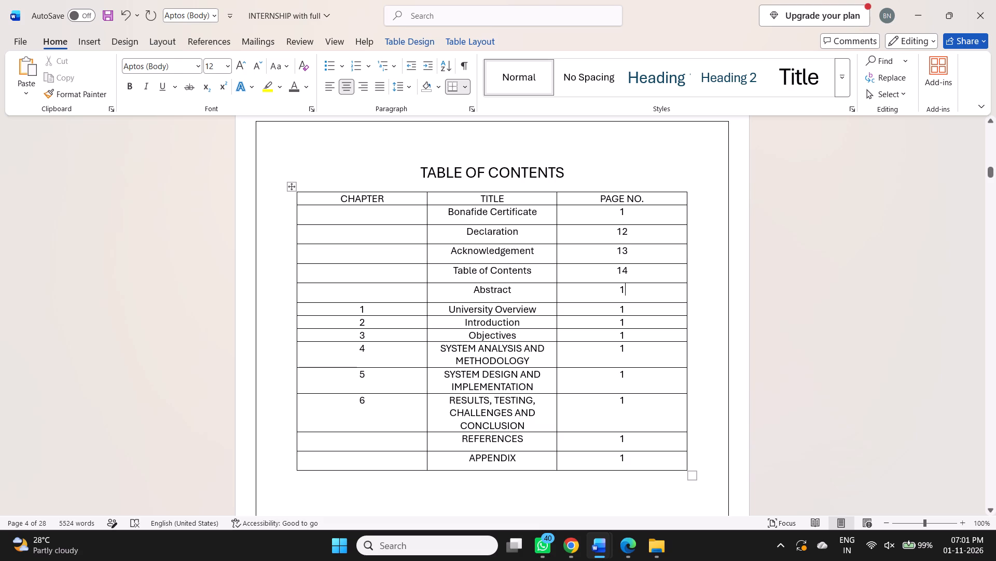
pyautogui.press('5')
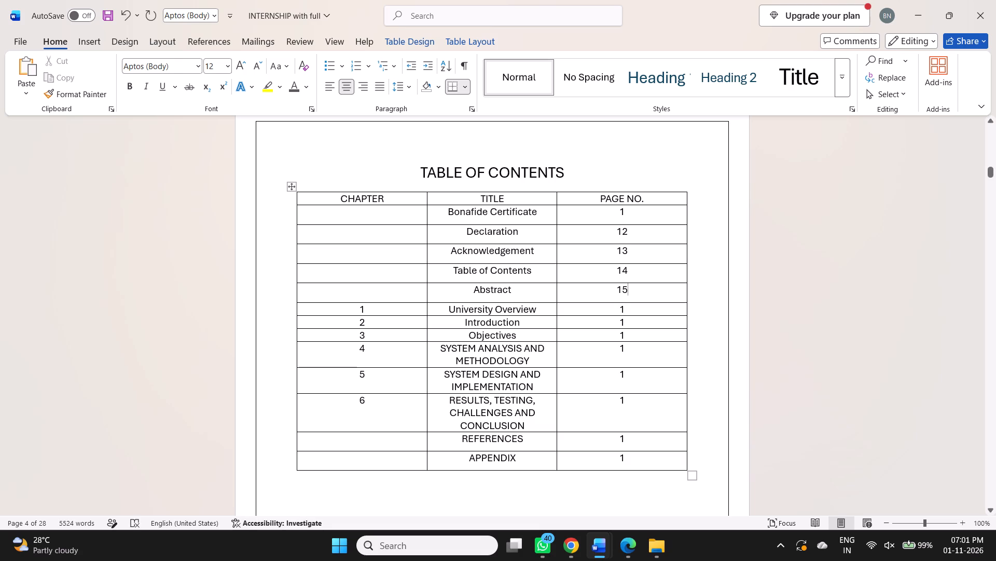
# Add 6 and a hyphen after the 1 in the University Overview page number cell.
pyautogui.click(630, 310)
pyautogui.press('6')
pyautogui.press('-')
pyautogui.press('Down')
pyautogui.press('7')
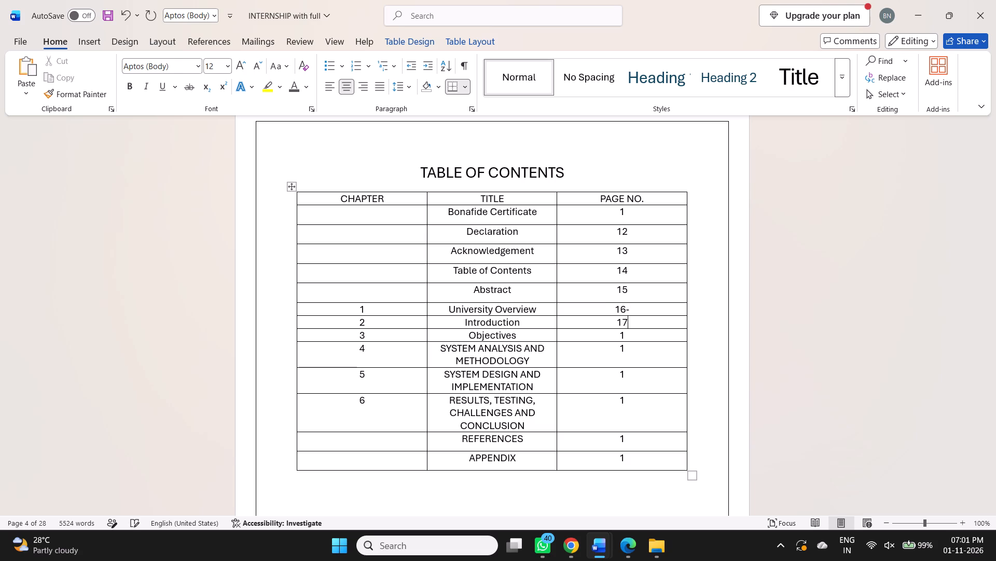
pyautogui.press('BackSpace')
# Remove the leading 1 from the Declaration, Acknowledgement, Table of Contents and Abstract page numbers, making them 2, 3, 4 and 5.
pyautogui.click(624, 234)
pyautogui.press('BackSpace')
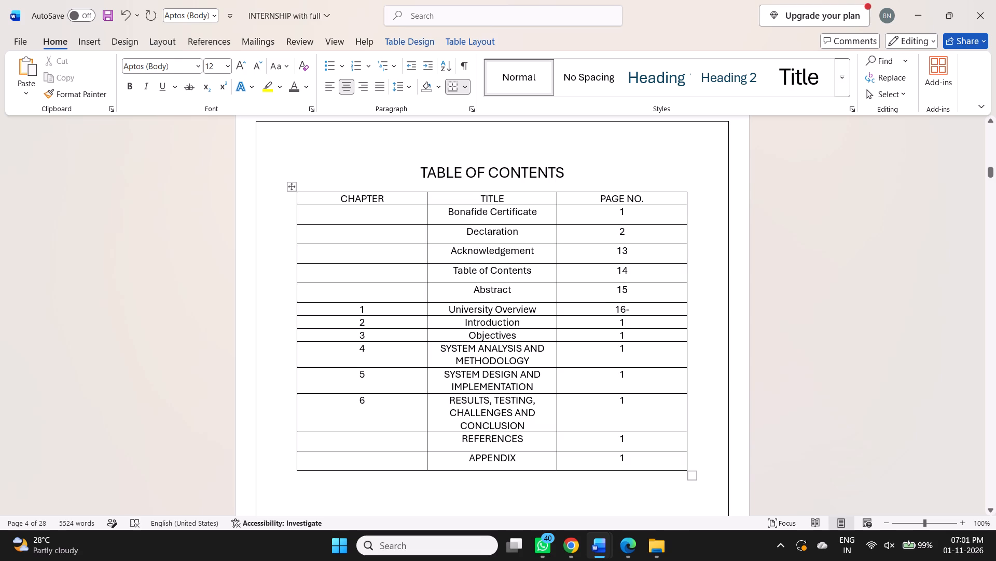
pyautogui.click(620, 253)
pyautogui.press('BackSpace')
pyautogui.click(622, 272)
pyautogui.press('BackSpace')
pyautogui.click(622, 292)
pyautogui.press('BackSpace')
# Remove the leading 1 from the University Overview page number, leaving 6 and the hyphen.
pyautogui.click(620, 310)
pyautogui.press('BackSpace')
# Check on which page Chapter 1 ends and complete the University Overview page range as 6-8.
pyautogui.scroll(-11, 627, 322)
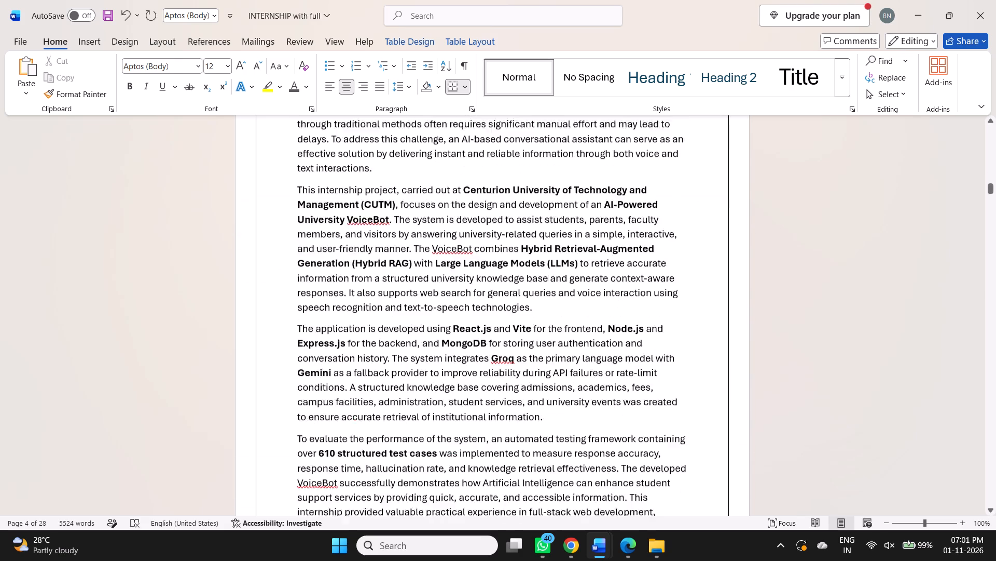
pyautogui.scroll(-2, 627, 322)
pyautogui.scroll(1, 627, 322)
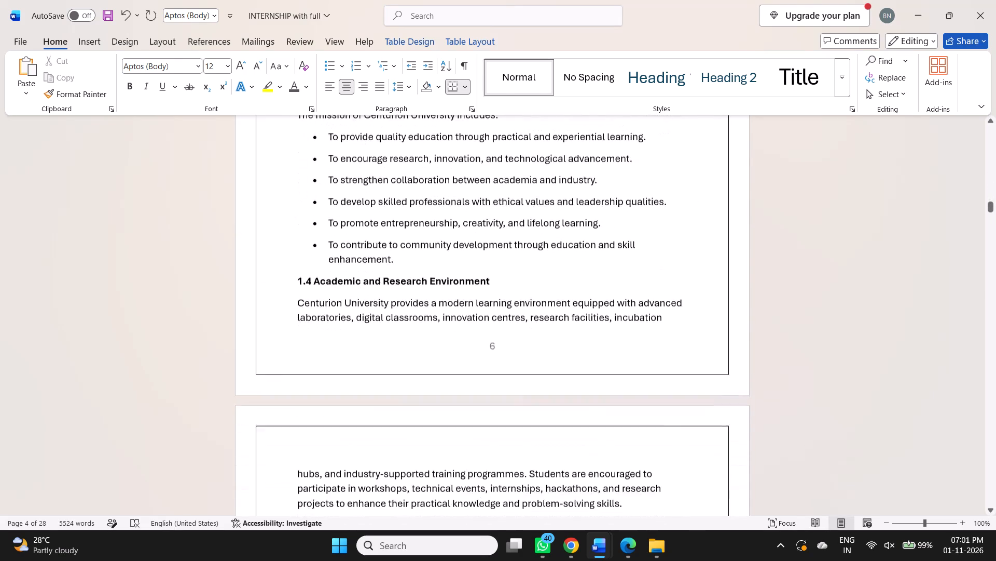
pyautogui.scroll(1, 627, 322)
pyautogui.scroll(-3, 627, 322)
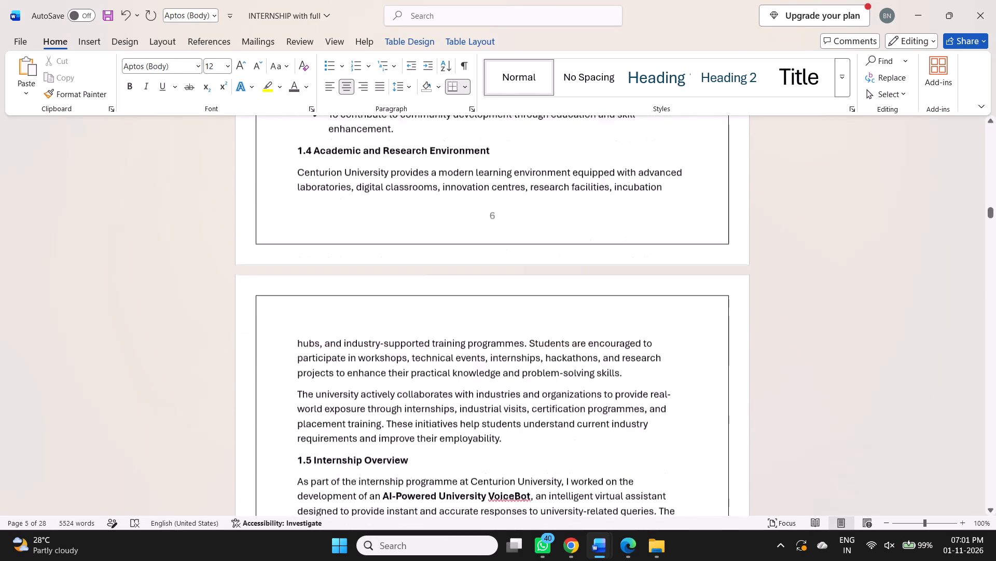
pyautogui.scroll(-5, 627, 322)
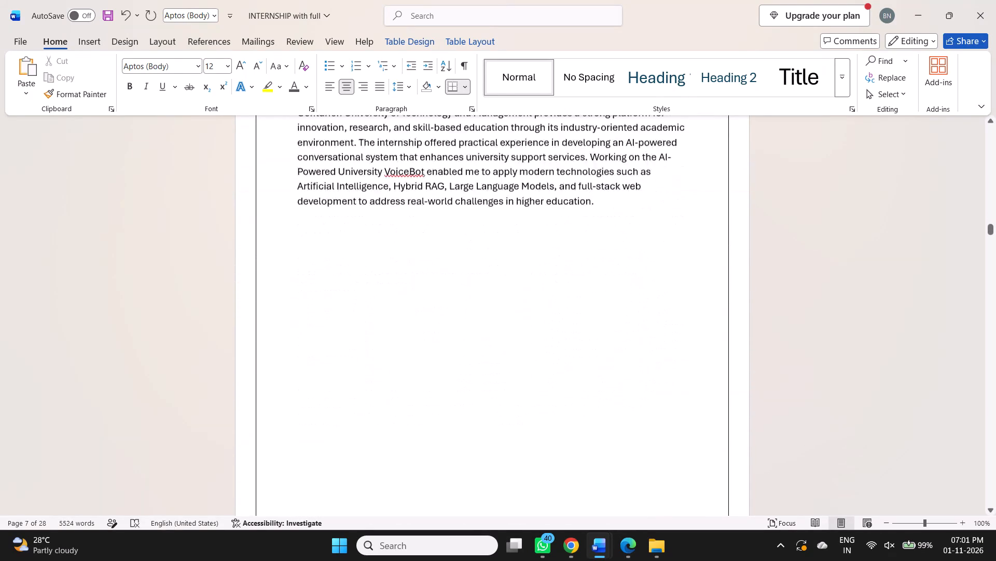
pyautogui.scroll(-1, 627, 322)
pyautogui.scroll(3, 627, 322)
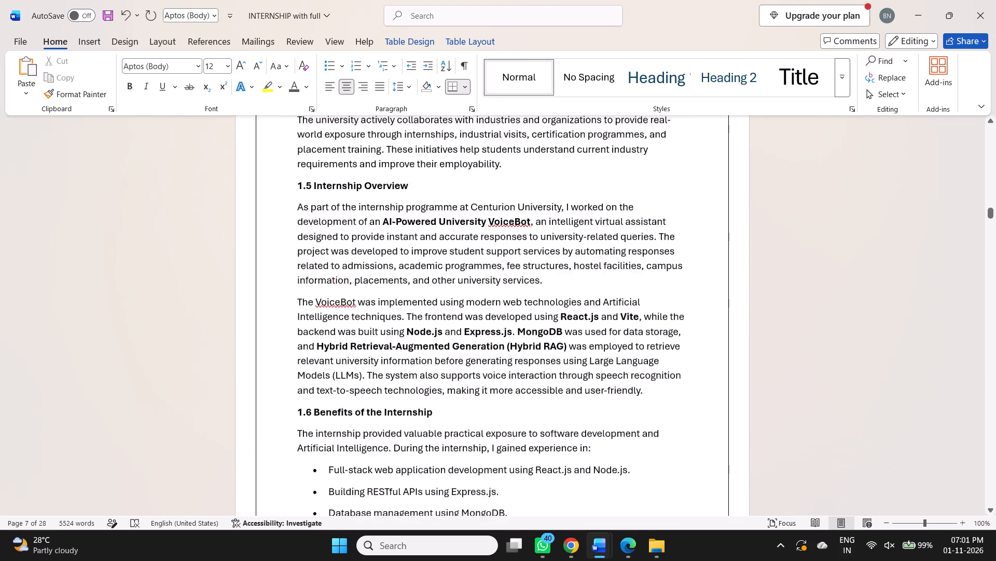
pyautogui.scroll(6, 627, 322)
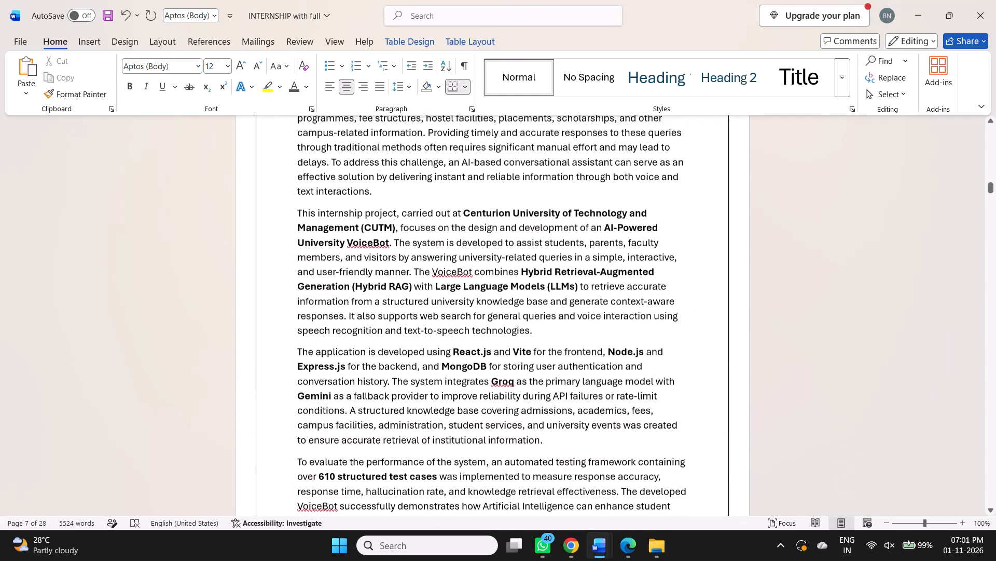
pyautogui.scroll(4, 627, 322)
pyautogui.scroll(-1, 627, 322)
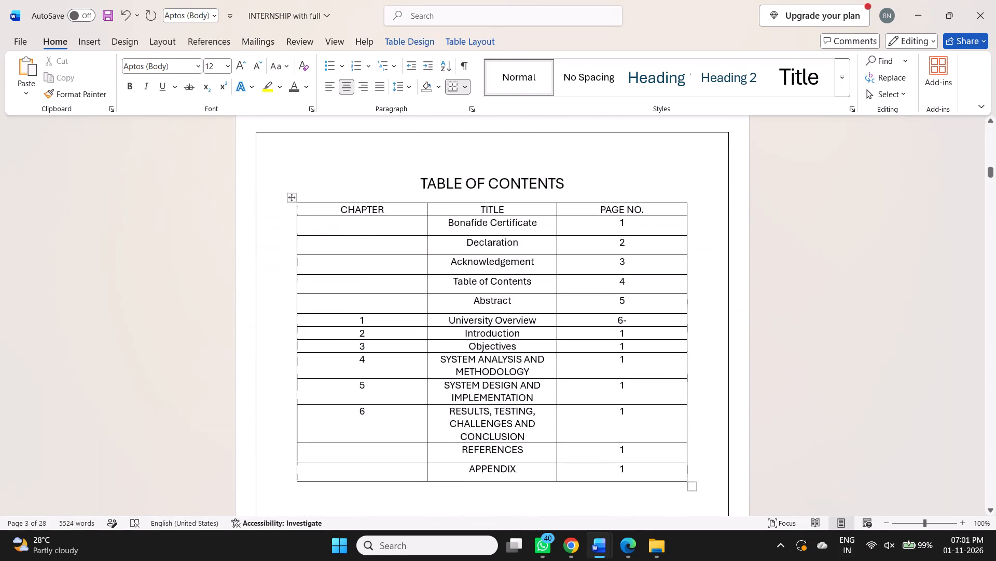
pyautogui.scroll(-1, 627, 322)
pyautogui.click(628, 270)
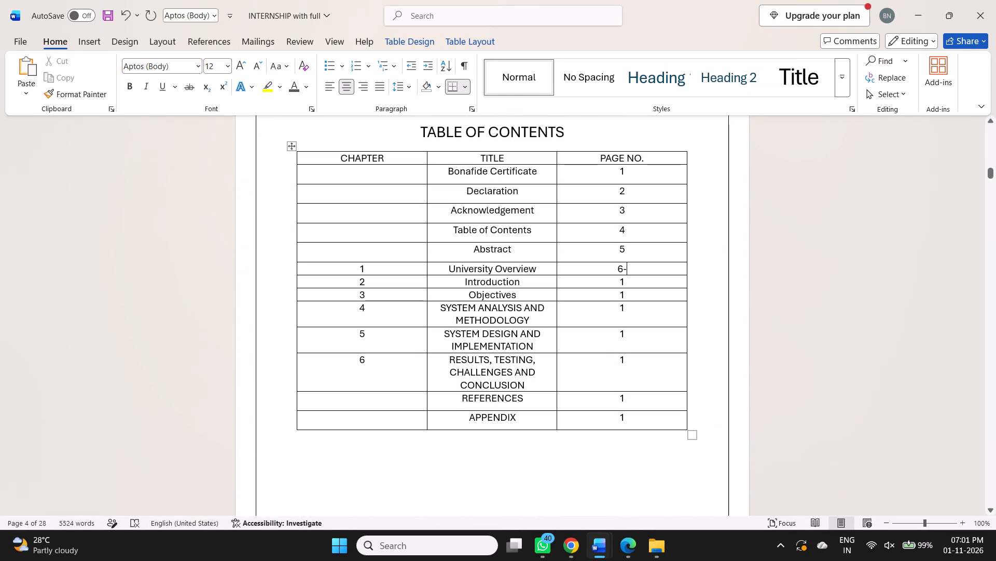
pyautogui.press('8')
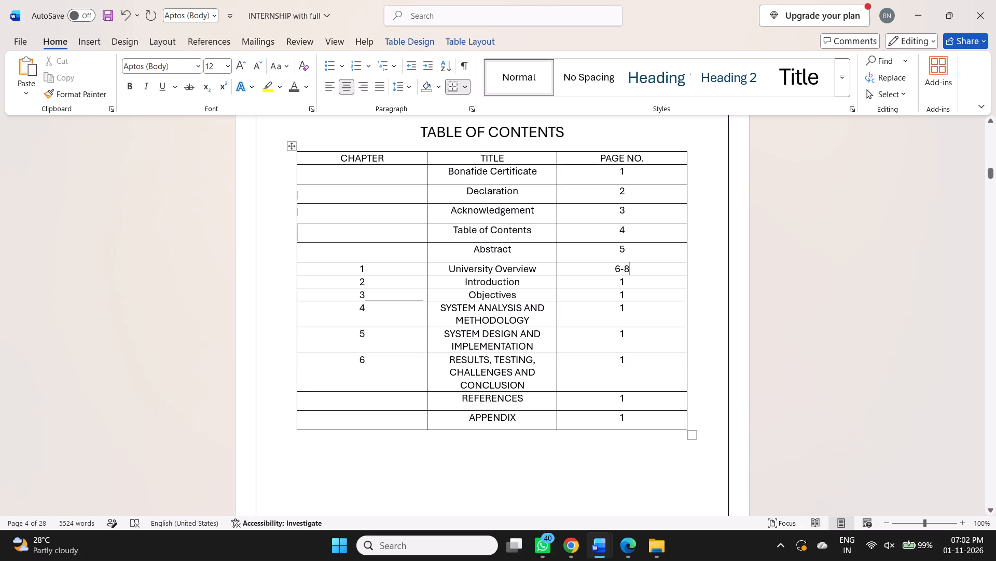
# Examine the report pages from the Abstract to the start of Chapter 2 to find the starting page for the Introduction row.
pyautogui.click(630, 284)
pyautogui.scroll(-5, 631, 340)
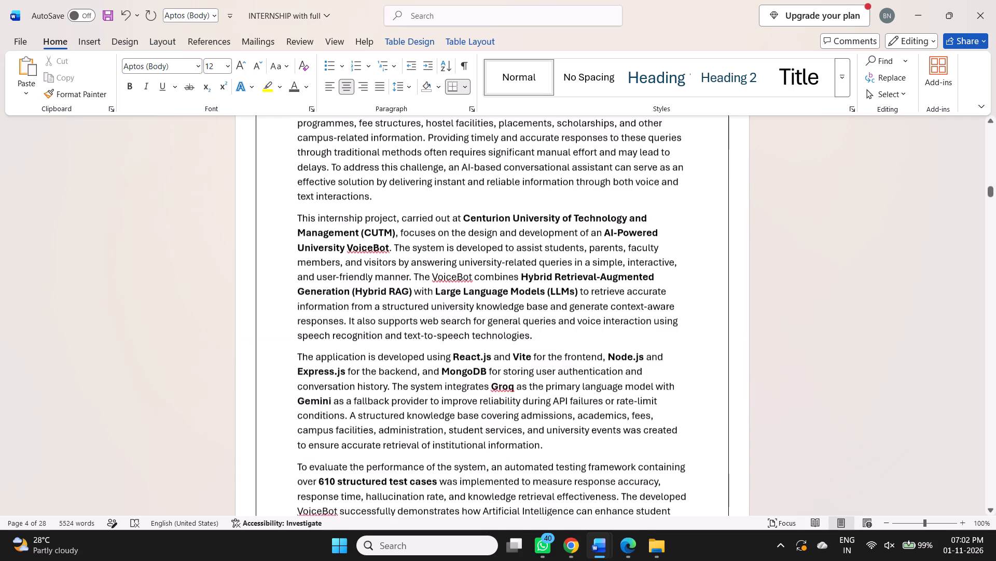
pyautogui.scroll(-2, 631, 340)
pyautogui.scroll(3, 631, 340)
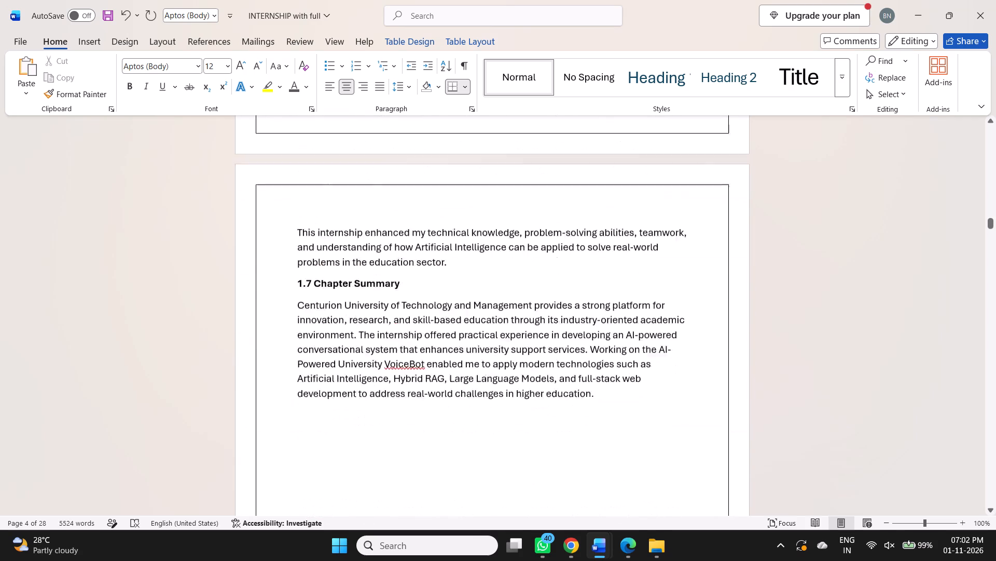
pyautogui.scroll(7, 631, 340)
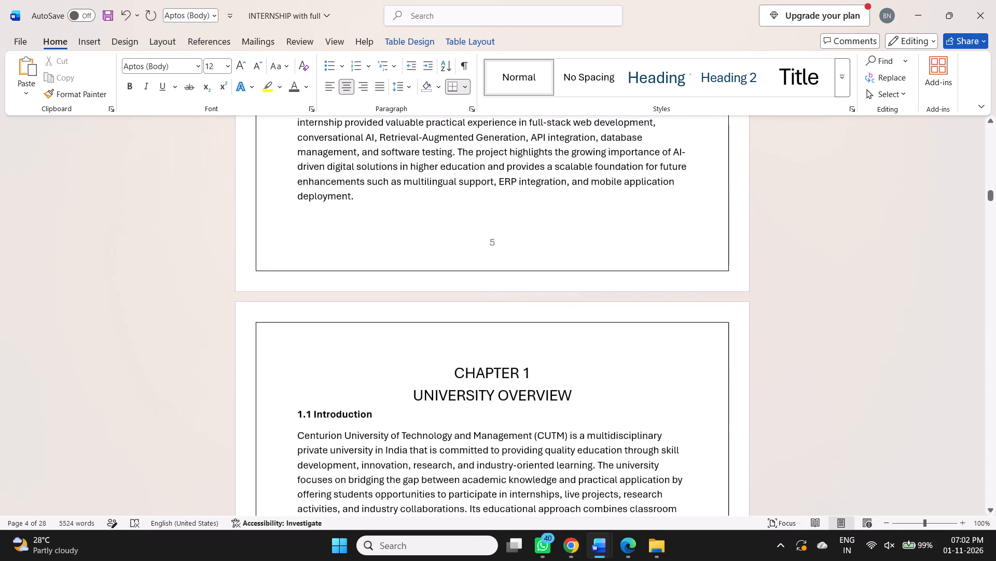
pyautogui.scroll(4, 631, 340)
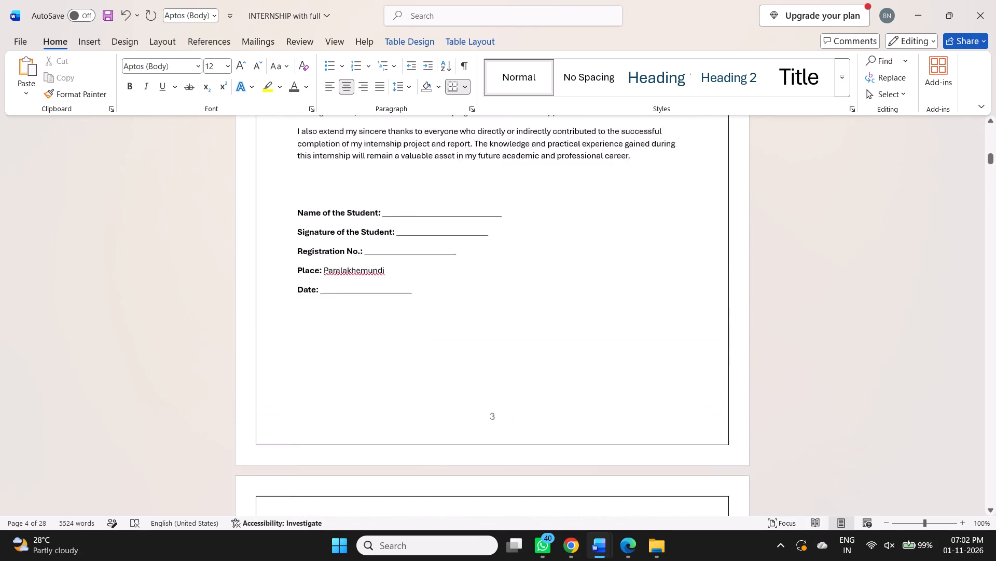
pyautogui.scroll(-1, 631, 340)
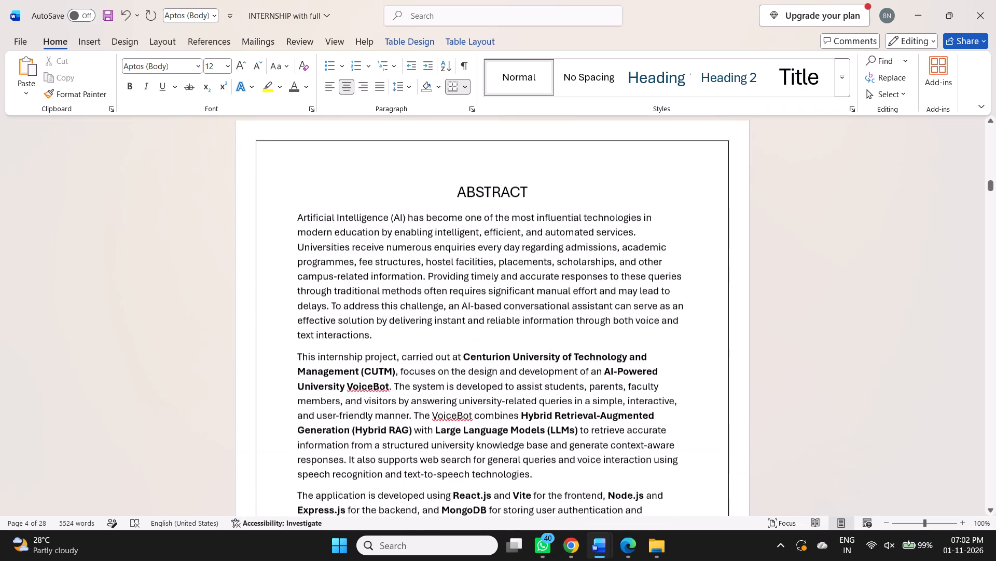
pyautogui.scroll(-3, 631, 340)
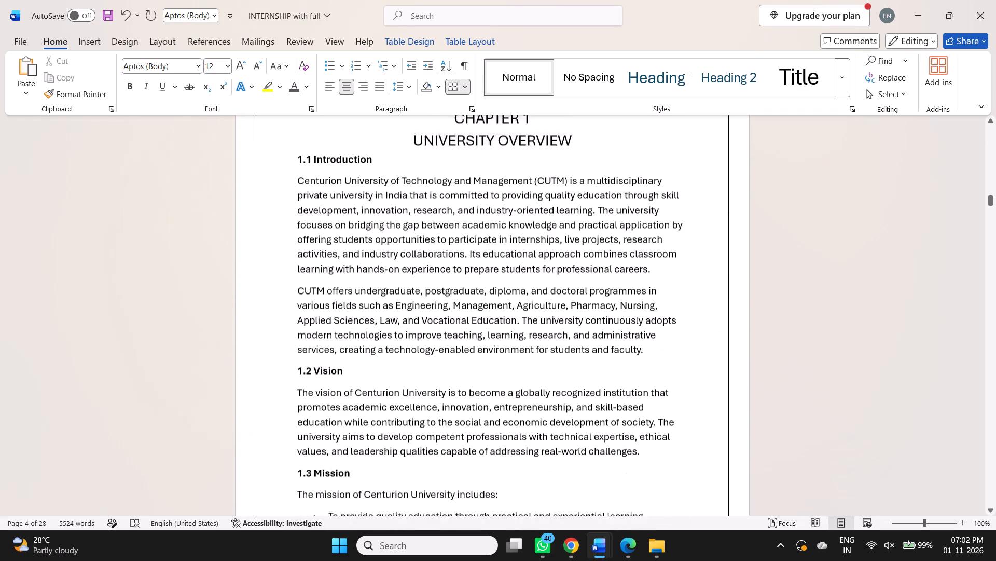
pyautogui.scroll(-5, 631, 340)
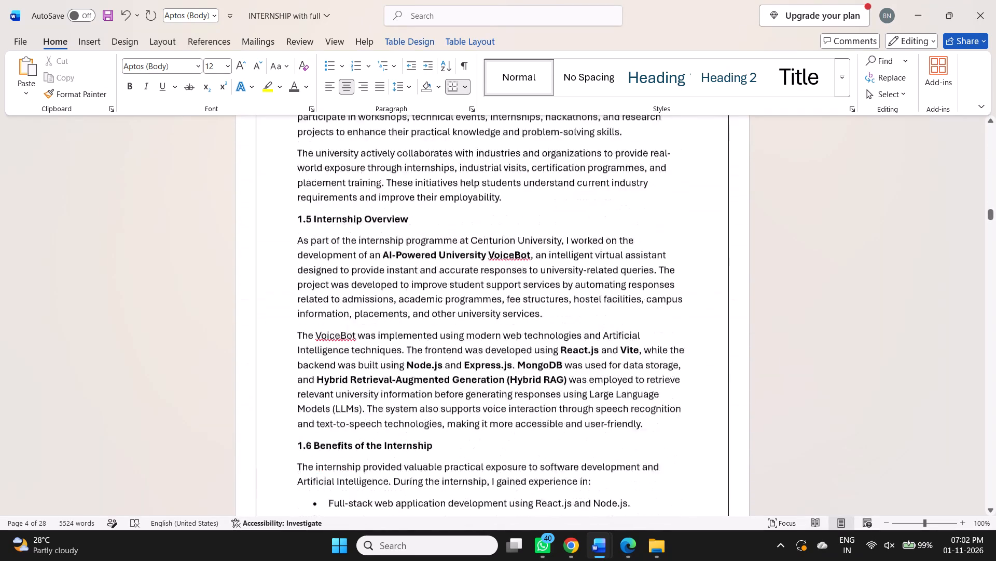
pyautogui.scroll(-3, 631, 340)
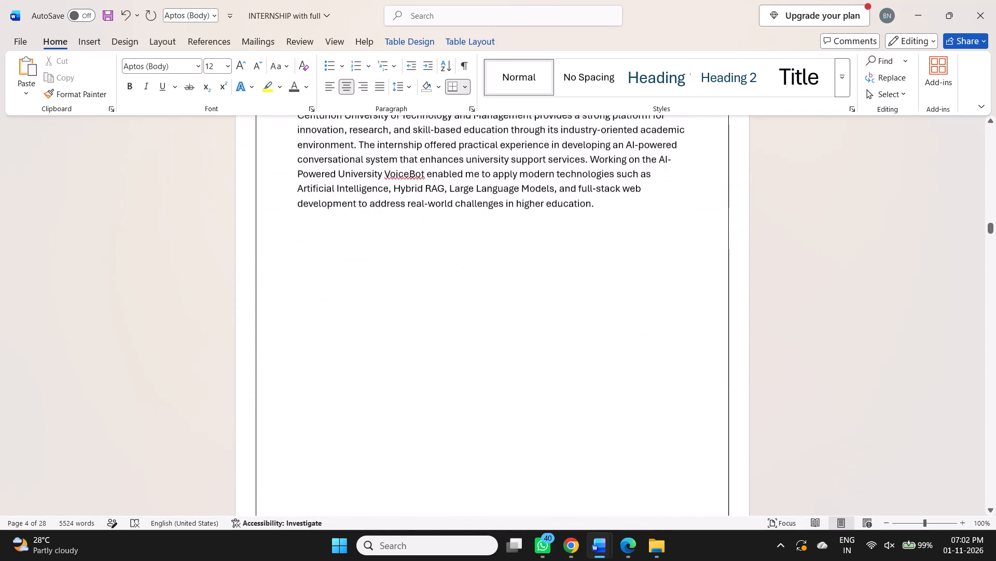
pyautogui.scroll(-1, 631, 340)
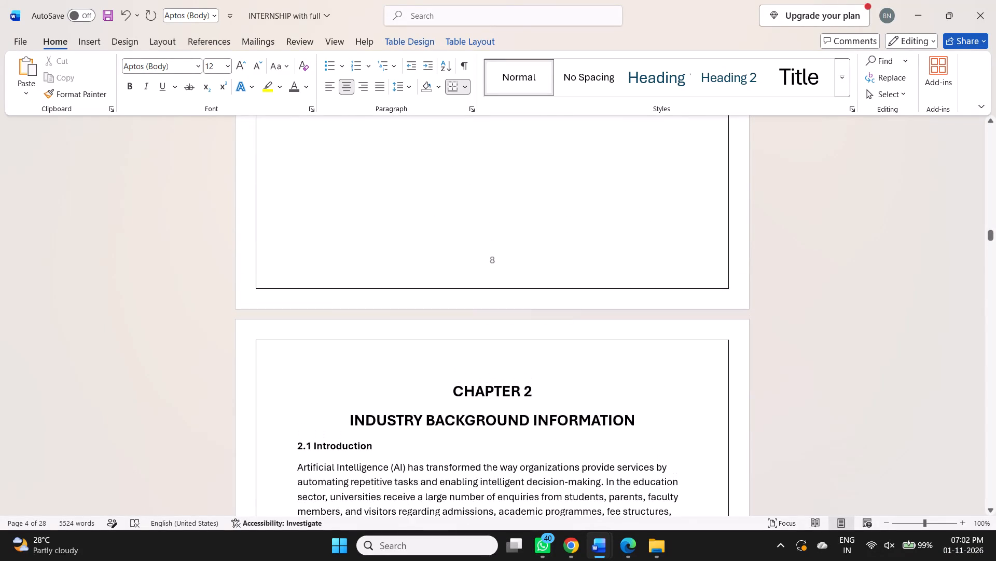
pyautogui.scroll(6, 631, 340)
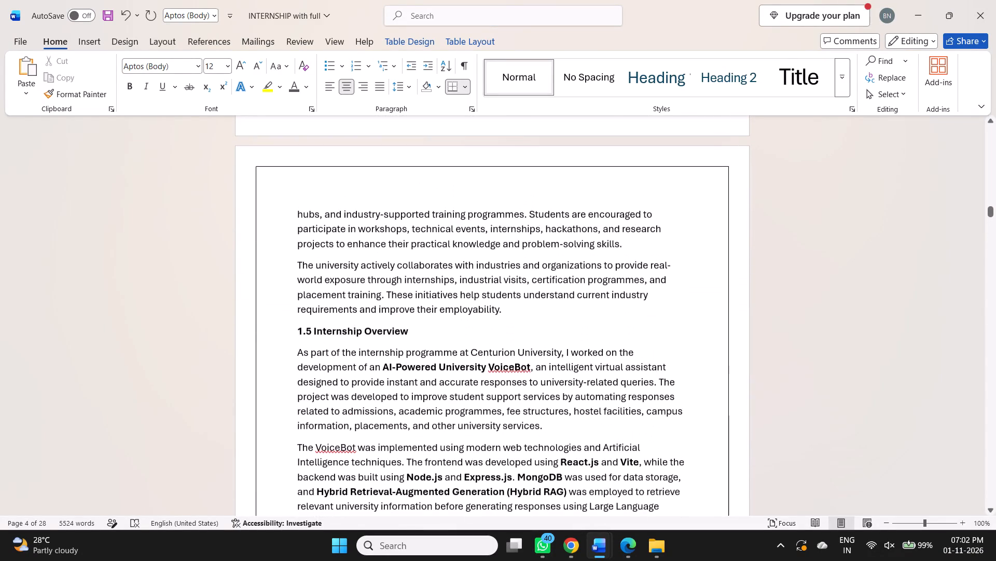
pyautogui.scroll(8, 631, 340)
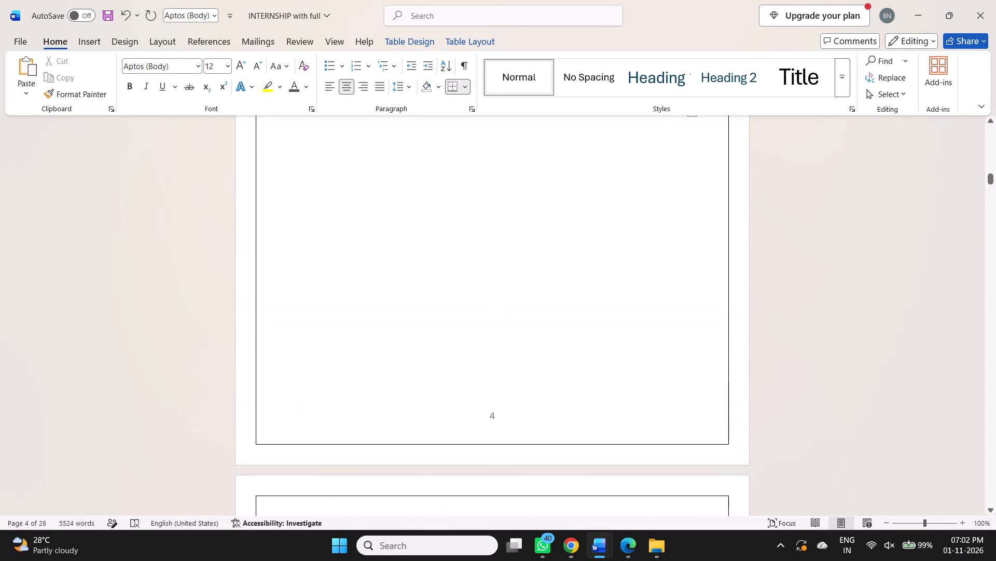
pyautogui.scroll(1, 631, 340)
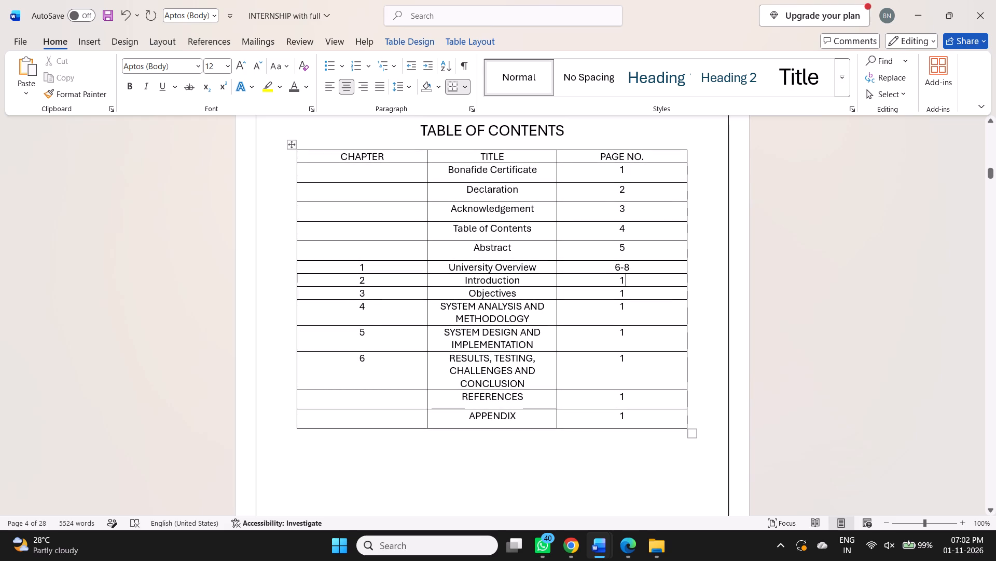
# Examine Chapter 2 and the beginning of Chapter 3 to determine Chapter 2's title and page range.
pyautogui.scroll(-1, 631, 340)
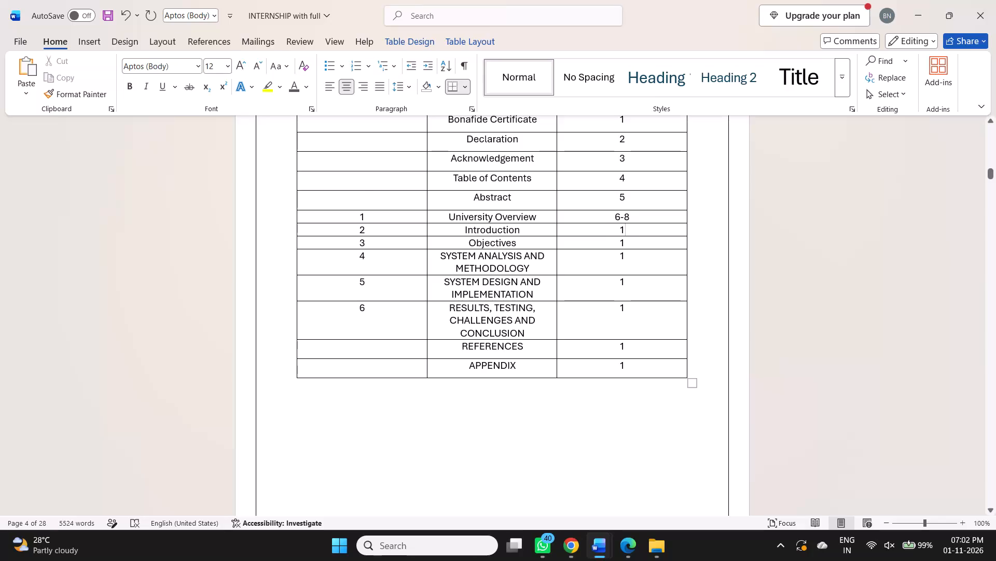
pyautogui.scroll(-7, 631, 340)
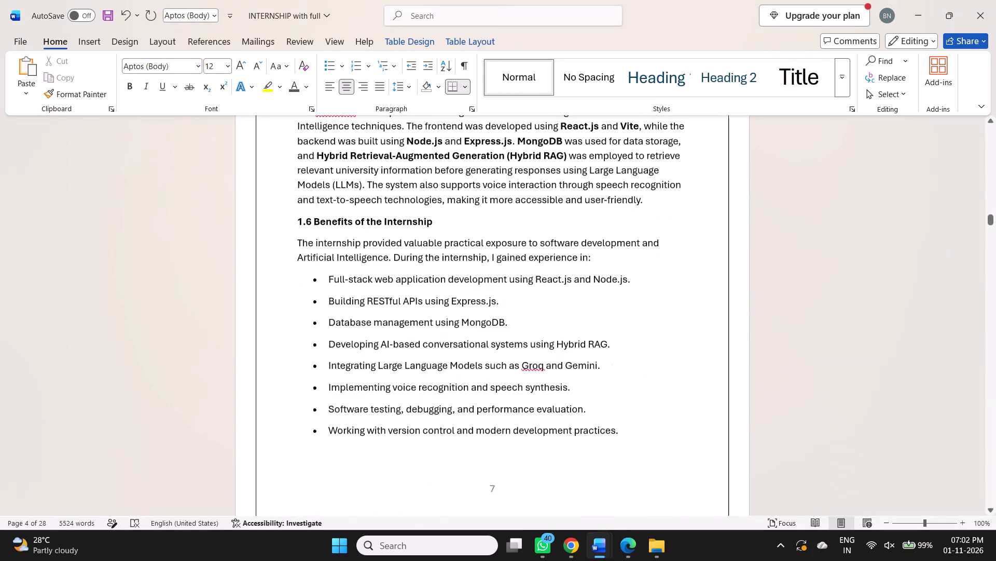
pyautogui.scroll(-4, 631, 340)
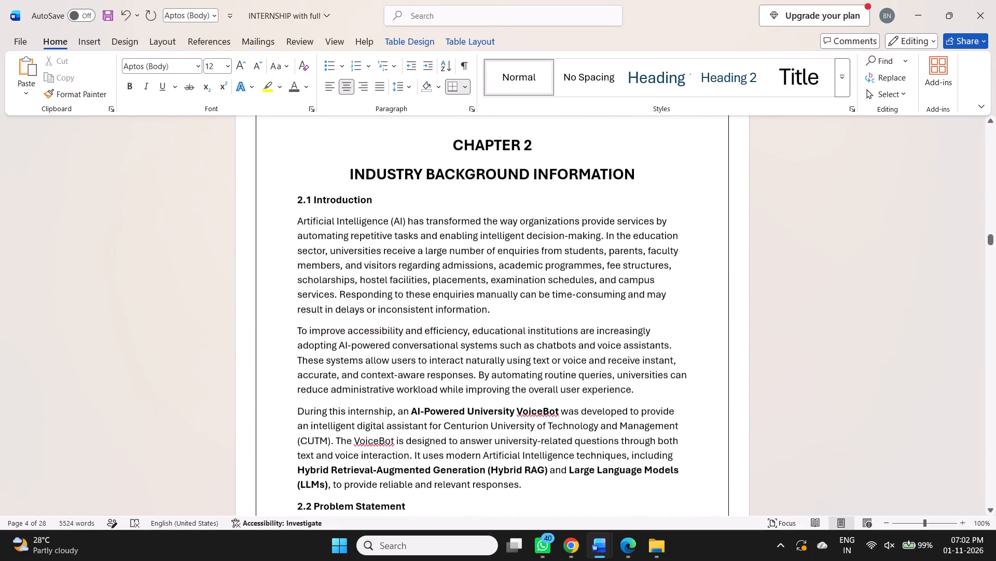
pyautogui.scroll(-3, 631, 340)
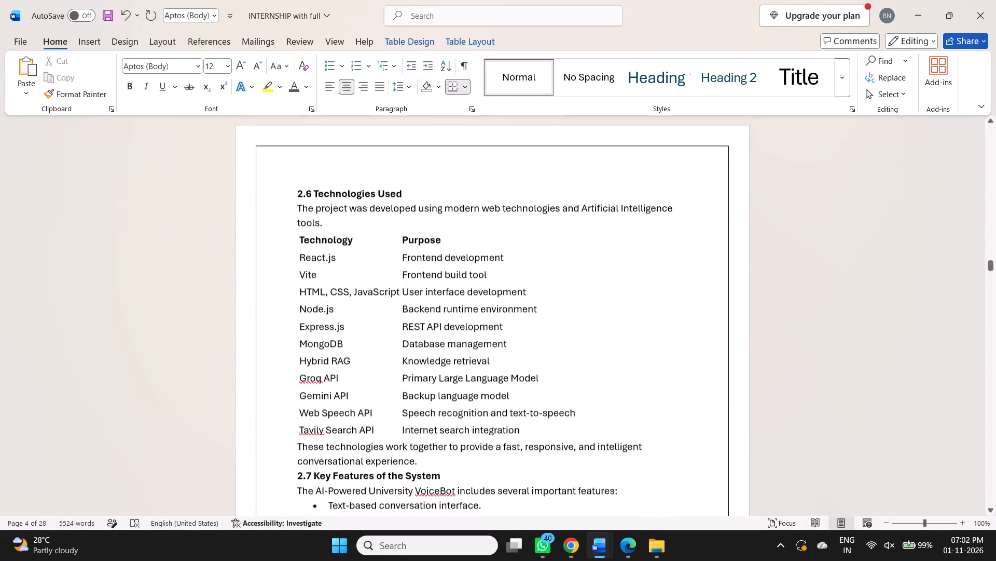
pyautogui.scroll(-2, 631, 340)
pyautogui.scroll(2, 631, 340)
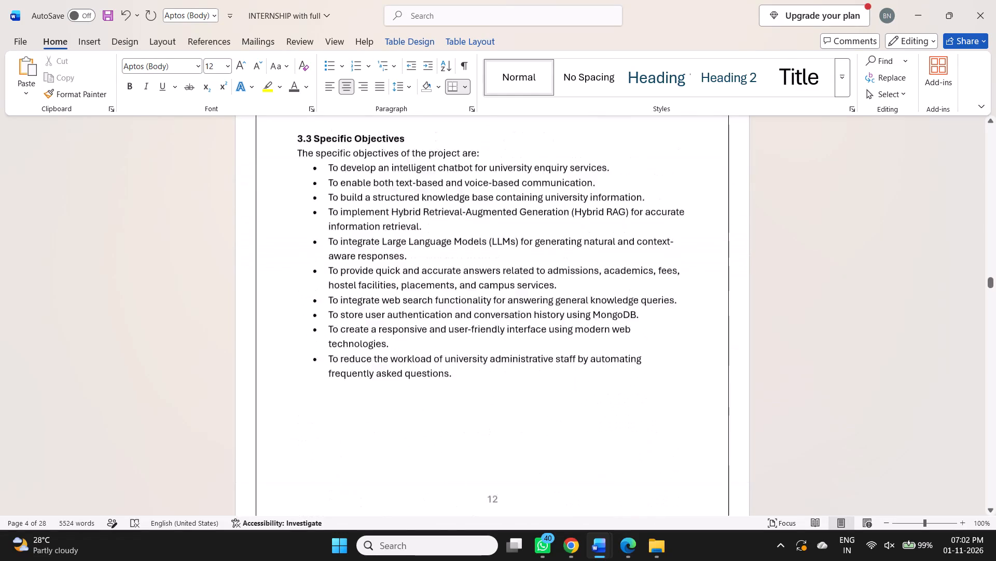
pyautogui.scroll(2, 631, 340)
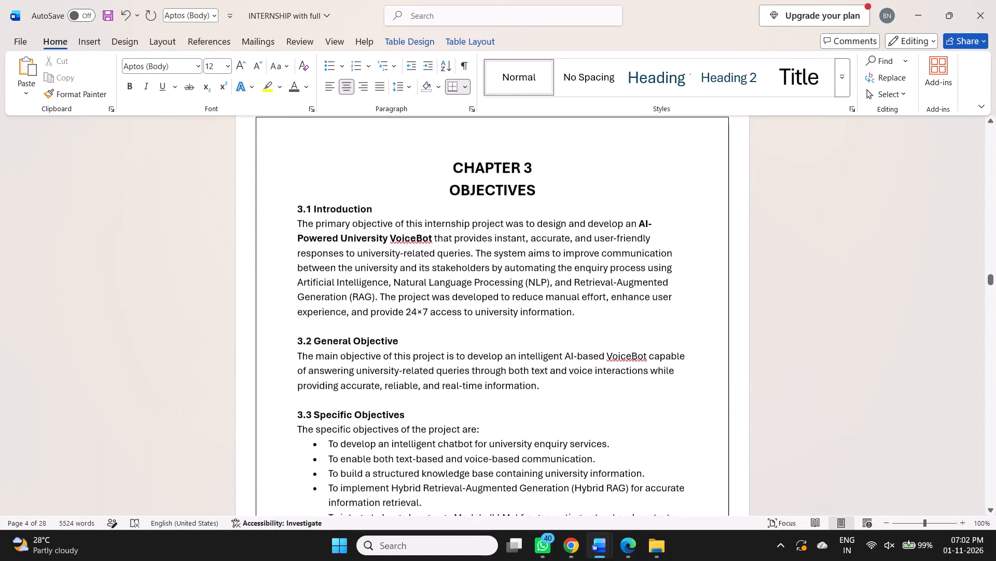
pyautogui.scroll(6, 631, 340)
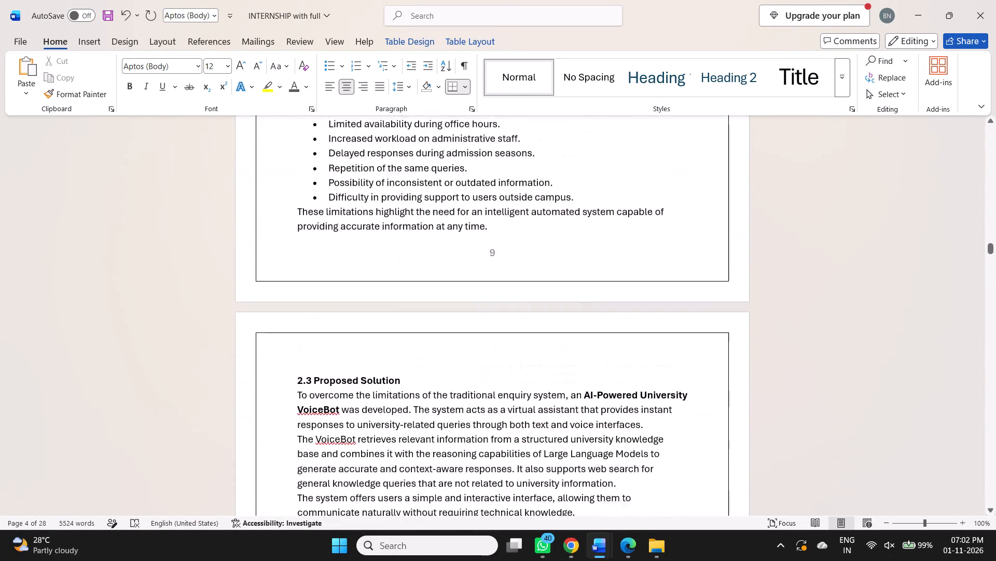
pyautogui.scroll(1, 631, 340)
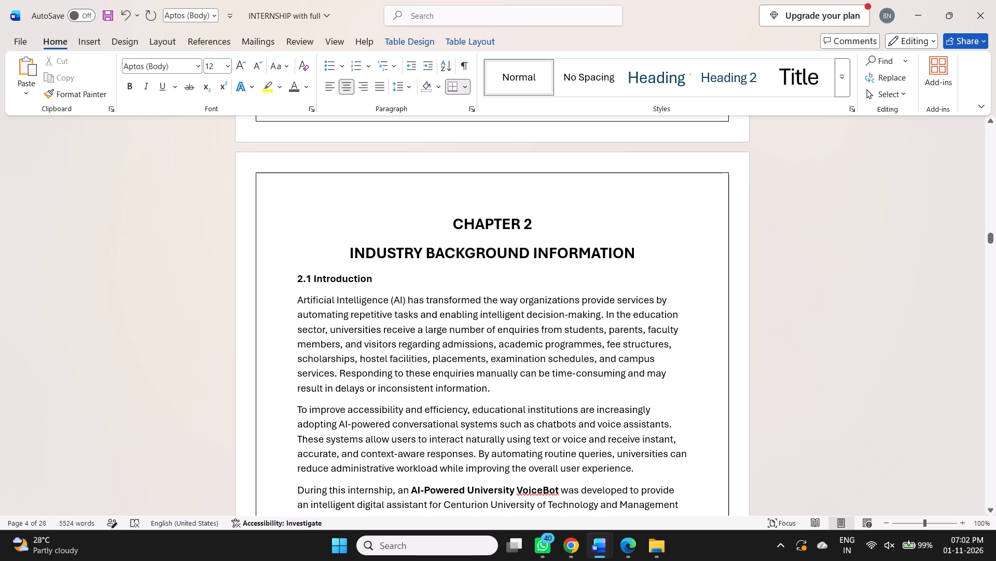
# Replace the Chapter 2 title Introduction in the Table of Contents with Industry background Information, based on the chapter's heading.
pyautogui.moveTo(635, 252); pyautogui.dragTo(400, 258)
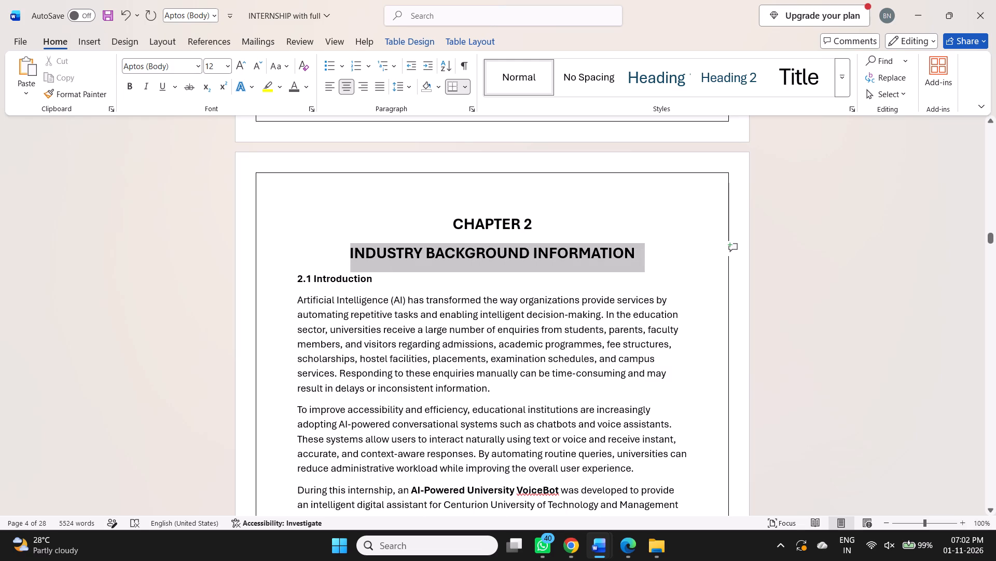
pyautogui.moveTo(400, 258); pyautogui.dragTo(392, 258)
pyautogui.scroll(1, 431, 290)
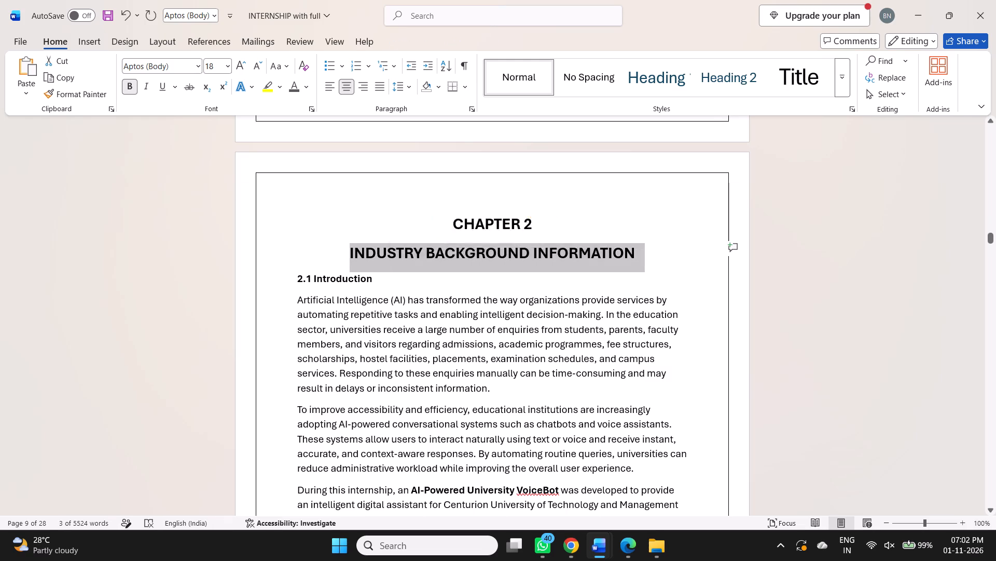
pyautogui.scroll(2, 432, 291)
pyautogui.scroll(-1, 437, 293)
pyautogui.scroll(10, 438, 293)
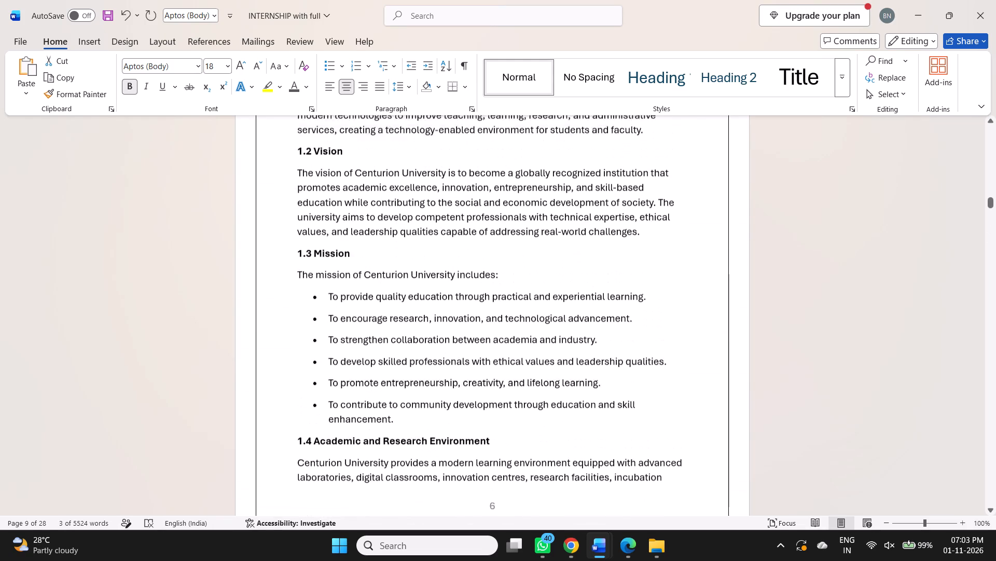
pyautogui.scroll(8, 438, 293)
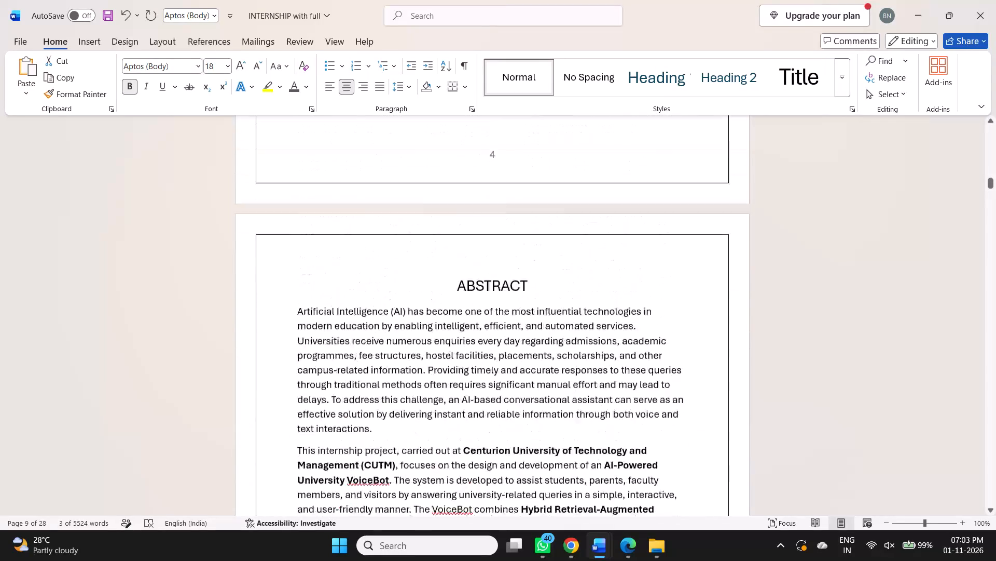
pyautogui.scroll(2, 438, 293)
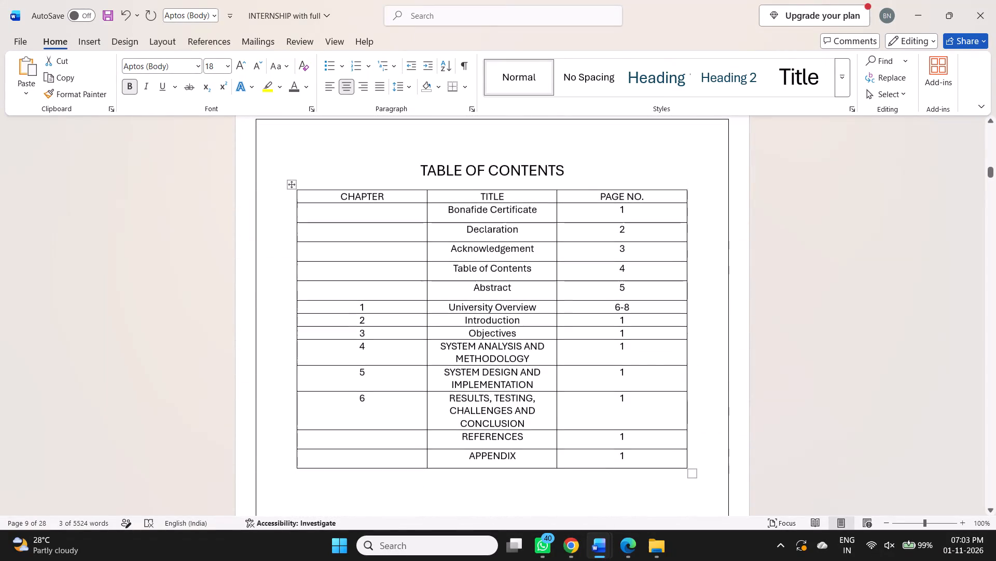
pyautogui.click(524, 325)
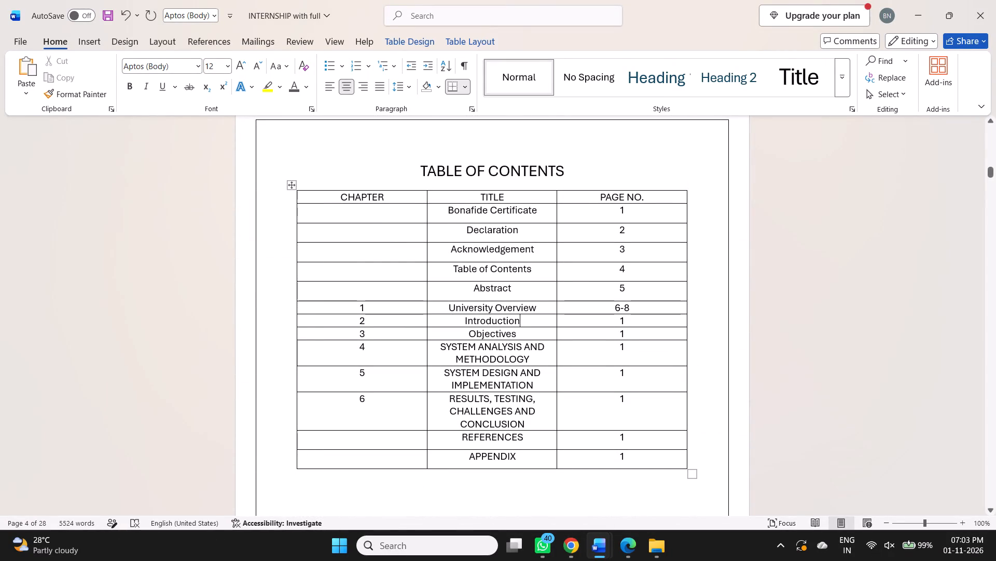
pyautogui.press('BackSpace')
pyautogui.press('BackSpace')
pyautogui.press('BackSpace')
pyautogui.press('BackSpace')
pyautogui.press('BackSpace')
pyautogui.press('BackSpace')
pyautogui.press('BackSpace')
pyautogui.press('BackSpace')
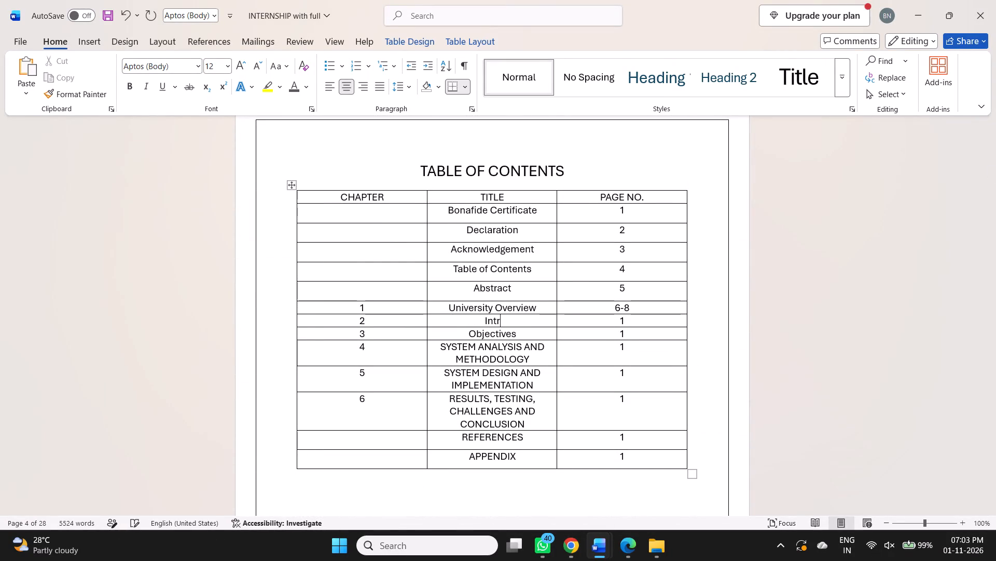
pyautogui.press('BackSpace')
pyautogui.press('BackSpace')
pyautogui.write('dustri')
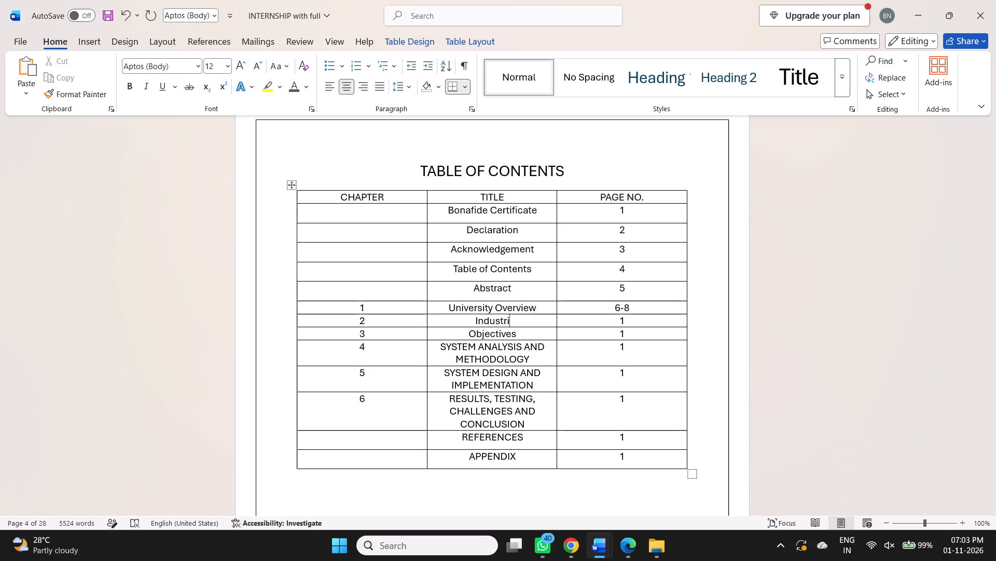
pyautogui.press('BackSpace')
pyautogui.write('y')
pyautogui.press('space')
pyautogui.write('background Information')
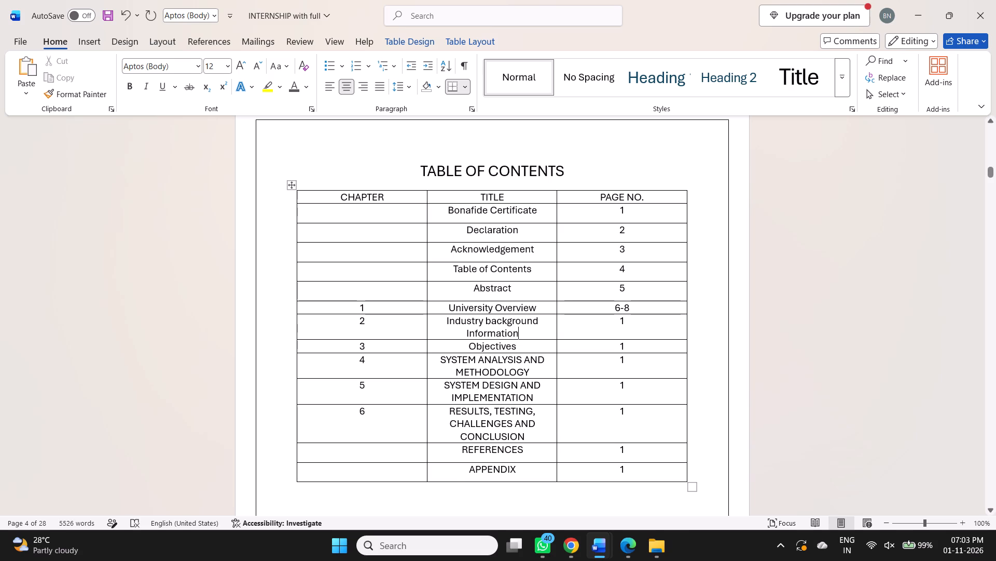
# Add 9 and a hyphen after the existing 1 in the page number of the Industry background Information row.
pyautogui.click(628, 322)
pyautogui.press('9')
pyautogui.press('-')
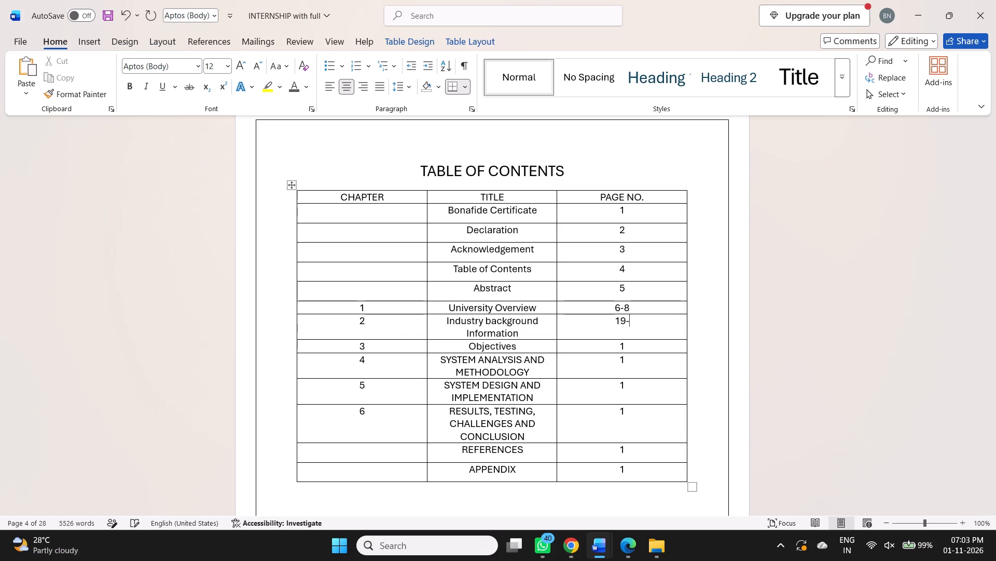
# Examine Chapters 2 and 3 to determine their page ranges for the Table of Contents.
pyautogui.scroll(-6, 554, 342)
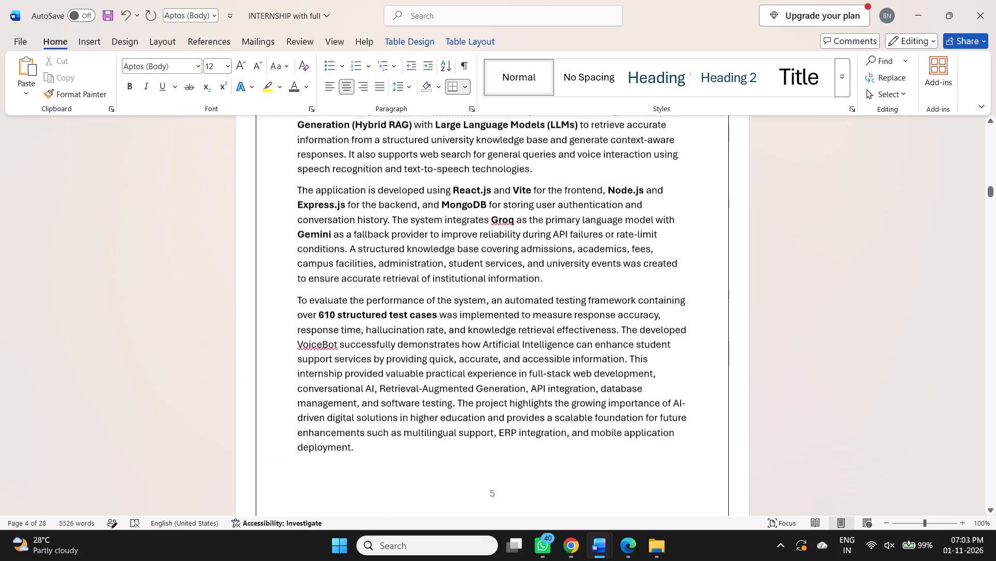
pyautogui.scroll(-5, 554, 342)
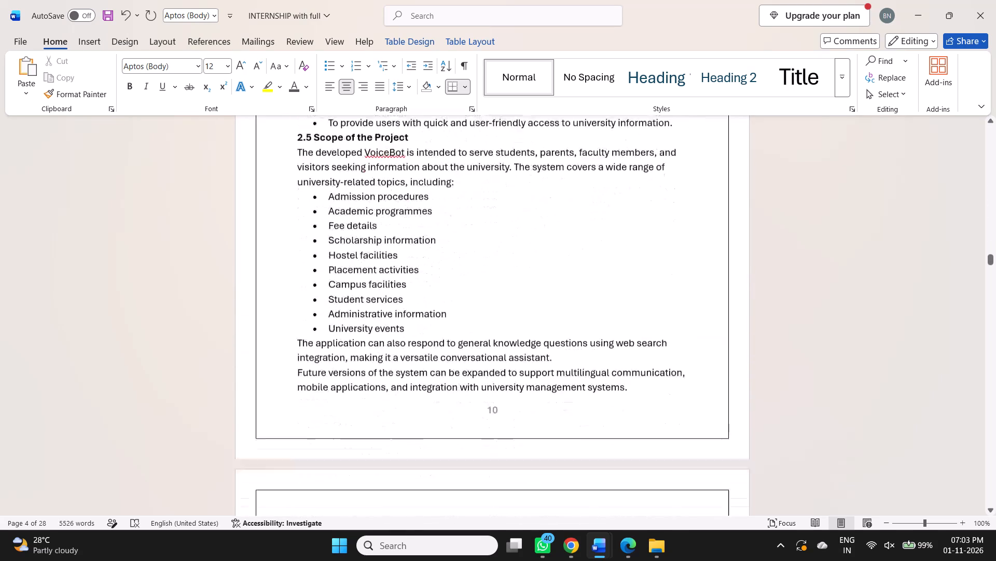
pyautogui.scroll(-3, 554, 342)
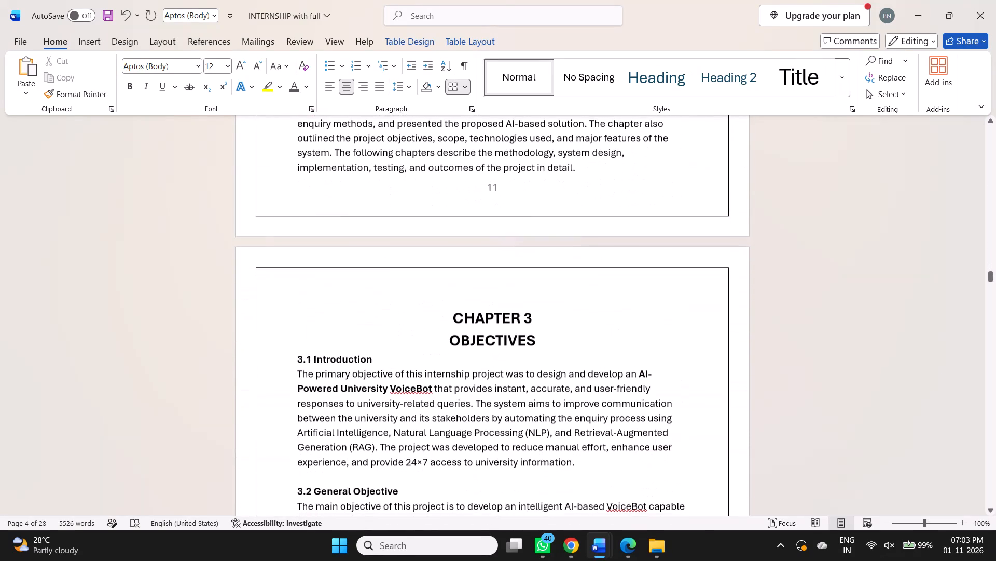
pyautogui.scroll(-1, 554, 342)
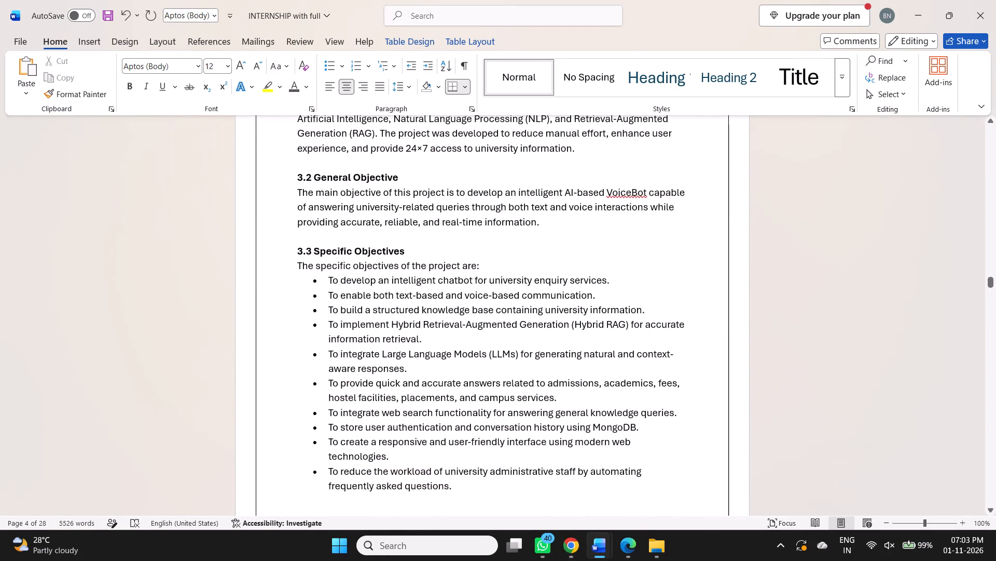
pyautogui.scroll(-3, 554, 342)
pyautogui.scroll(1, 554, 342)
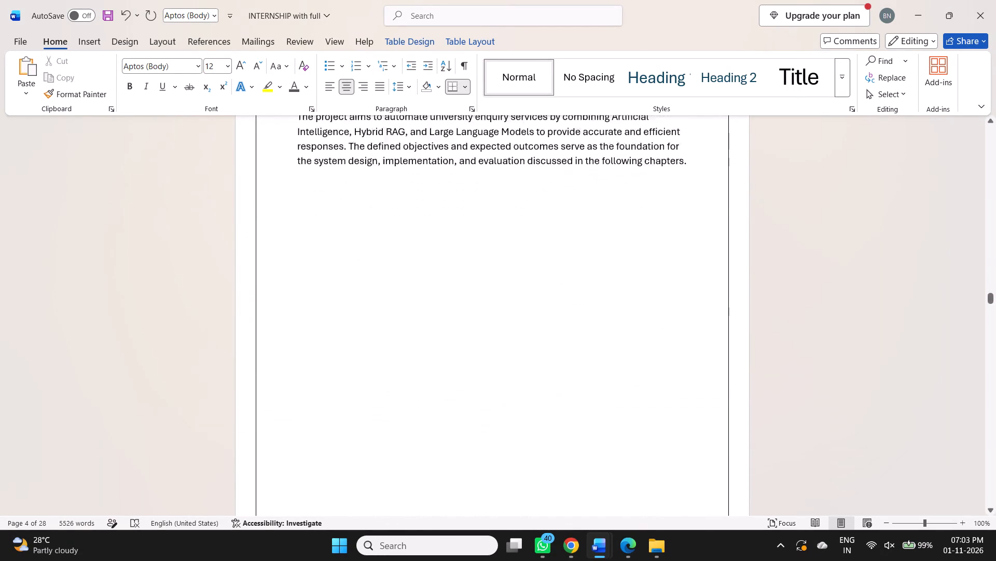
pyautogui.scroll(4, 554, 342)
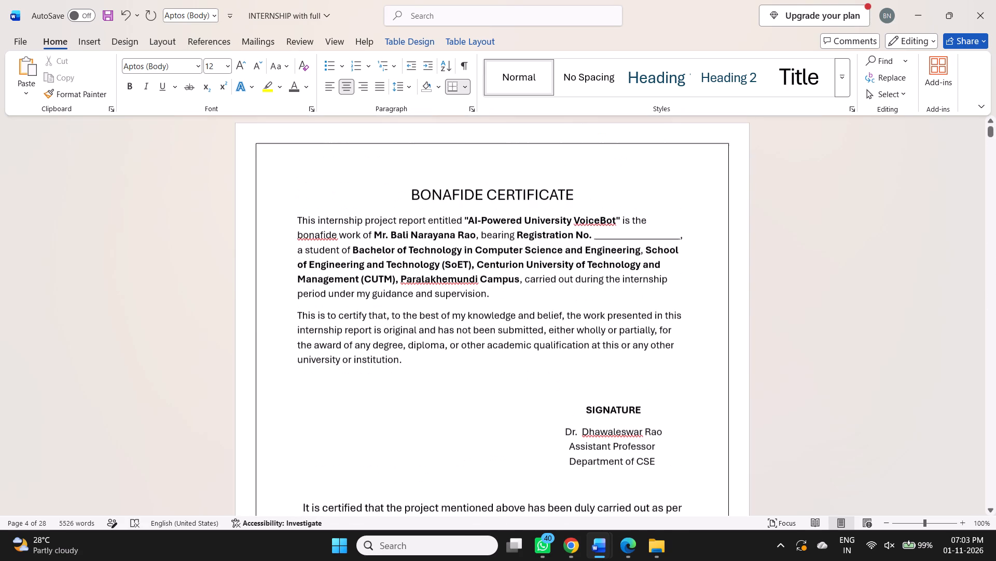
pyautogui.scroll(-3, 554, 342)
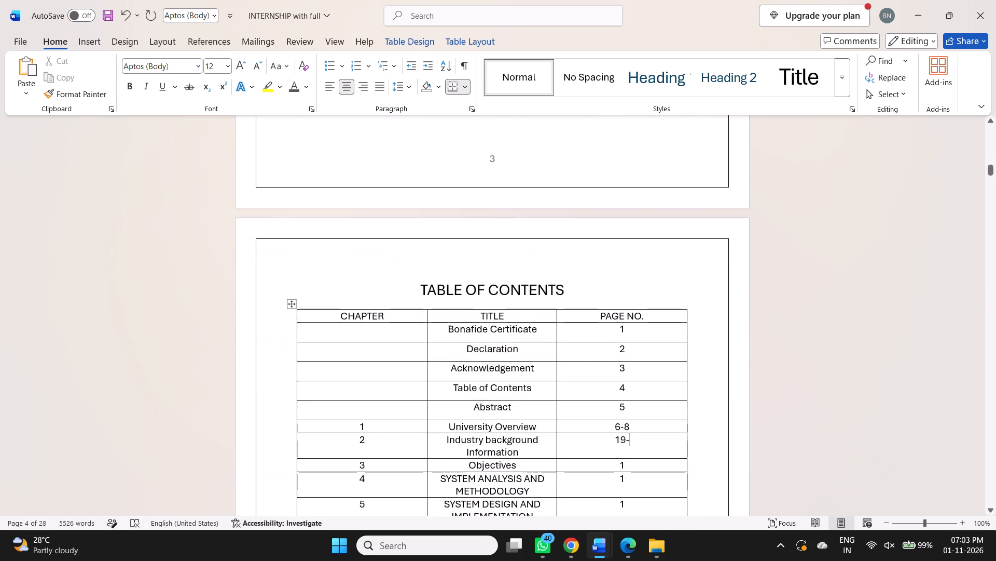
pyautogui.scroll(-2, 554, 342)
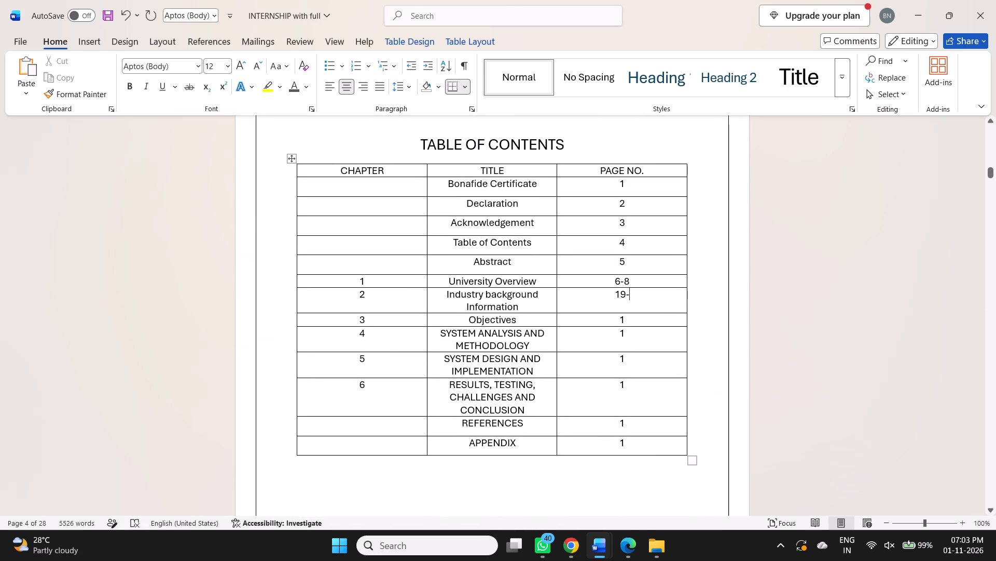
# Enter 10-13 as the page range of the Objectives row.
pyautogui.click(628, 323)
pyautogui.press('0')
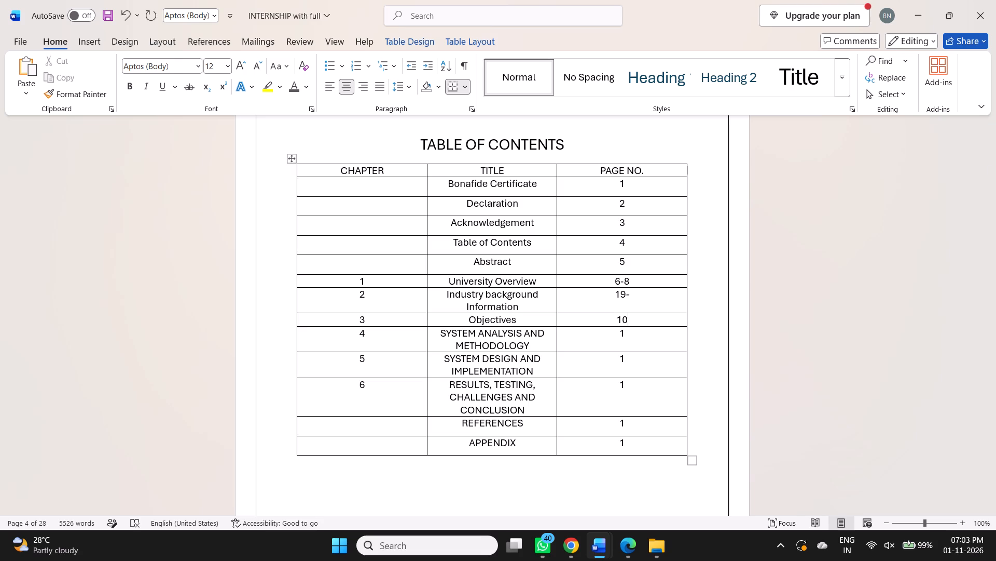
pyautogui.press('-')
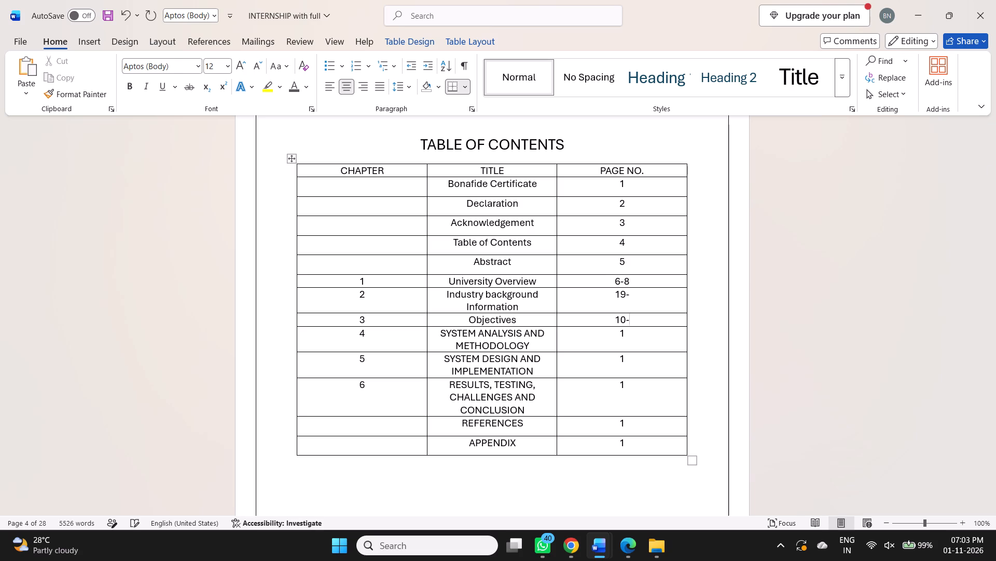
pyautogui.write('13')
# Add 11 as the ending page of the Industry background Information row.
pyautogui.click(630, 299)
pyautogui.write('11')
# Check on which page Chapter 3 starts and change the starting page of the Objectives range to 12.
pyautogui.scroll(-4, 627, 319)
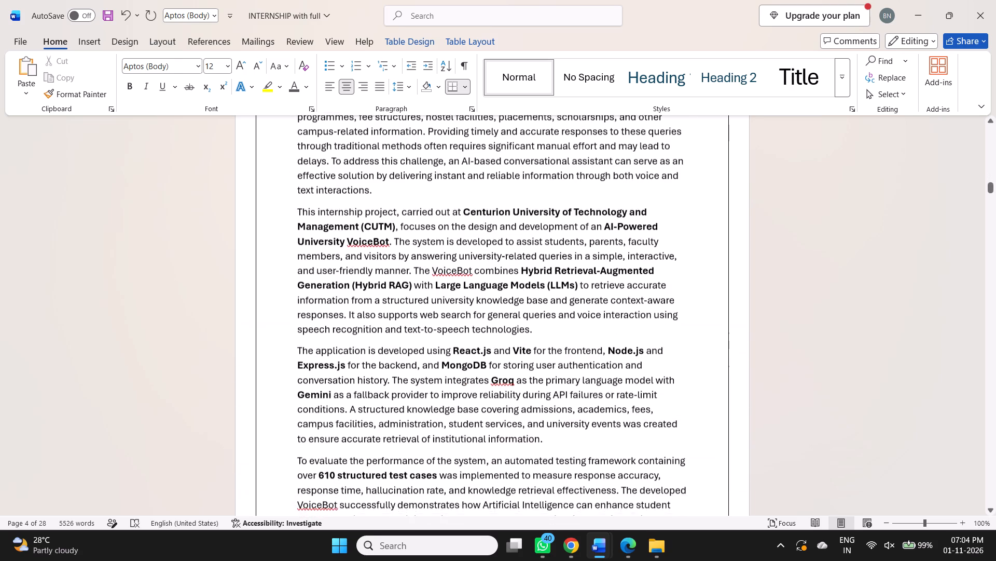
pyautogui.scroll(-8, 627, 319)
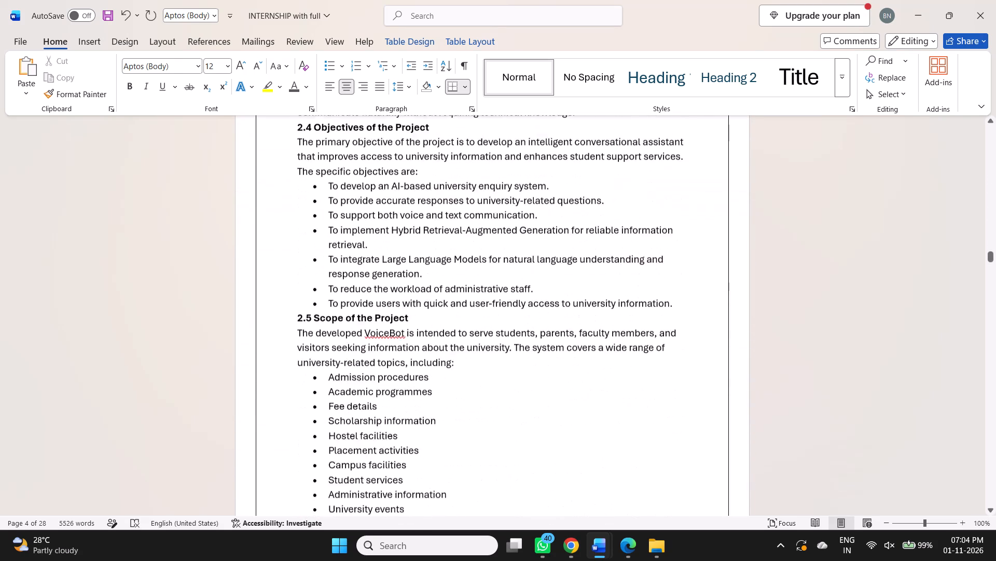
pyautogui.scroll(-4, 627, 319)
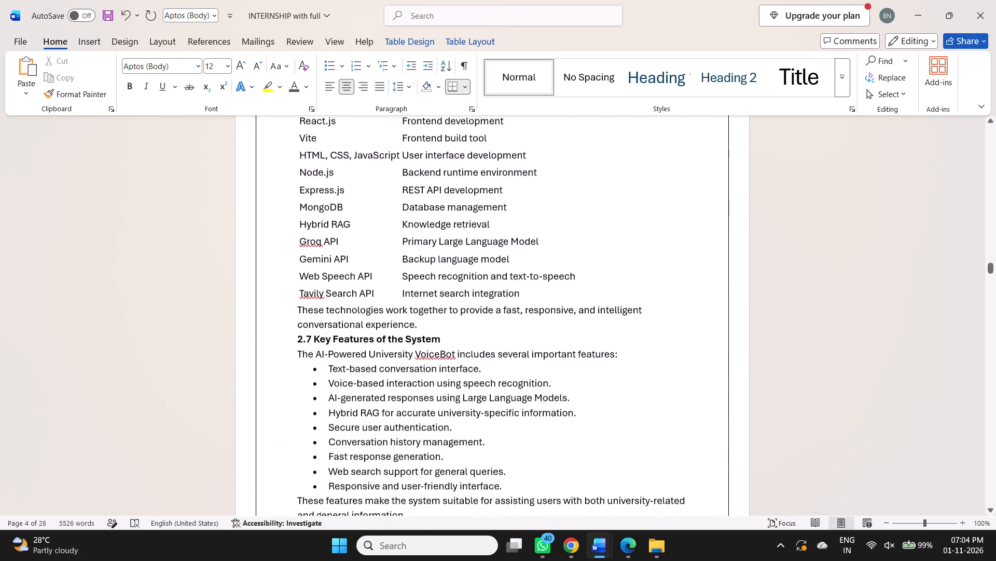
pyautogui.scroll(-3, 627, 319)
pyautogui.scroll(1, 627, 319)
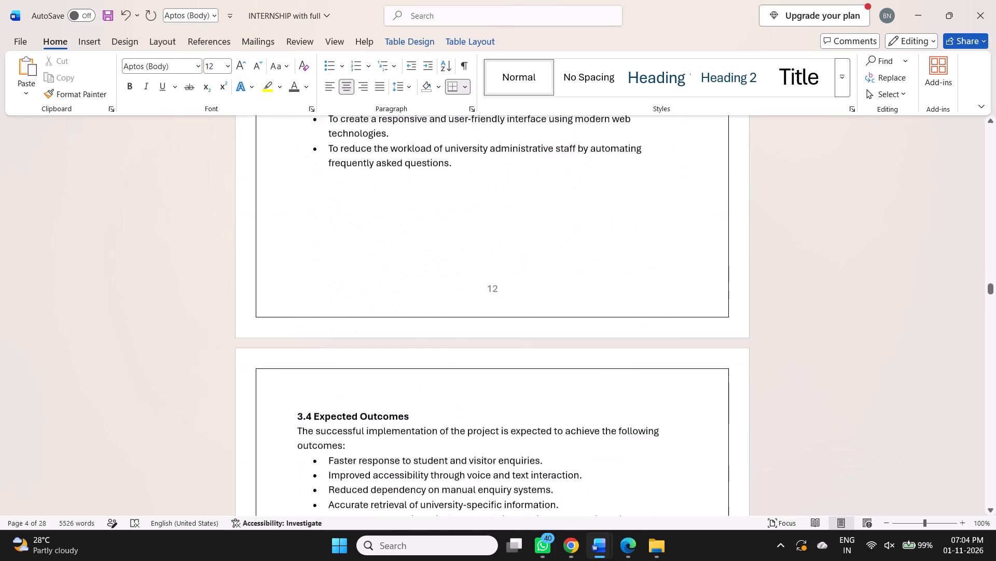
pyautogui.scroll(3, 627, 319)
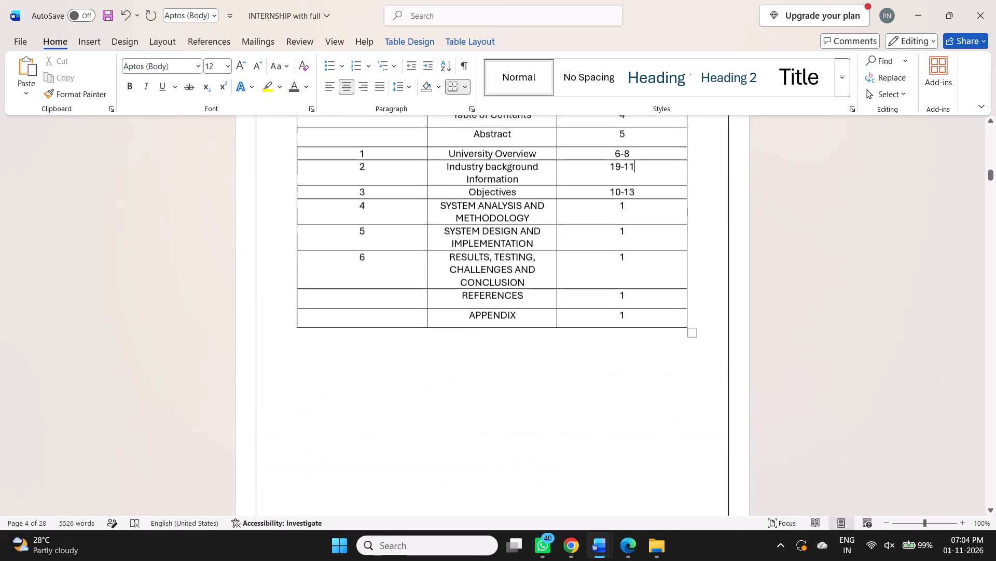
pyautogui.scroll(1, 627, 319)
pyautogui.click(621, 286)
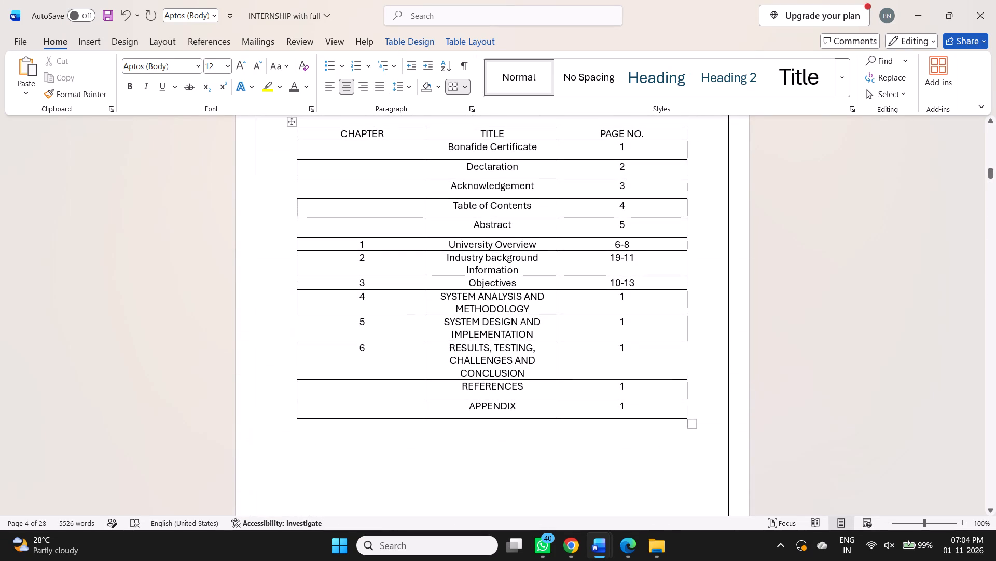
pyautogui.press('BackSpace')
pyautogui.press('2')
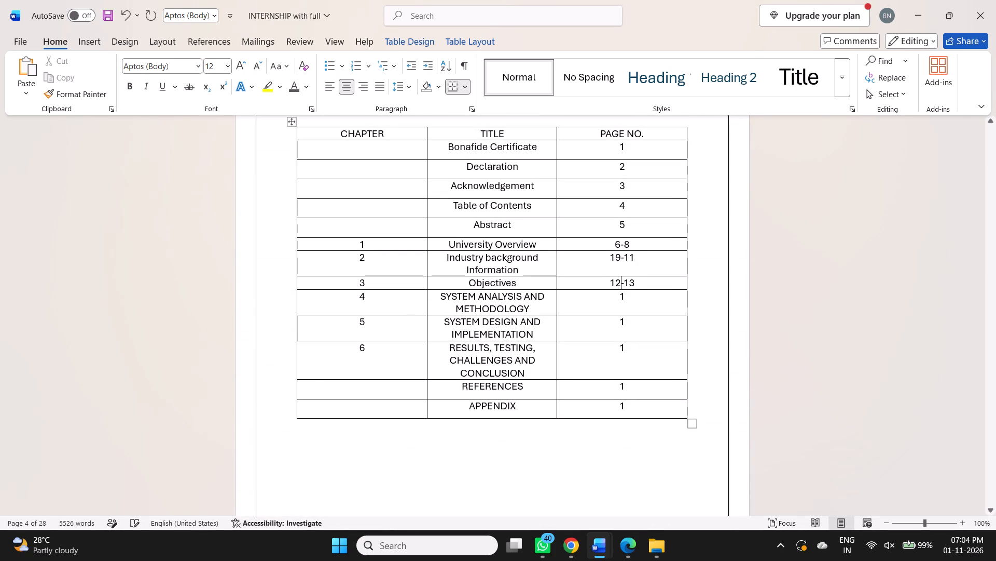
# Correct the starting page of the Industry background Information range to 9.
pyautogui.click(621, 257)
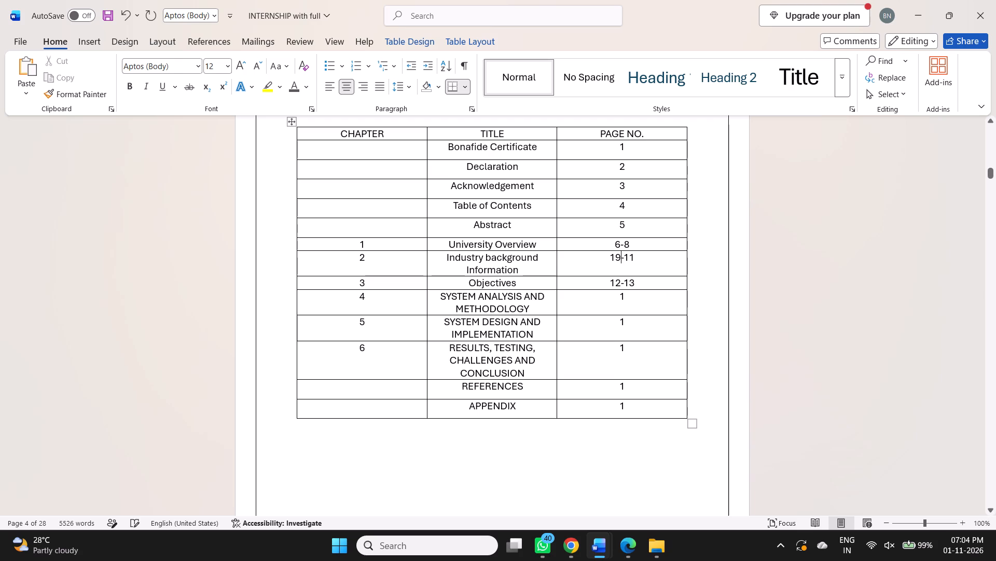
pyautogui.click(617, 258)
pyautogui.press('BackSpace')
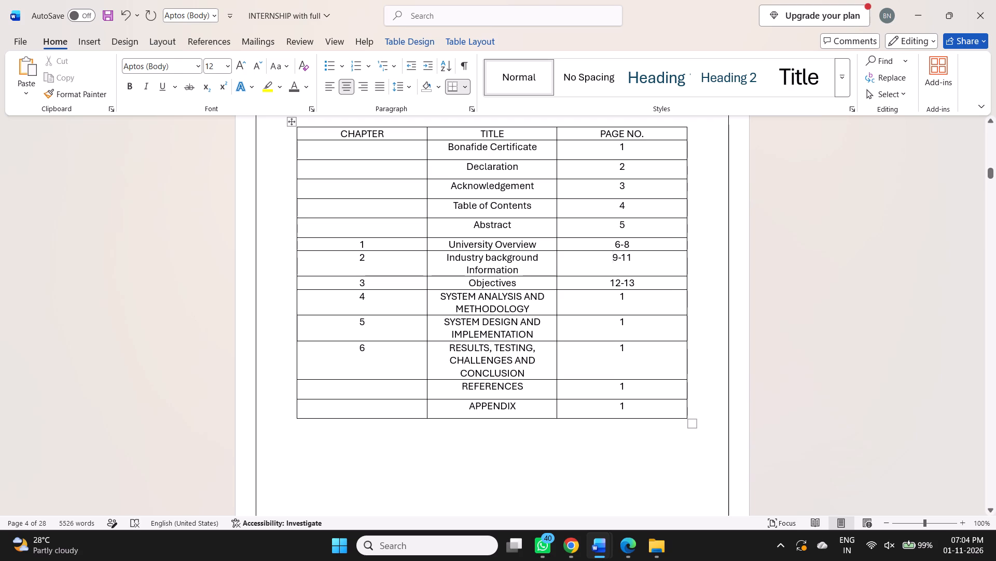
# Start the page range of the SYSTEM ANALYSIS AND METHODOLOGY row with 13 and a hyphen.
pyautogui.click(627, 299)
pyautogui.press('3')
pyautogui.press('-')
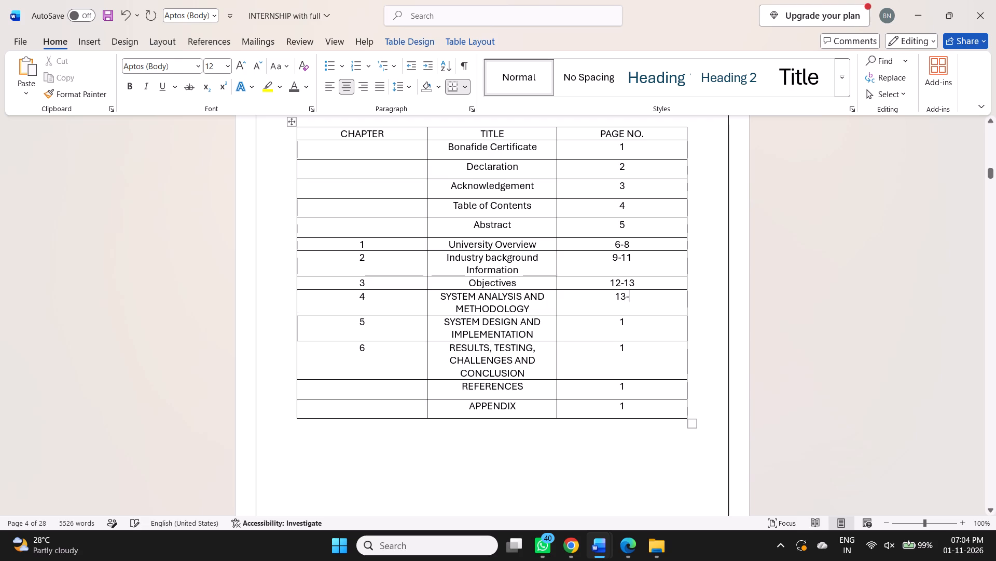
# Check on which pages Chapter 4 starts and ends, and set the SYSTEM ANALYSIS AND METHODOLOGY page range to 14-17.
pyautogui.scroll(-7, 603, 312)
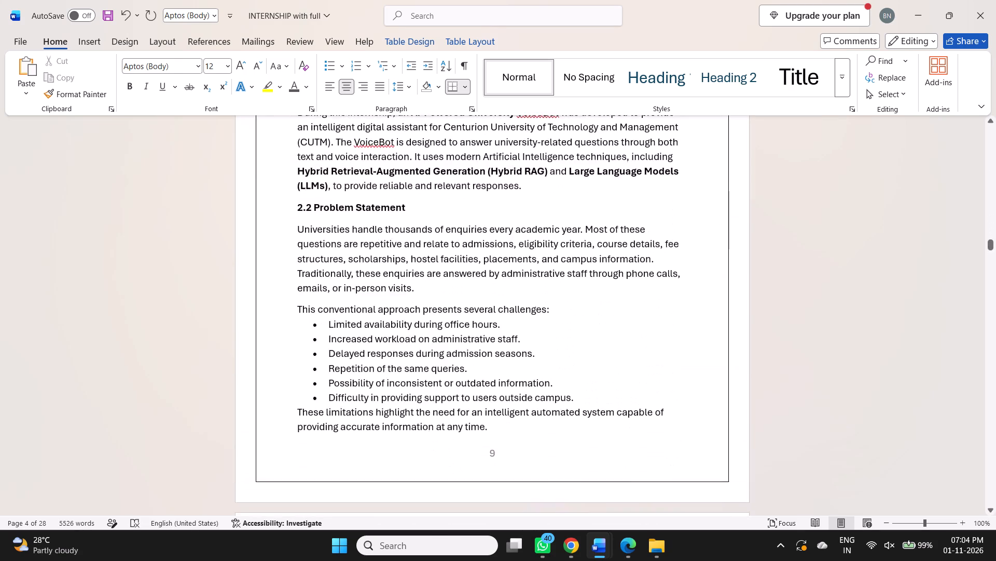
pyautogui.scroll(-5, 603, 312)
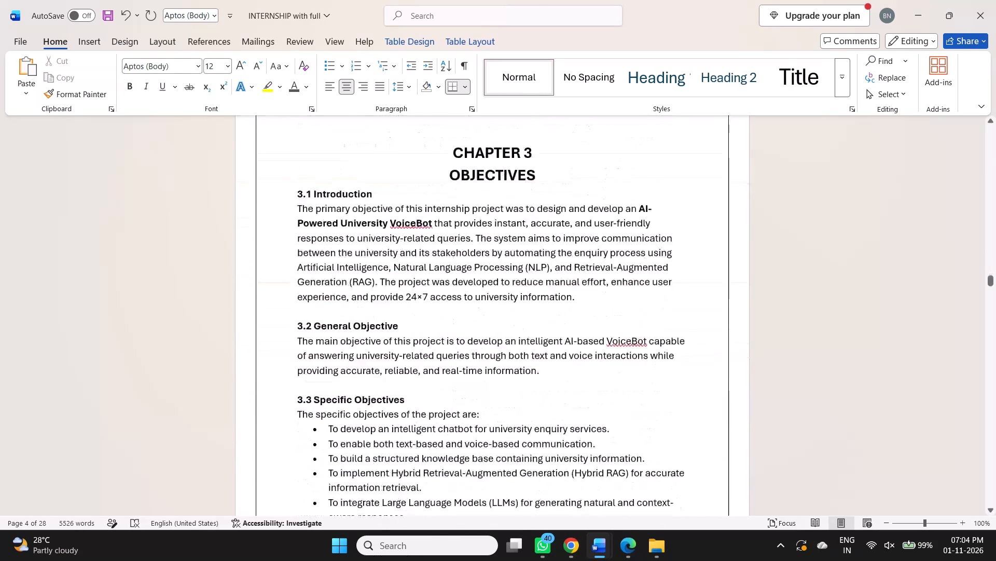
pyautogui.scroll(-4, 603, 312)
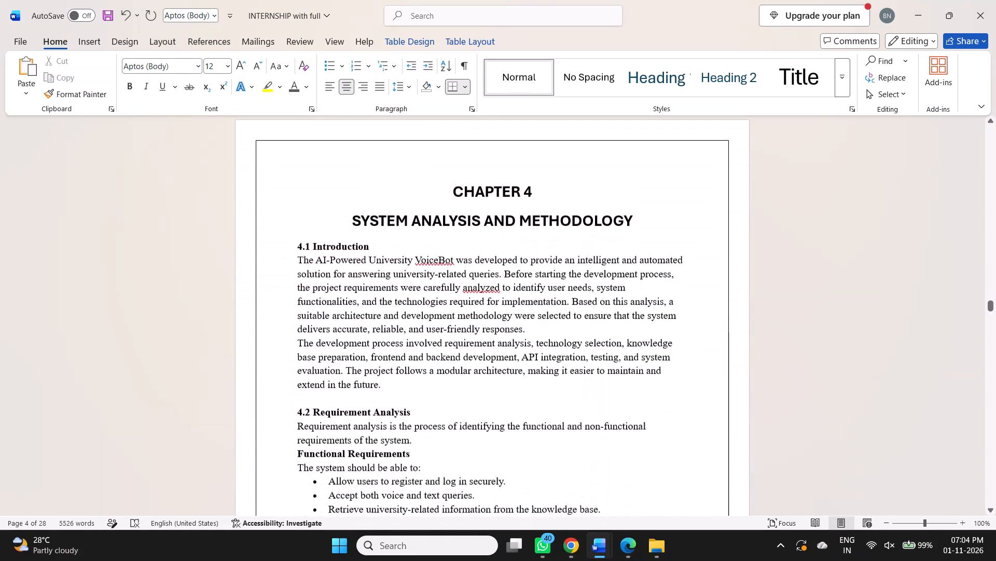
pyautogui.scroll(-4, 603, 312)
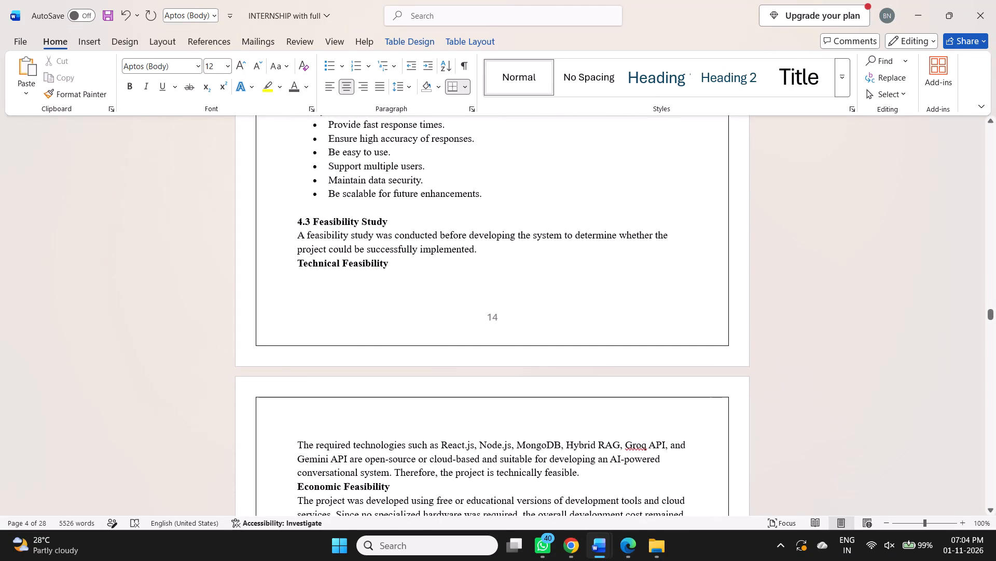
pyautogui.scroll(-8, 603, 312)
pyautogui.scroll(8, 603, 312)
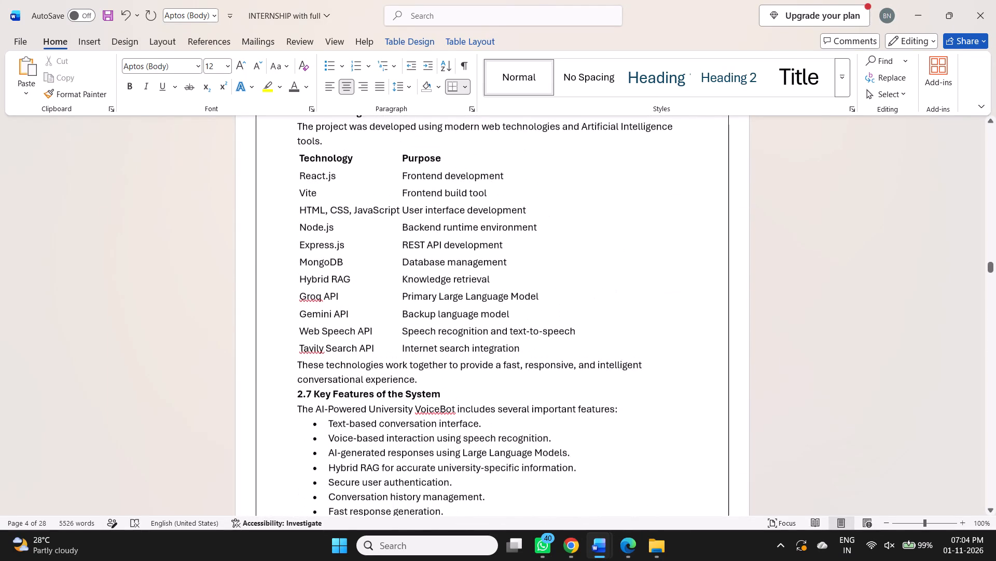
pyautogui.scroll(9, 603, 312)
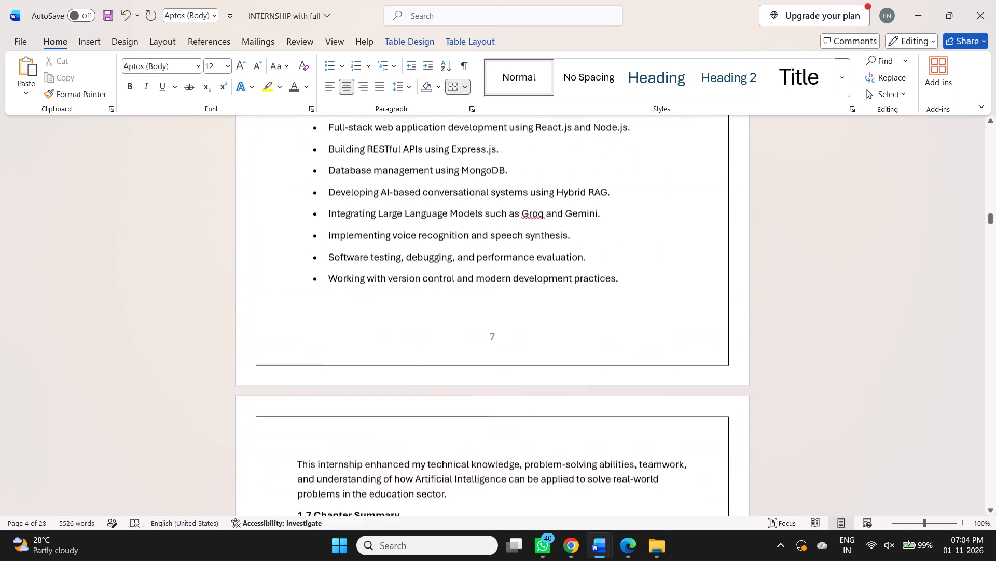
pyautogui.scroll(6, 603, 312)
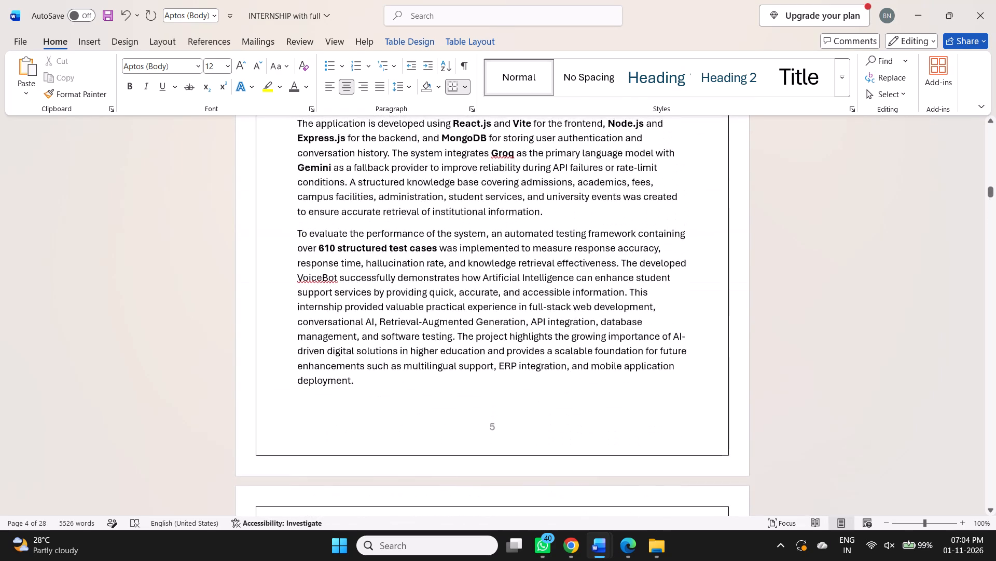
pyautogui.scroll(8, 603, 312)
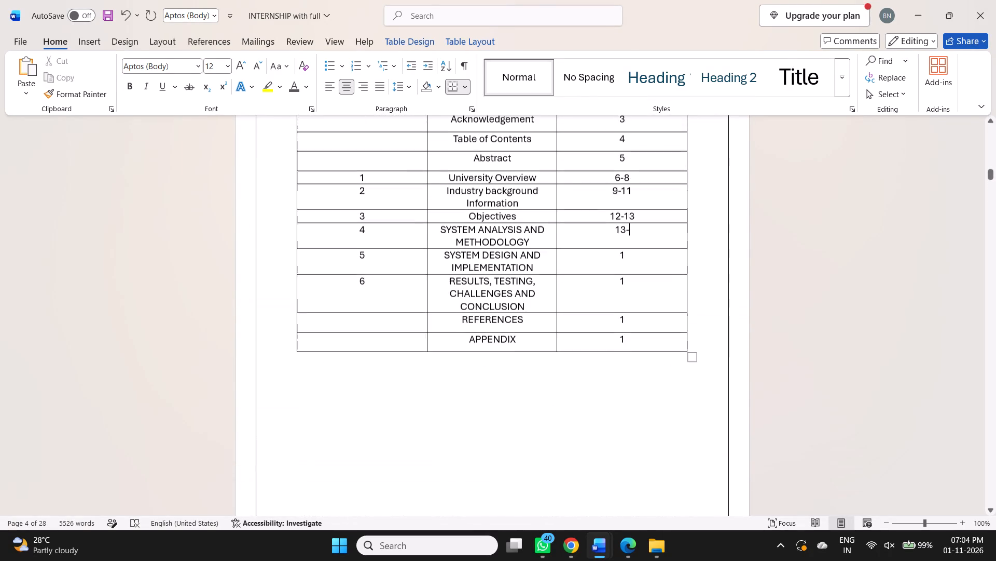
pyautogui.scroll(1, 603, 312)
pyautogui.click(626, 242)
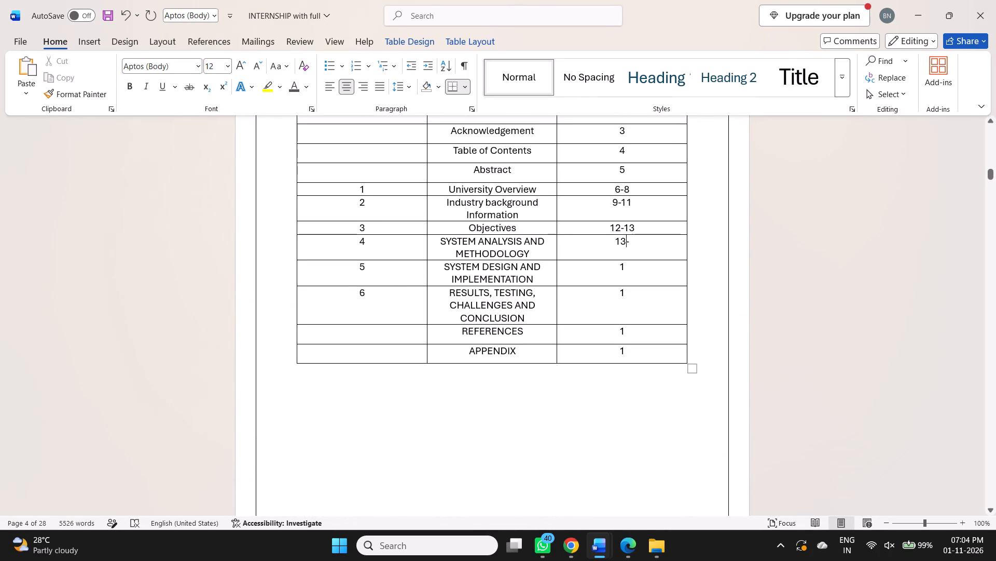
pyautogui.press('BackSpace')
pyautogui.press('4')
pyautogui.press('Right')
pyautogui.write('17')
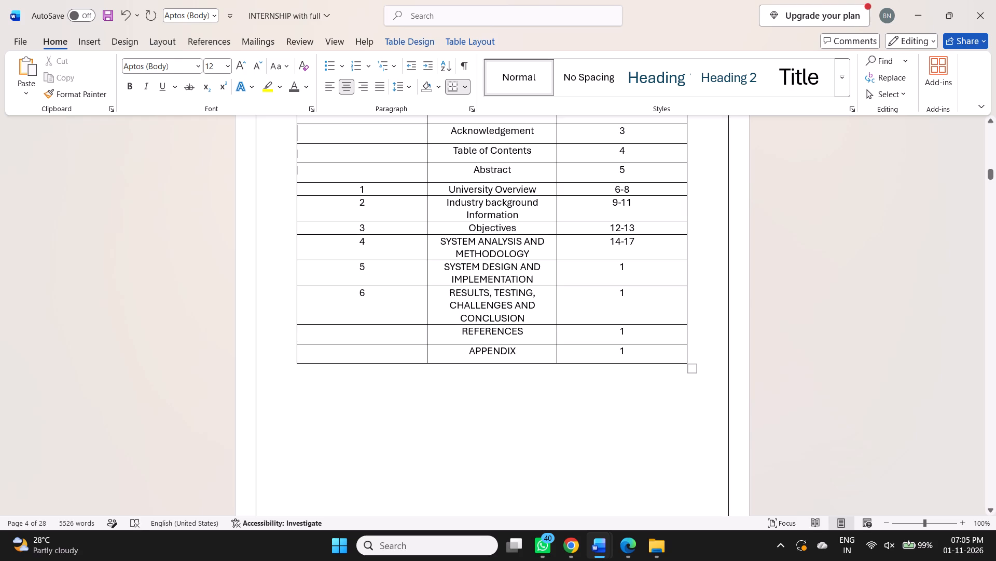
# Start the page range of the SYSTEM DESIGN AND IMPLEMENTATION row with 18 and a hyphen.
pyautogui.click(626, 268)
pyautogui.press('8')
pyautogui.press('-')
# Check Chapter 5's first and last pages and add 21 as the ending page of the SYSTEM DESIGN AND IMPLEMENTATION range.
pyautogui.scroll(-6, 629, 302)
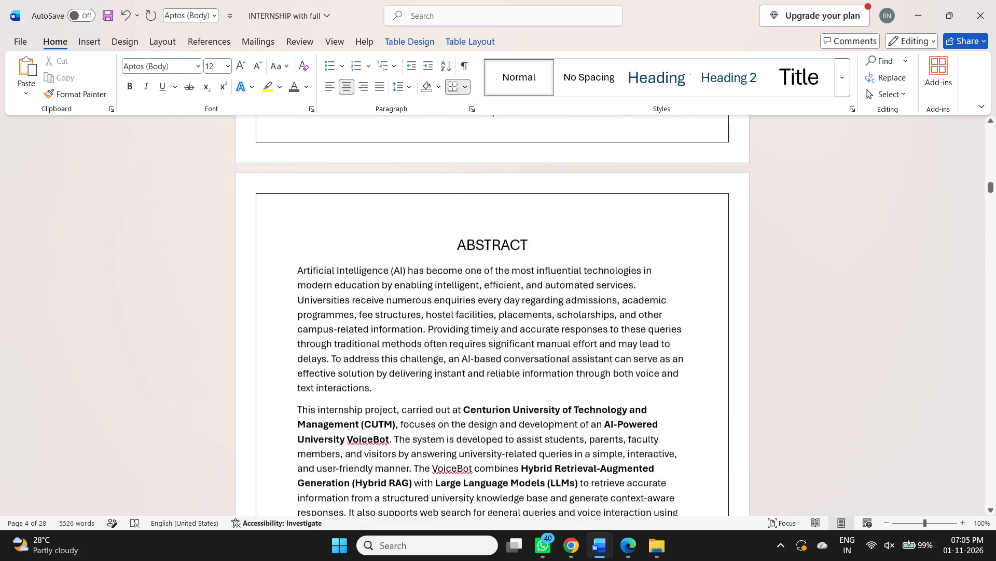
pyautogui.scroll(-8, 629, 302)
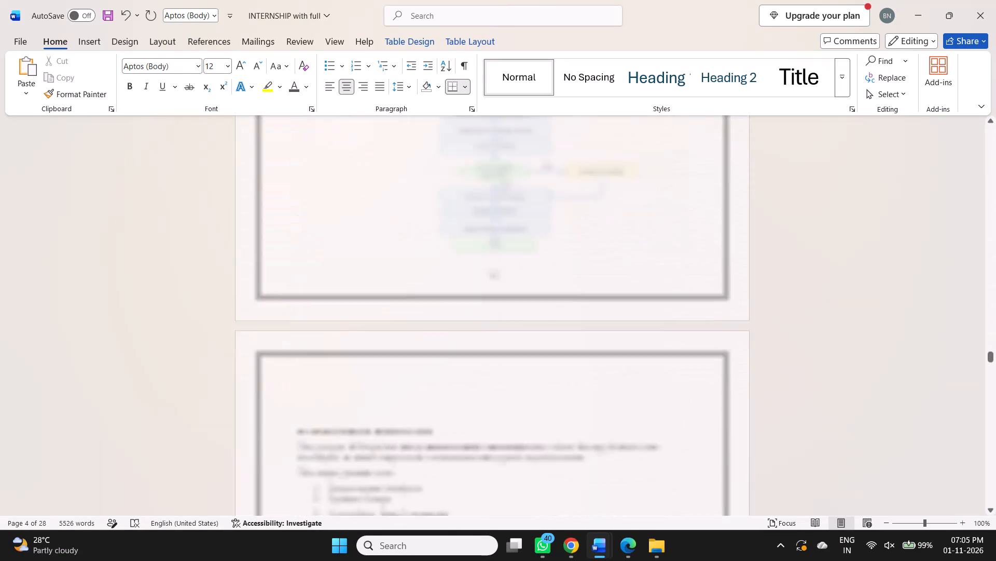
pyautogui.scroll(-5, 629, 302)
pyautogui.scroll(3, 629, 302)
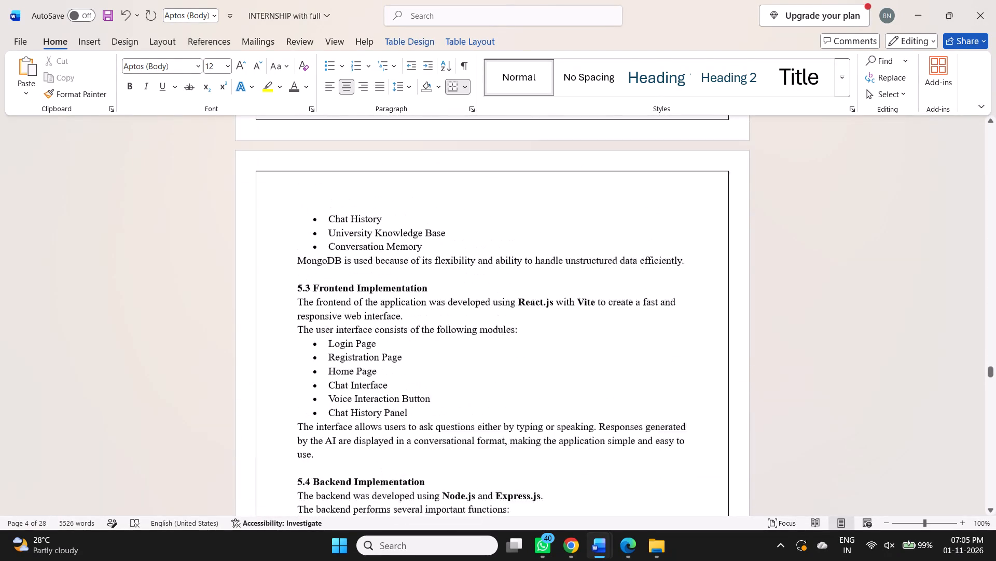
pyautogui.scroll(5, 629, 302)
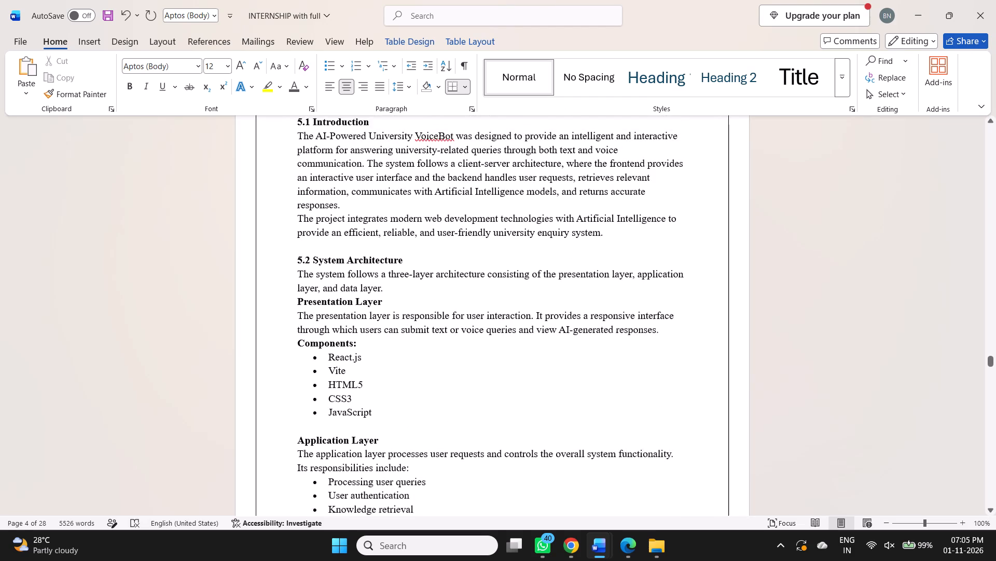
pyautogui.scroll(1, 629, 302)
pyautogui.scroll(-2, 629, 302)
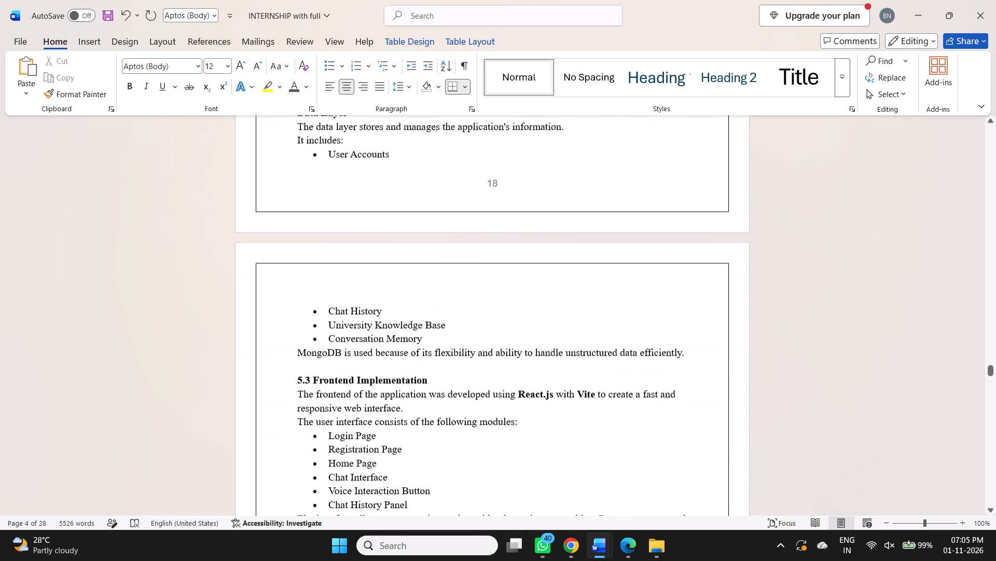
pyautogui.scroll(-4, 629, 302)
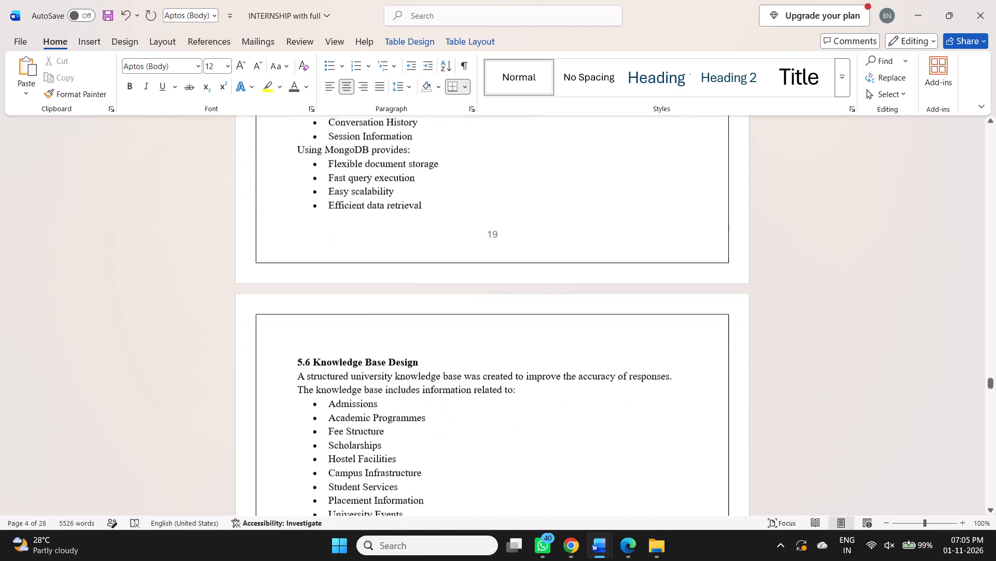
pyautogui.scroll(-3, 629, 302)
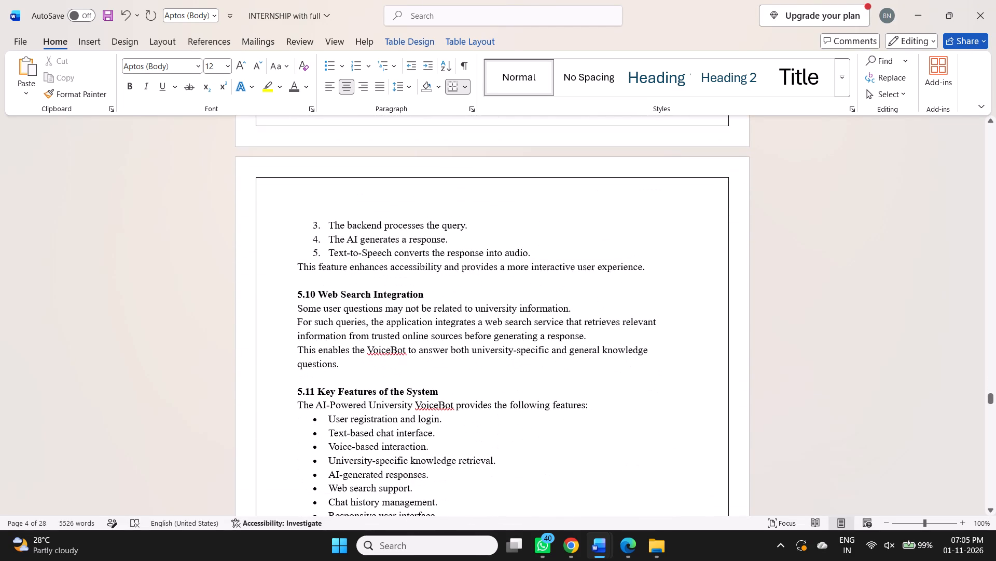
pyautogui.scroll(-3, 629, 302)
pyautogui.scroll(13, 629, 302)
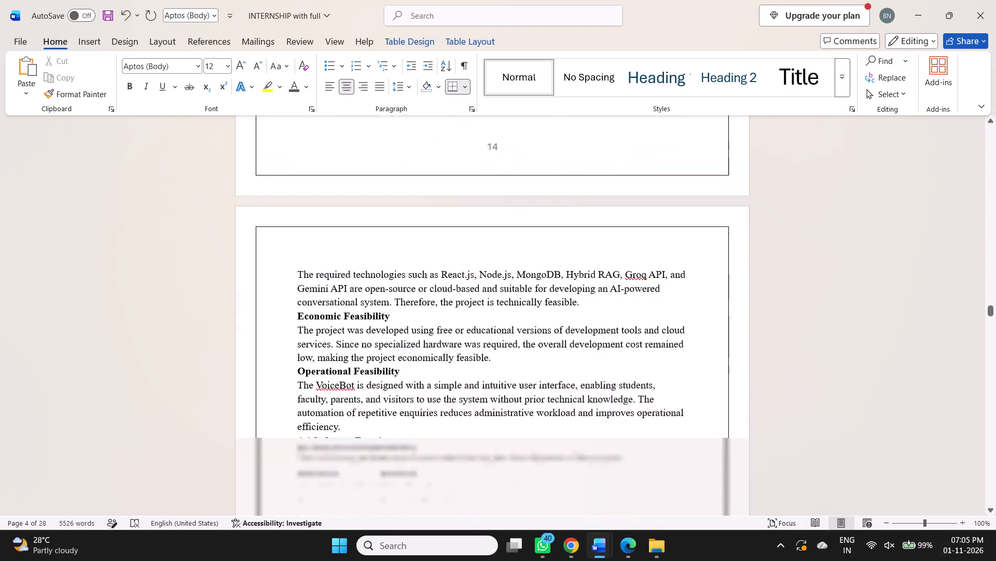
pyautogui.scroll(9, 629, 302)
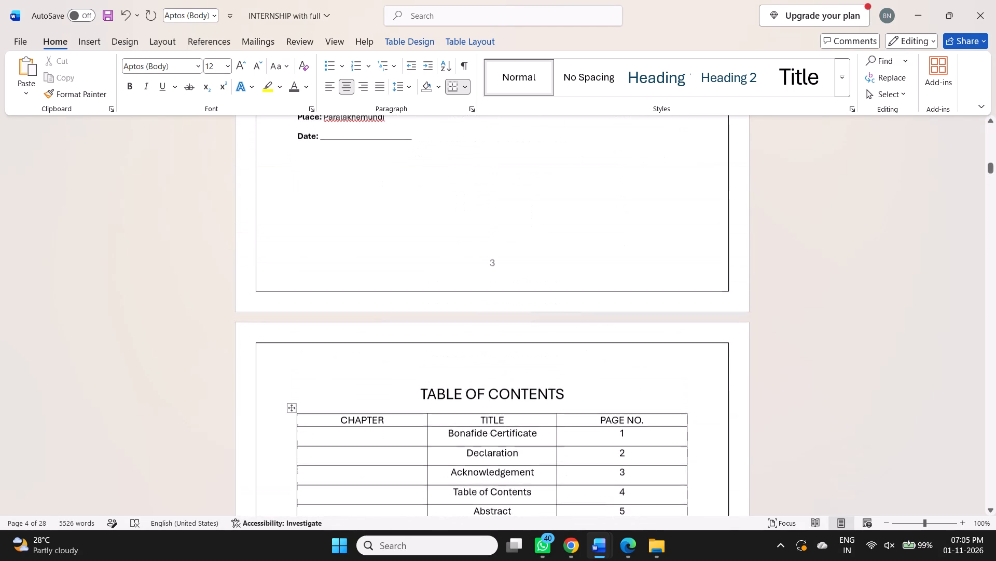
pyautogui.scroll(-2, 629, 302)
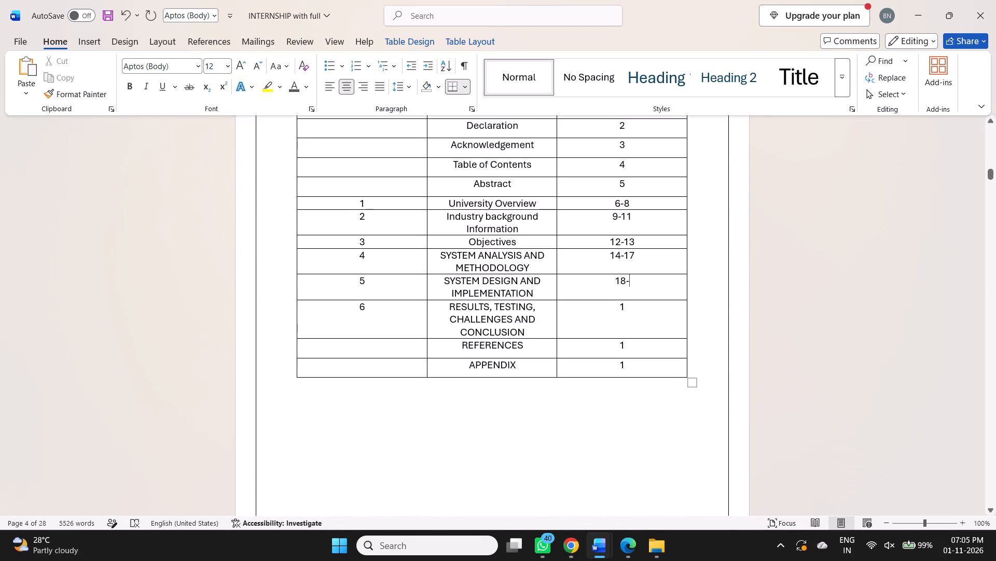
pyautogui.write('21')
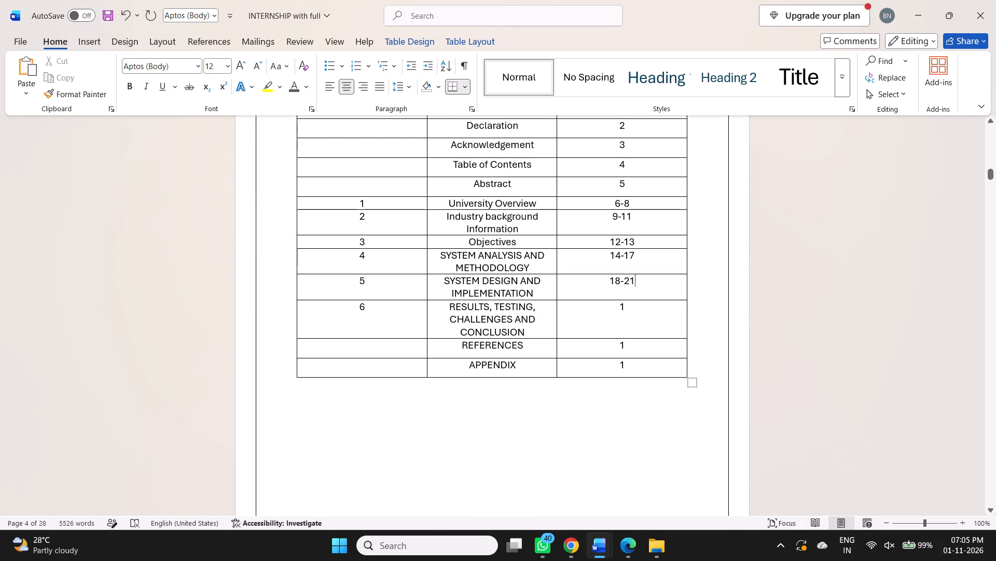
# Start the page range of the RESULTS, TESTING, CHALLENGES AND CONCLUSION row with 22 and a hyphen.
pyautogui.click(628, 306)
pyautogui.write('22')
pyautogui.press('-')
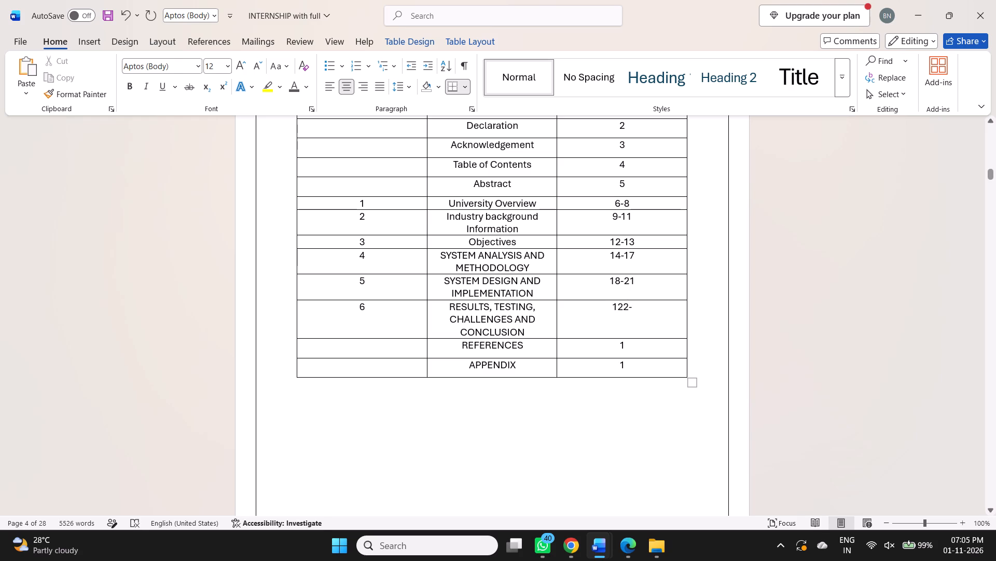
pyautogui.click(618, 306)
pyautogui.press('BackSpace')
pyautogui.press('Right')
pyautogui.press('Right')
pyautogui.press('Right')
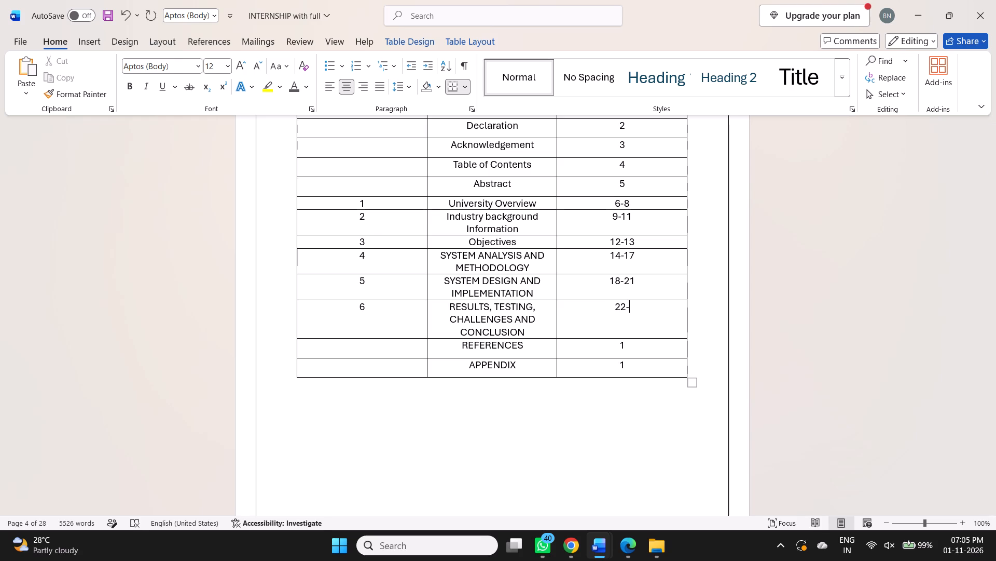
# Check on which page Chapter 6 ends and add 24 as the ending page of the RESULTS, TESTING, CHALLENGES AND CONCLUSION range.
pyautogui.scroll(-11, 555, 312)
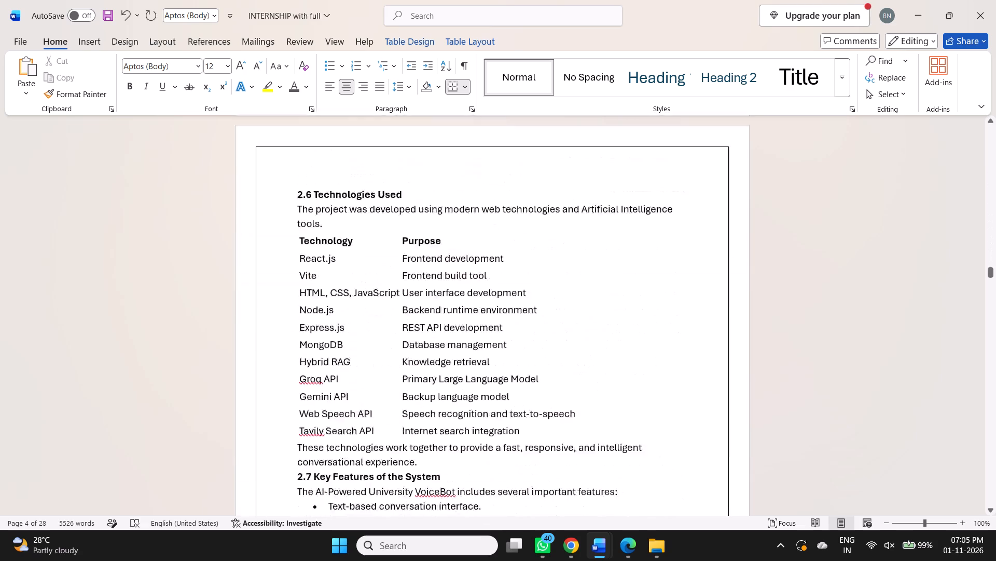
pyautogui.scroll(-6, 555, 312)
pyautogui.scroll(1, 555, 312)
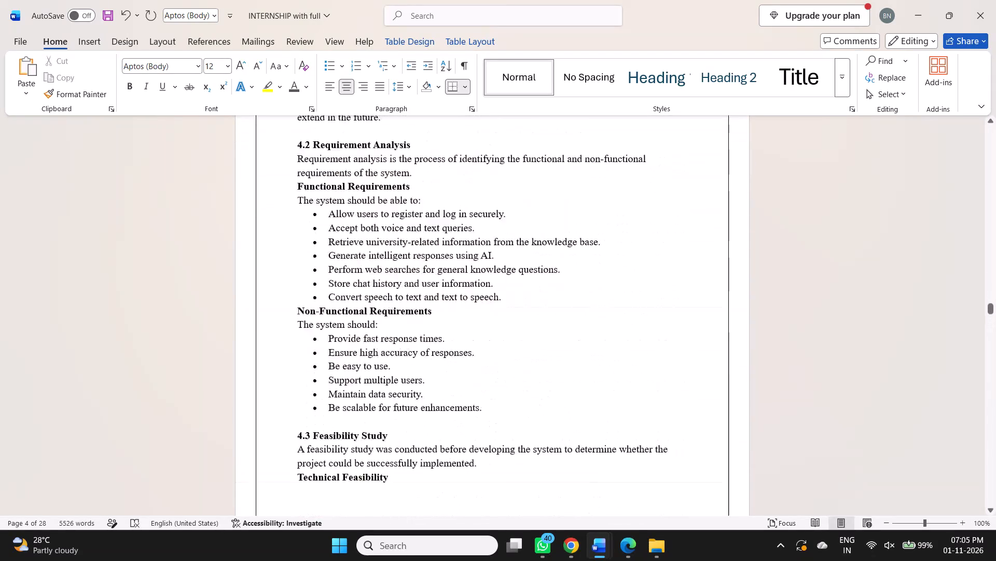
pyautogui.scroll(-12, 555, 312)
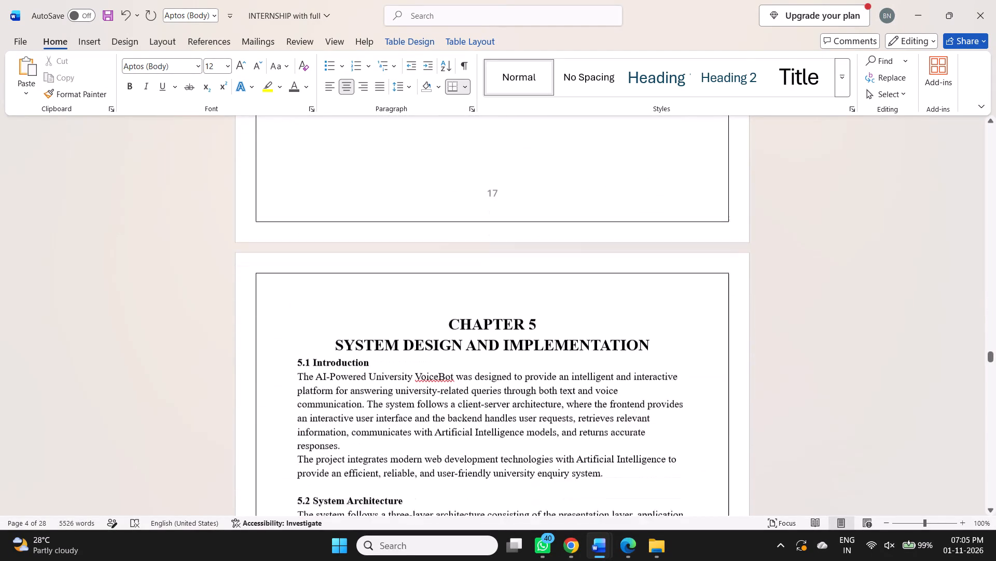
pyautogui.scroll(-2, 555, 312)
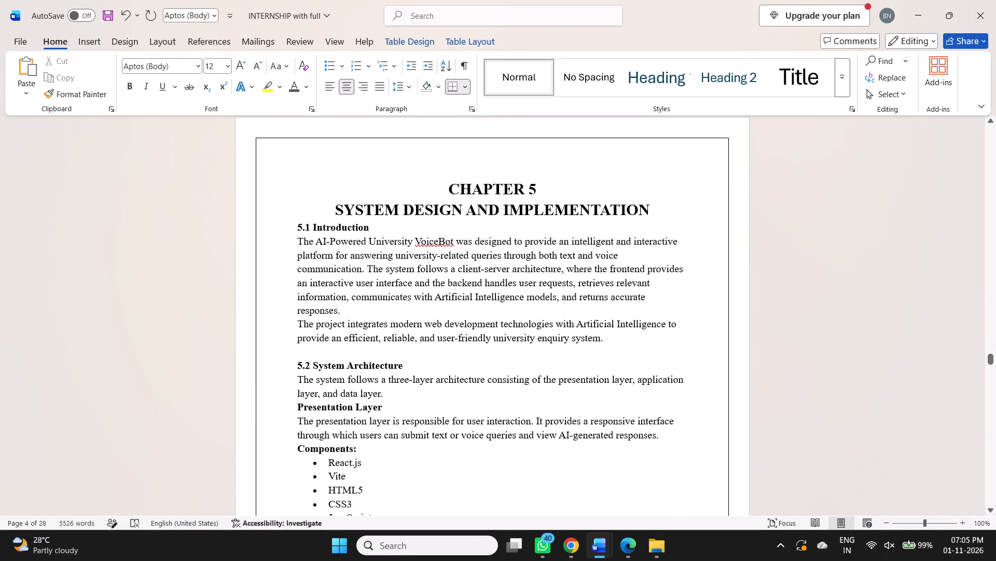
pyautogui.scroll(-3, 555, 312)
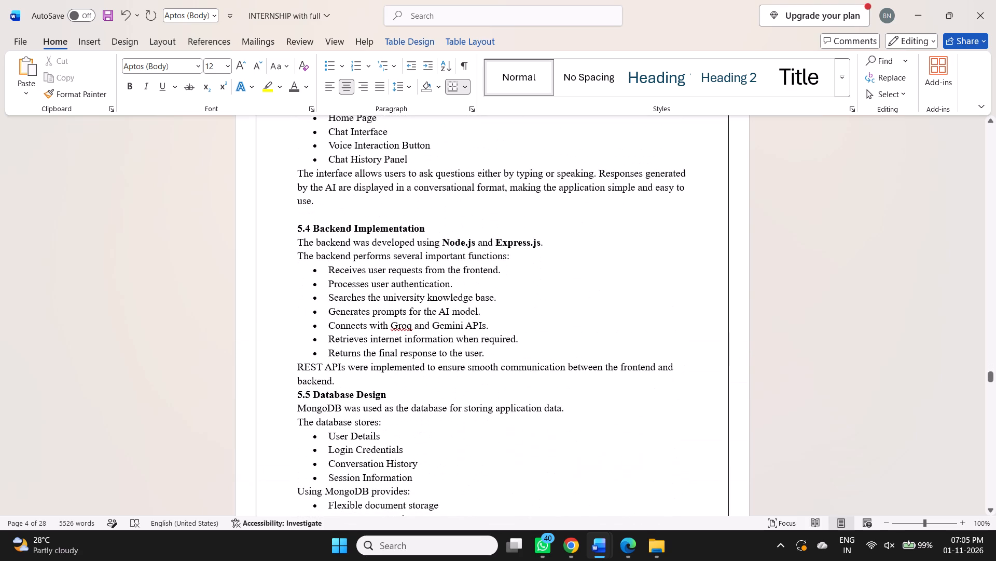
pyautogui.scroll(-4, 555, 312)
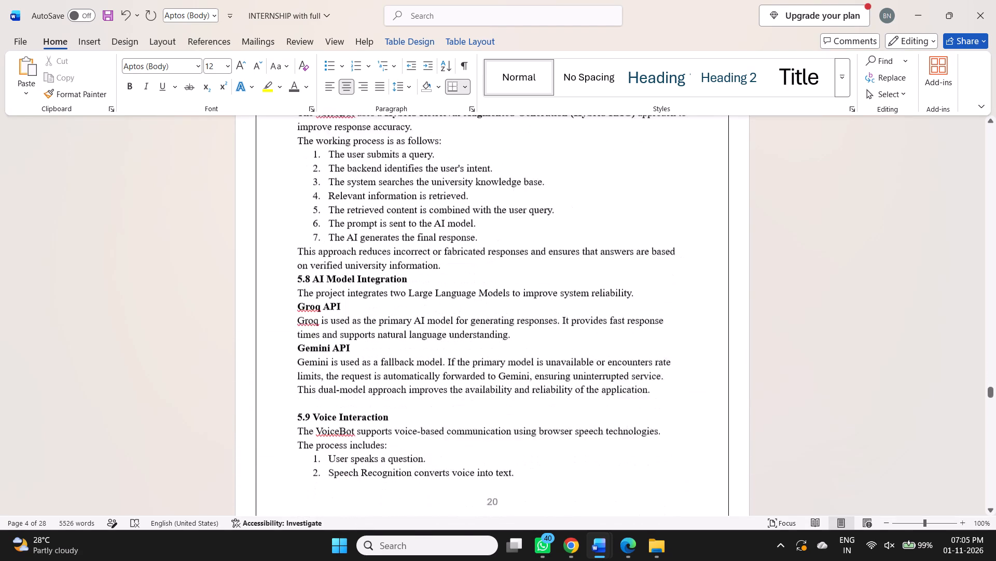
pyautogui.scroll(-3, 555, 312)
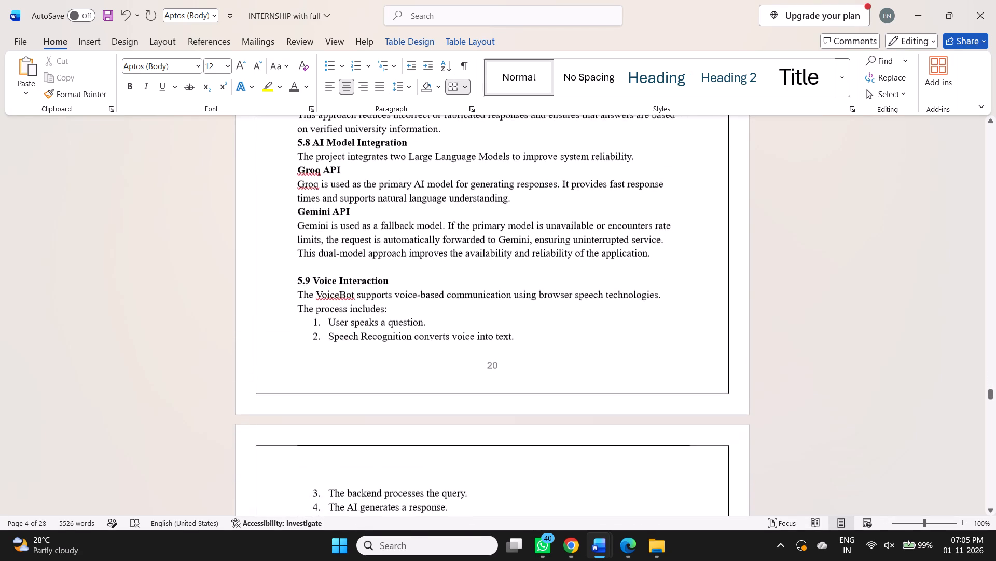
pyautogui.scroll(-3, 555, 312)
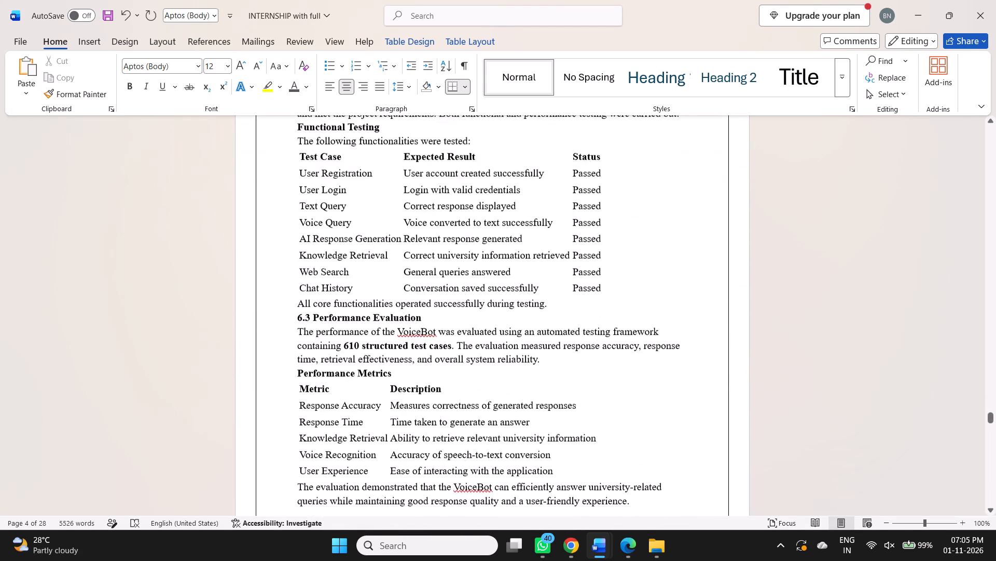
pyautogui.scroll(-2, 555, 312)
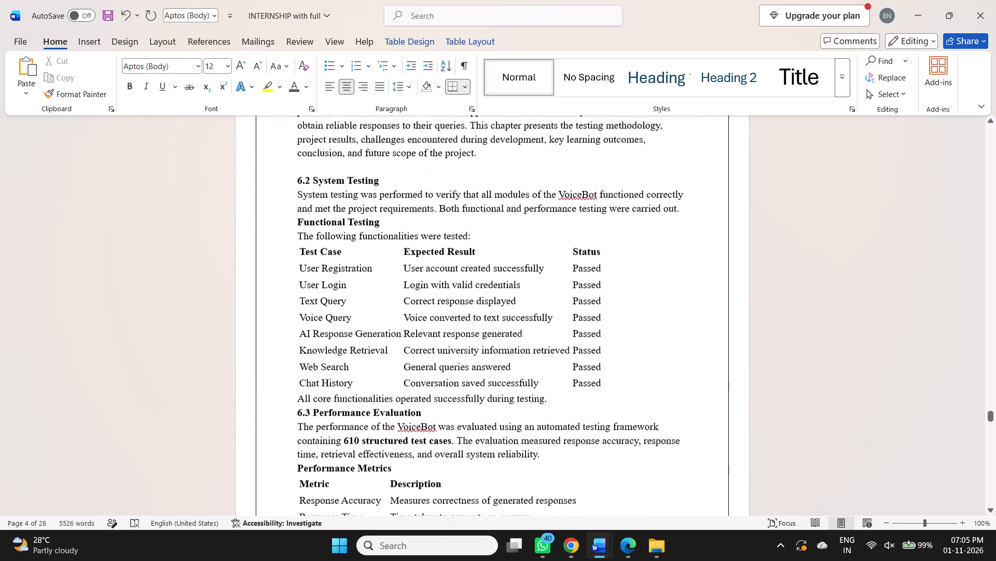
pyautogui.scroll(-4, 555, 312)
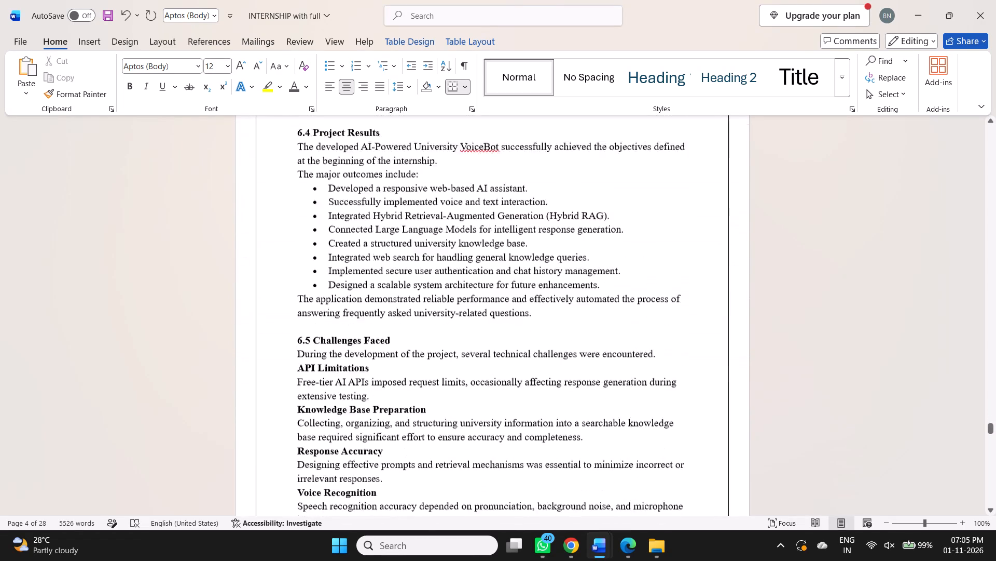
pyautogui.scroll(-2, 555, 312)
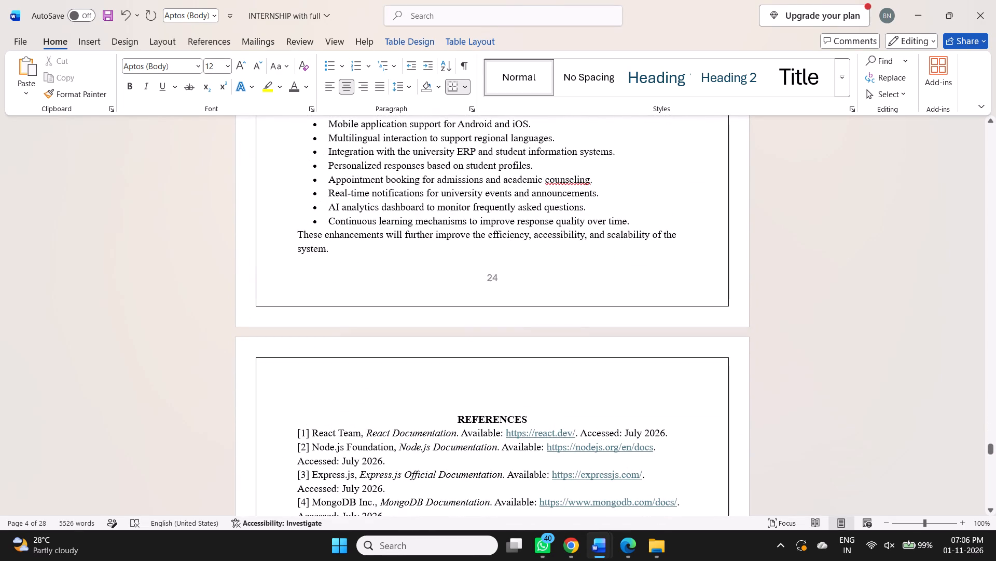
pyautogui.scroll(2, 555, 312)
pyautogui.scroll(19, 555, 312)
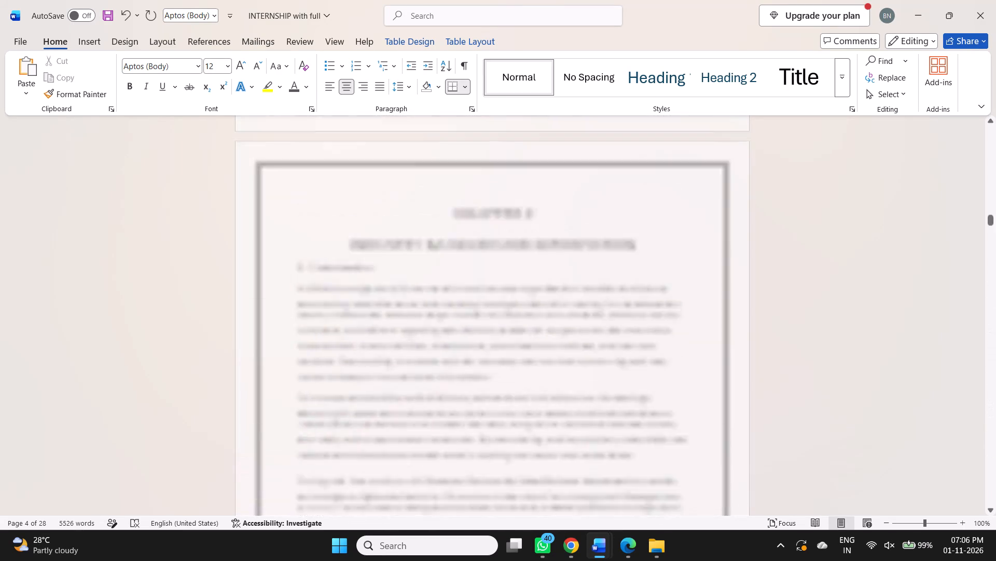
pyautogui.scroll(-2, 555, 312)
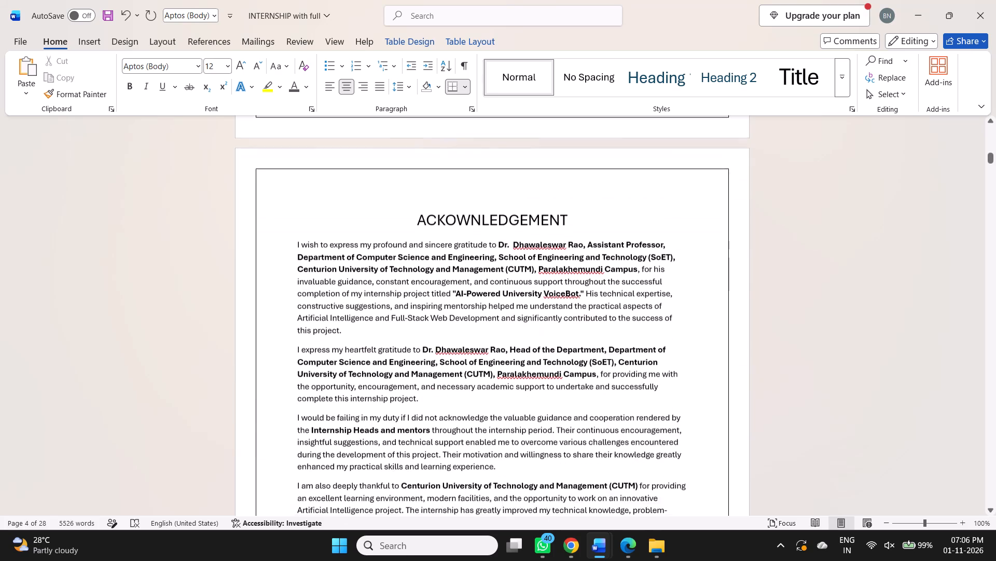
pyautogui.scroll(-2, 555, 312)
pyautogui.scroll(2, 555, 312)
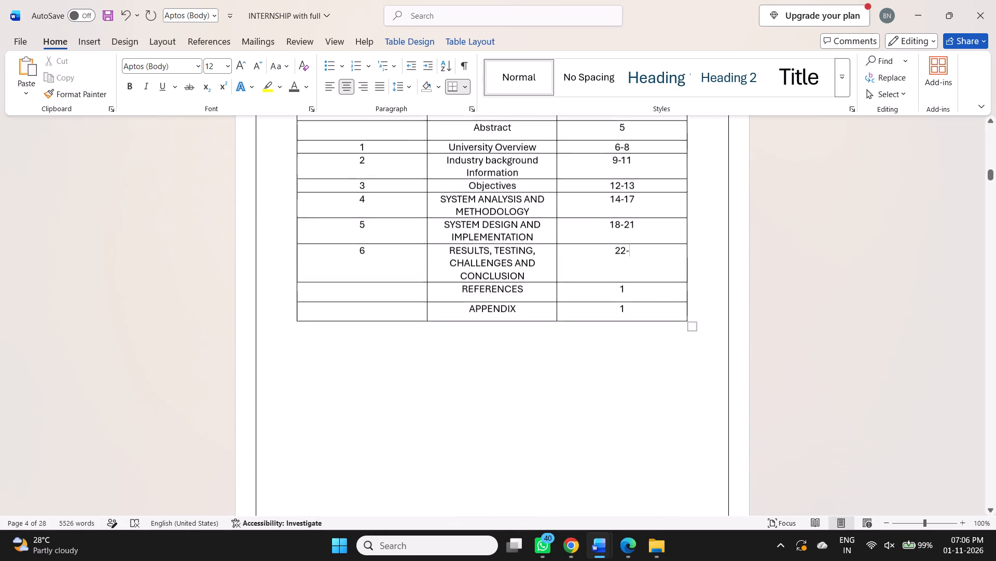
pyautogui.scroll(1, 555, 312)
pyautogui.press('2')
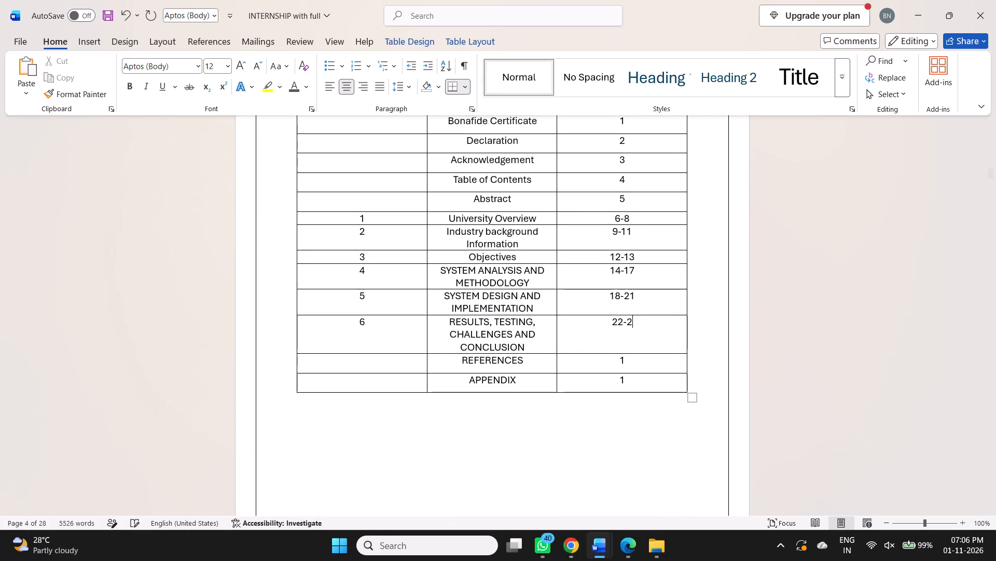
pyautogui.press('4')
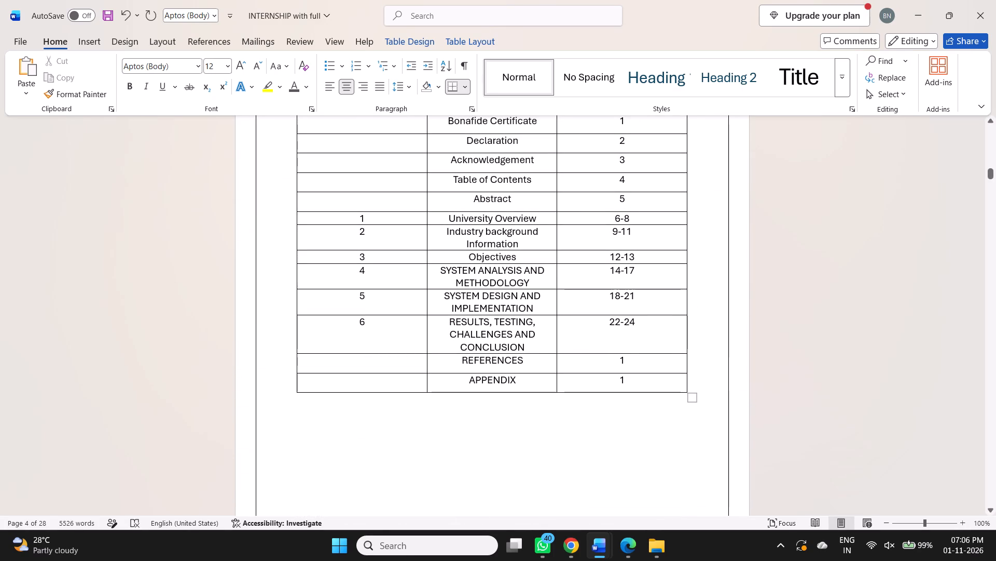
# Set the page number of the REFERENCES row in the Table of Contents to 25.
pyautogui.click(628, 357)
pyautogui.write('25')
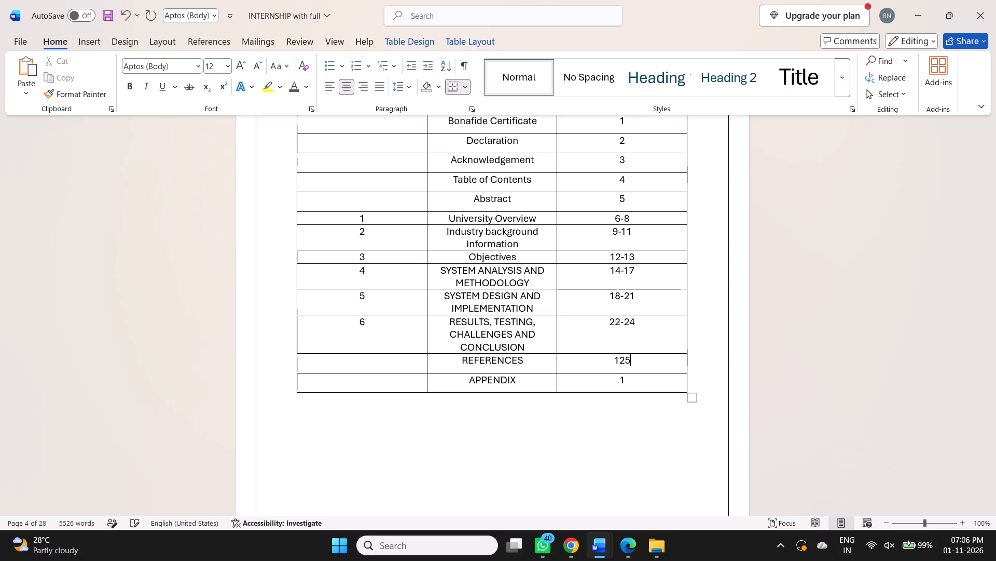
pyautogui.click(617, 361)
pyautogui.press('BackSpace')
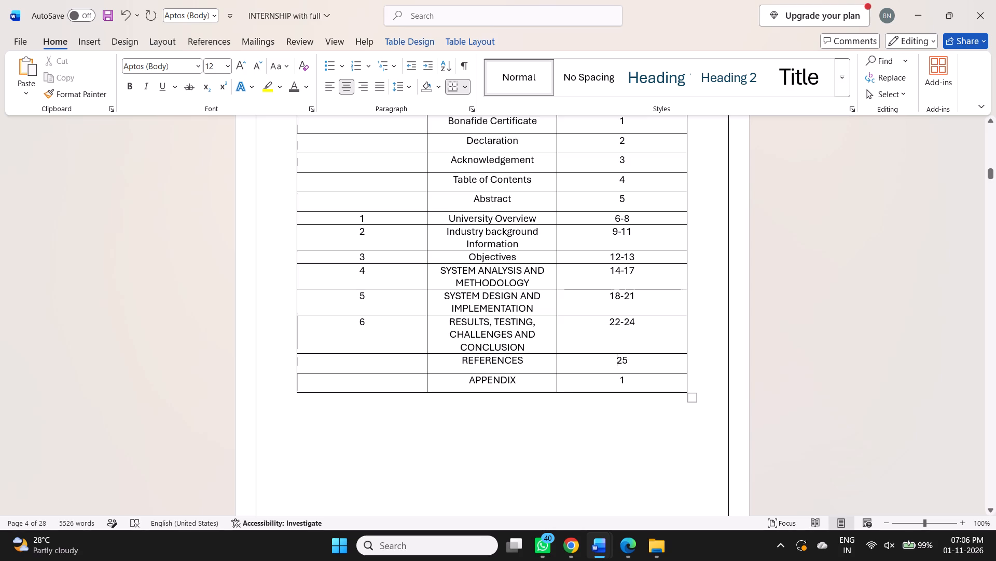
# Set the page range of the APPENDIX row in the Table of Contents to 26-28.
pyautogui.click(626, 377)
pyautogui.write('26')
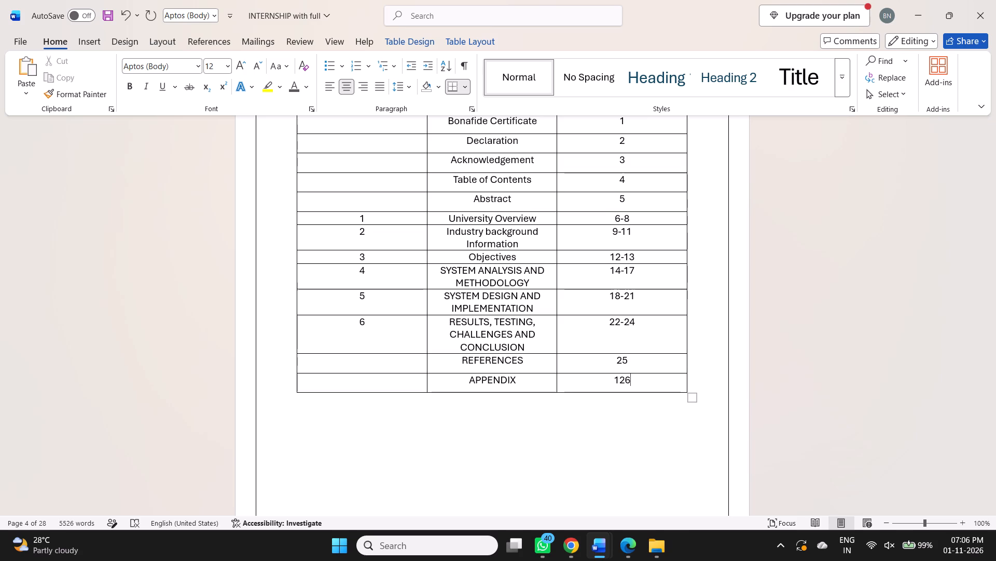
pyautogui.press('-')
pyautogui.write('28')
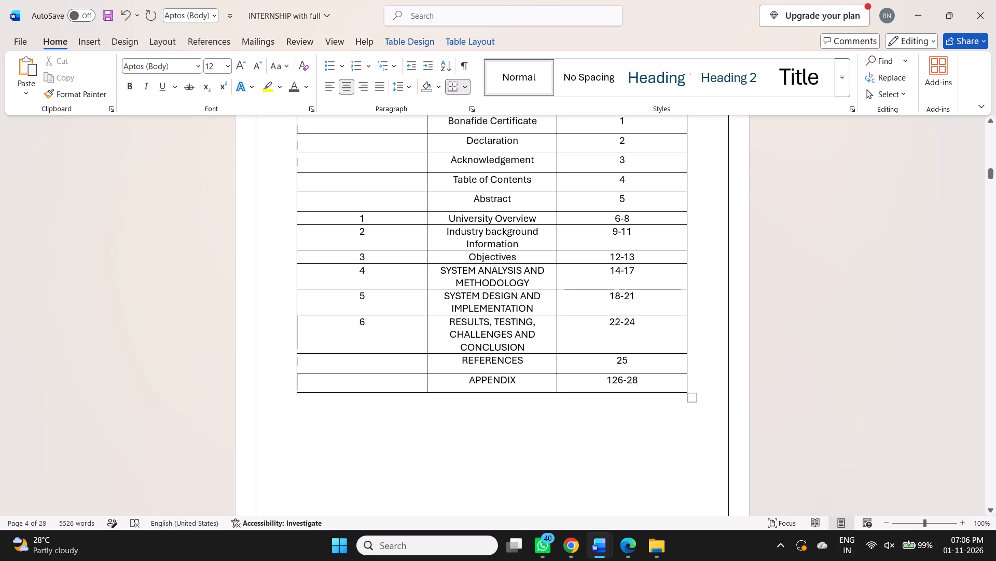
pyautogui.click(612, 381)
pyautogui.press('BackSpace')
# Check the appendix pages at the end of the report against the APPENDIX page range.
pyautogui.scroll(-4, 576, 355)
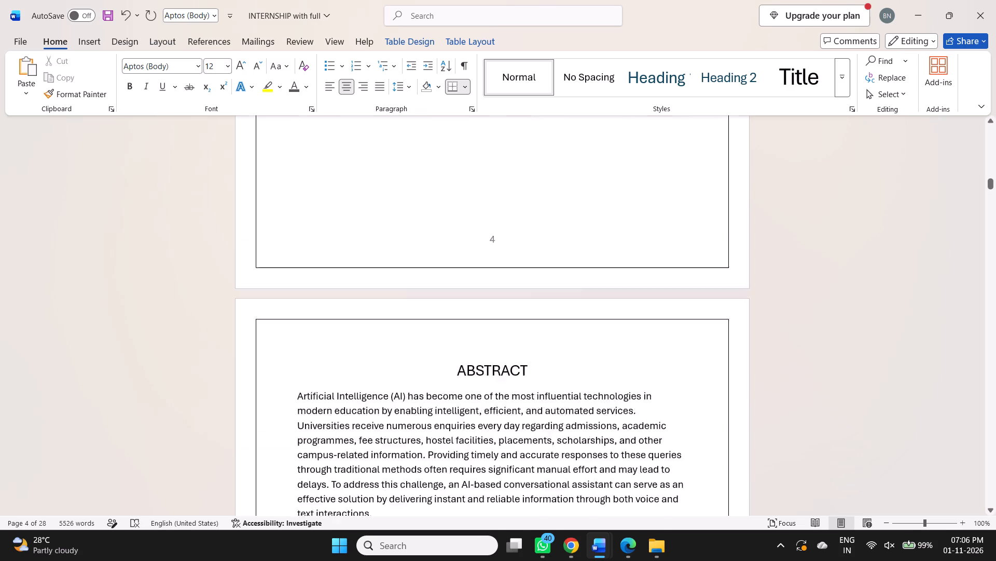
pyautogui.scroll(-11, 576, 355)
pyautogui.scroll(-13, 576, 355)
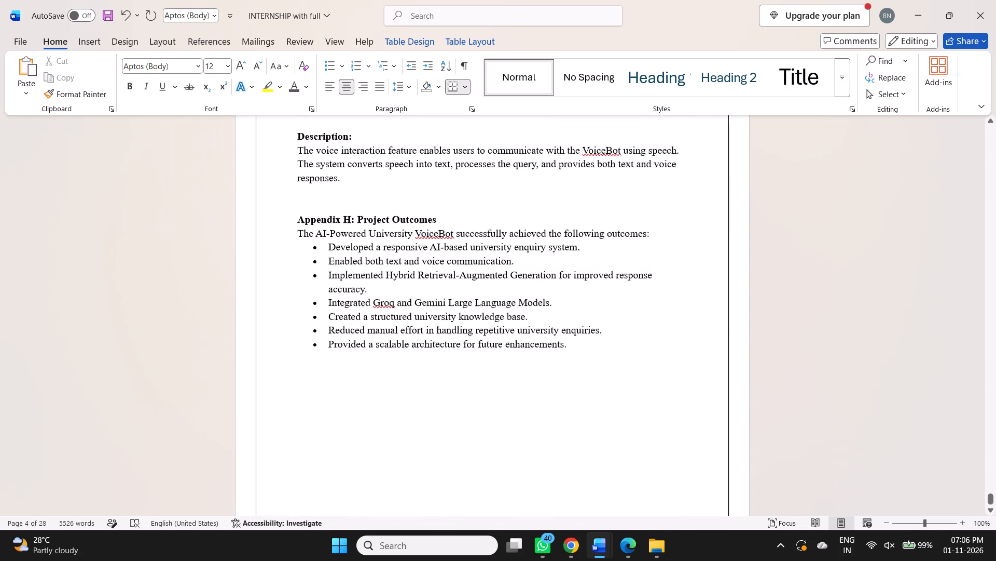
pyautogui.scroll(-6, 576, 355)
pyautogui.scroll(20, 576, 355)
pyautogui.scroll(8, 576, 355)
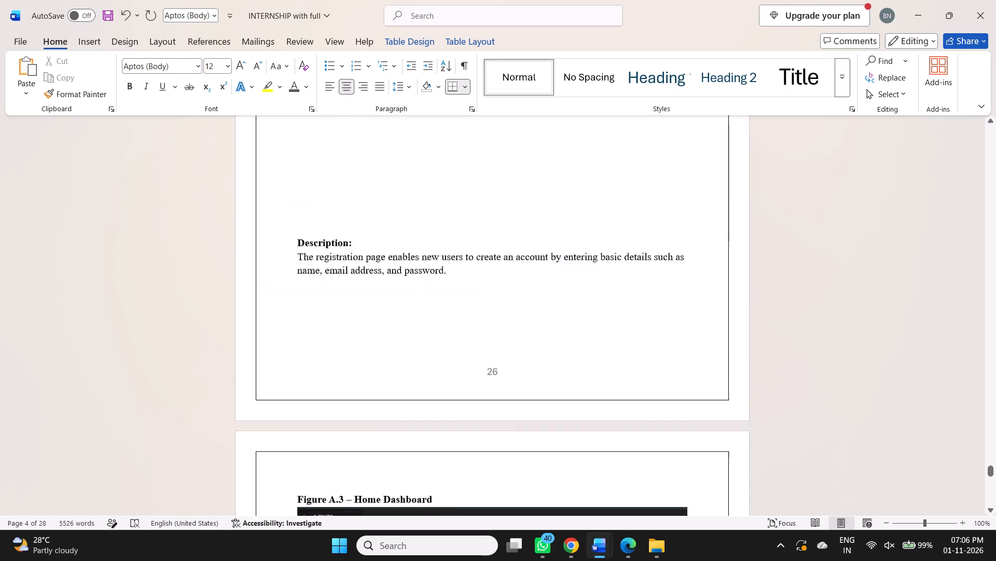
# Change the designation under the first SIGNATURE on the Bonafide Certificate page to "Assiociat Professor".
pyautogui.scroll(12, 576, 355)
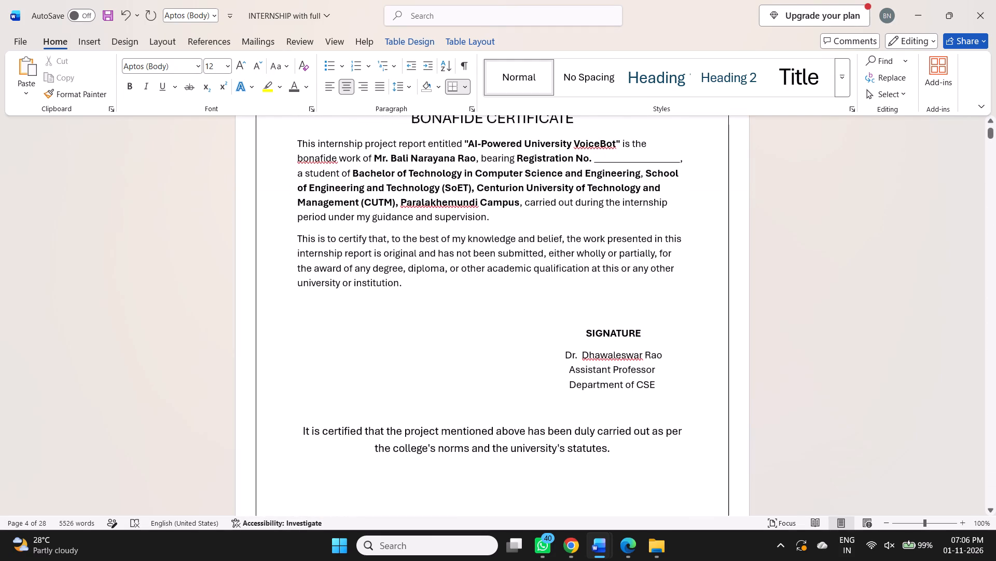
pyautogui.click(612, 370)
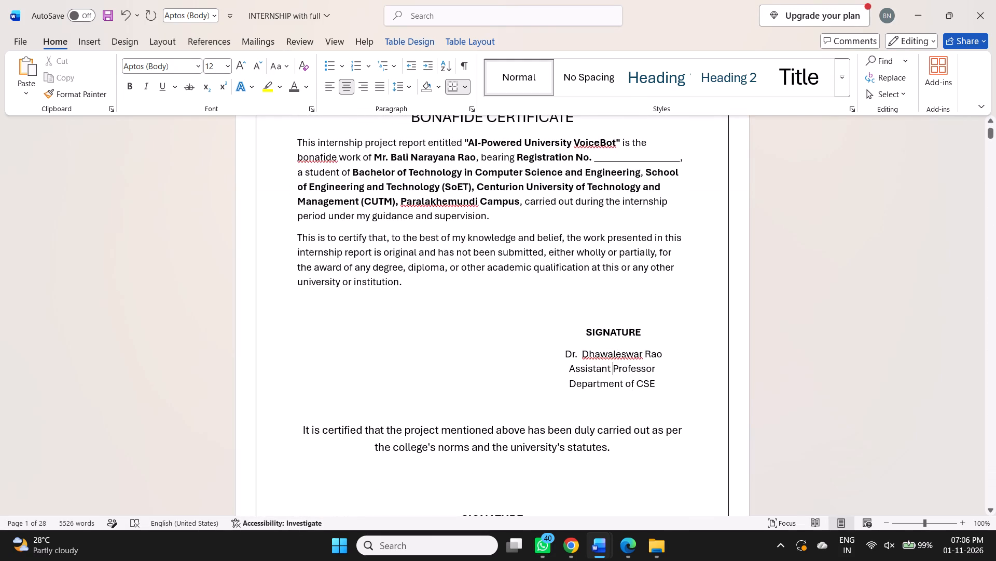
pyautogui.press('Left')
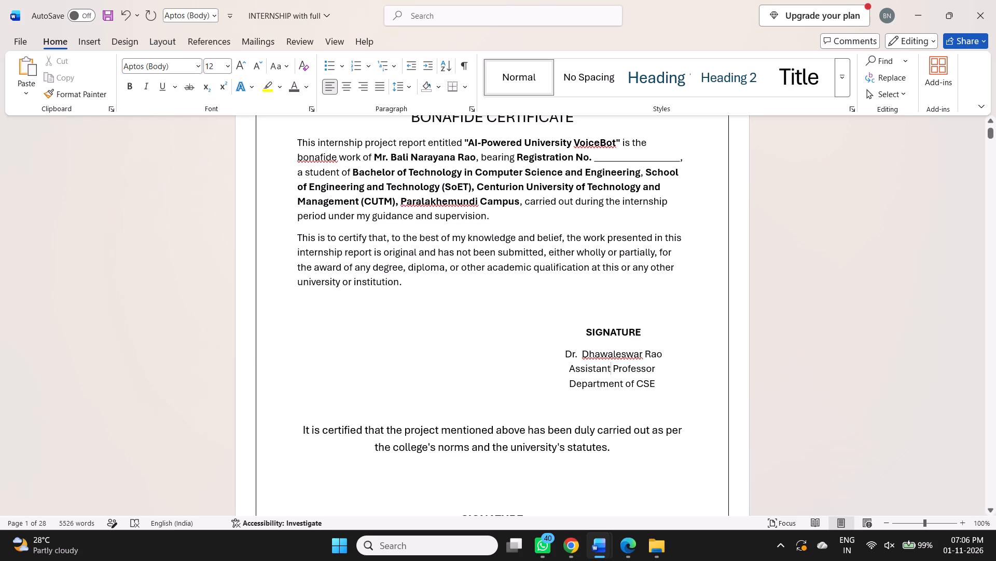
pyautogui.press('BackSpace')
pyautogui.press('BackSpace')
pyautogui.press('BackSpace')
pyautogui.press('BackSpace')
pyautogui.press('BackSpace')
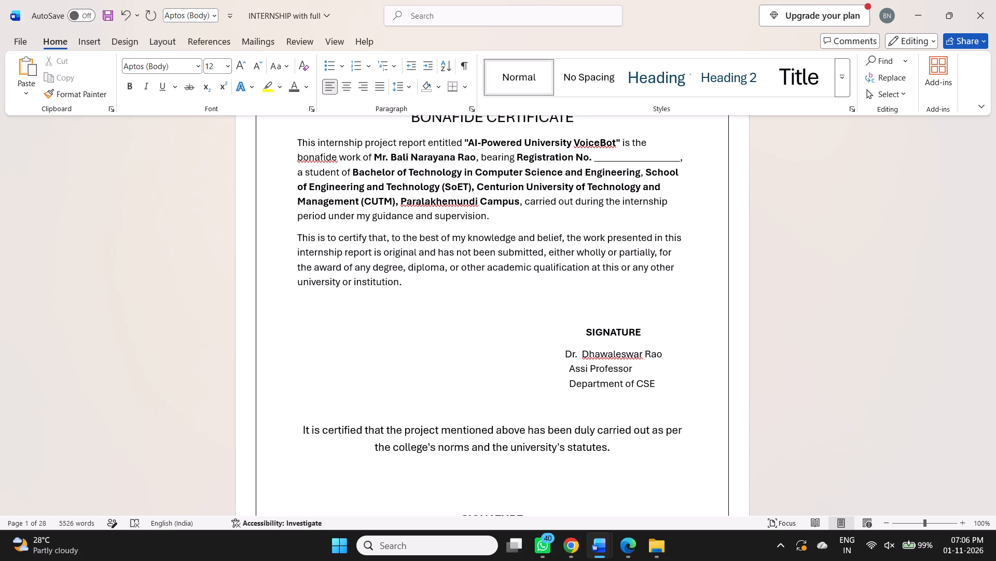
pyautogui.press('o')
pyautogui.write('ciat')
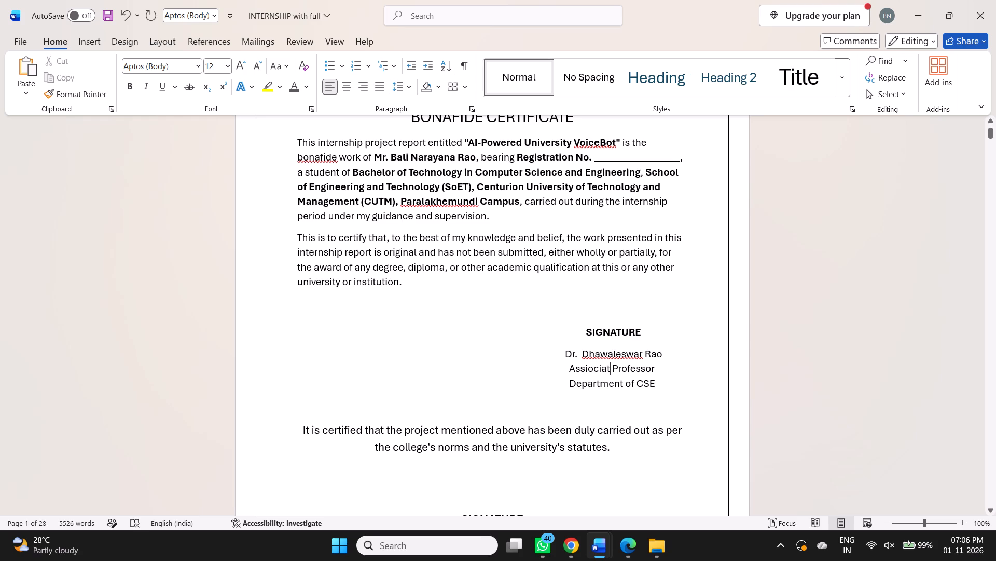
# Check the second signature block and the Declaration page for how the supervisor's designation is written.
pyautogui.scroll(-2, 630, 425)
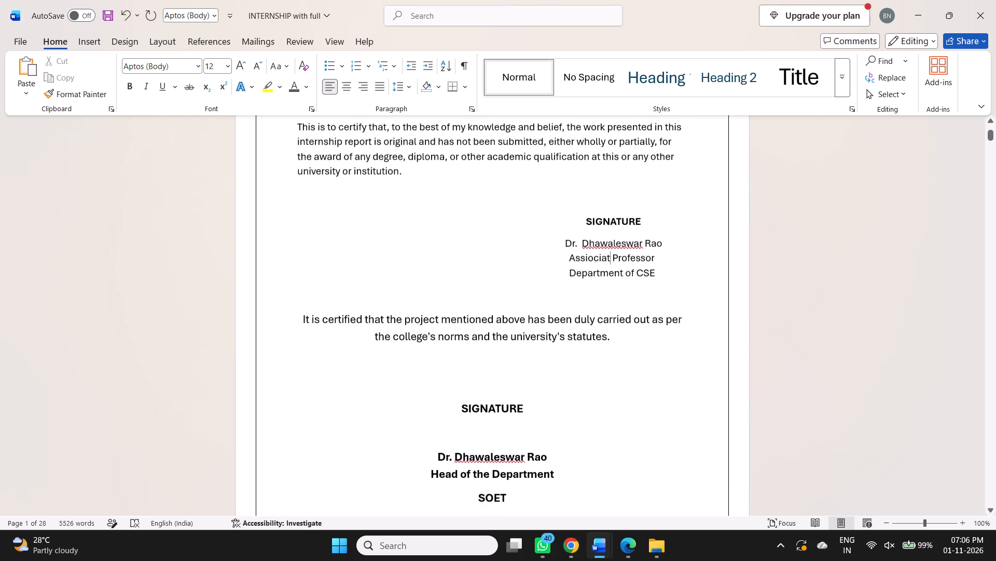
pyautogui.scroll(-2, 630, 425)
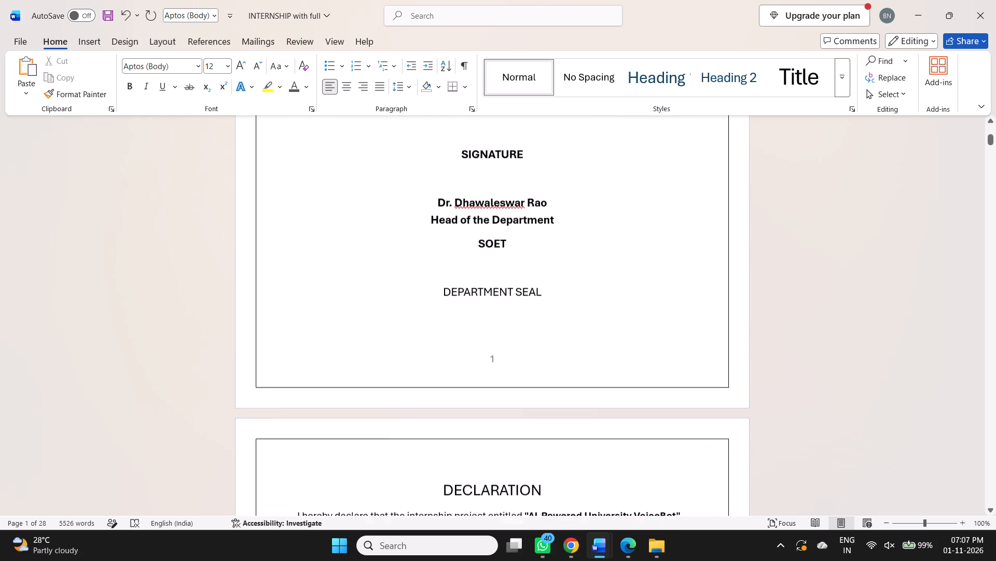
pyautogui.scroll(-2, 630, 425)
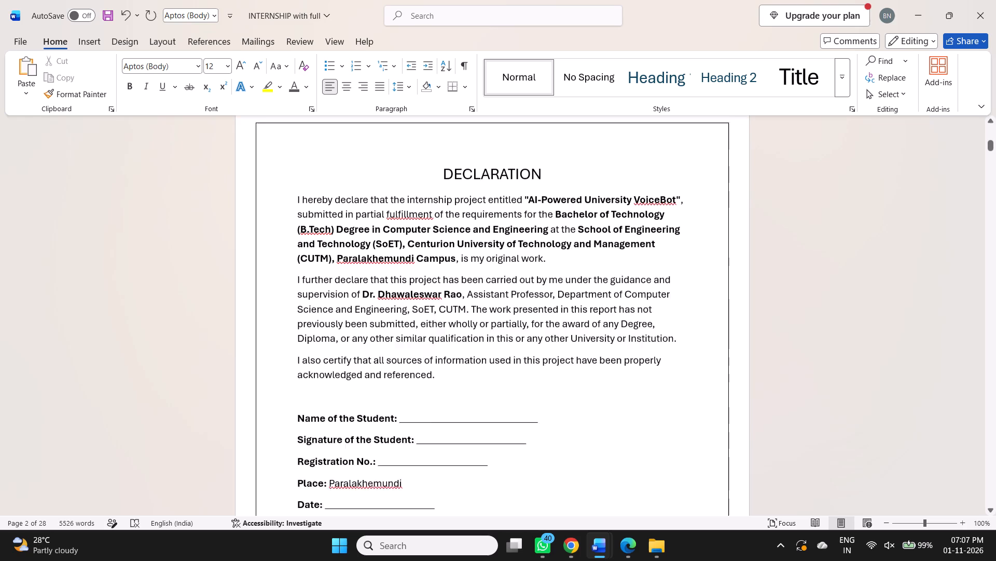
pyautogui.scroll(-1, 630, 425)
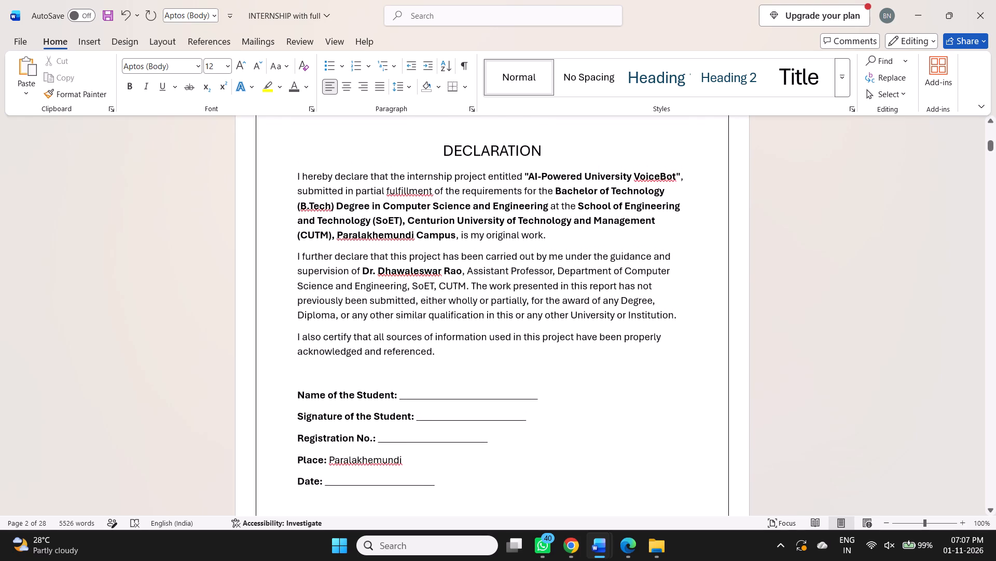
pyautogui.scroll(-1, 630, 425)
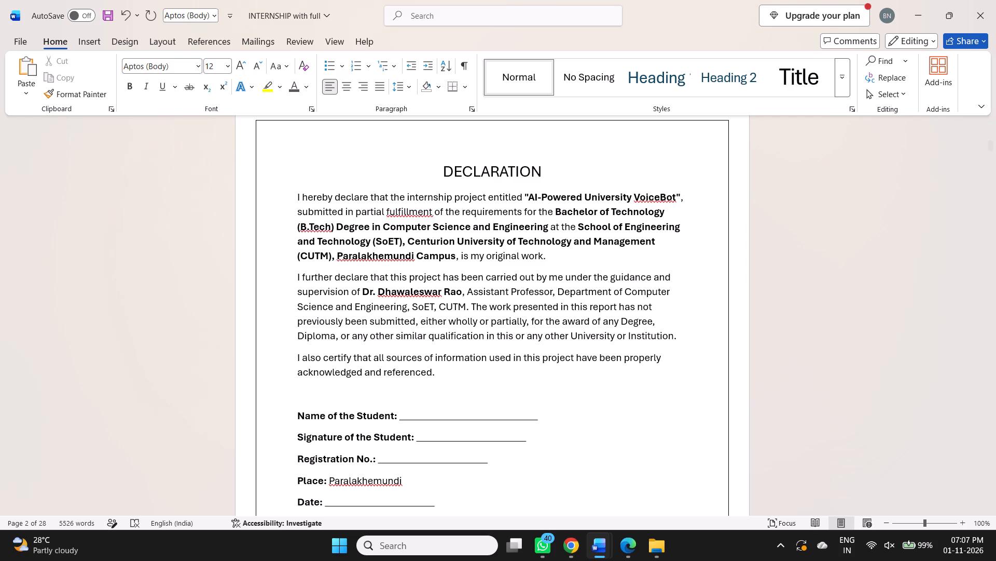
# Correct the spelling of the designation under the first SIGNATURE on the Bonafide Certificate page to "Associate Professor".
pyautogui.scroll(2, 553, 341)
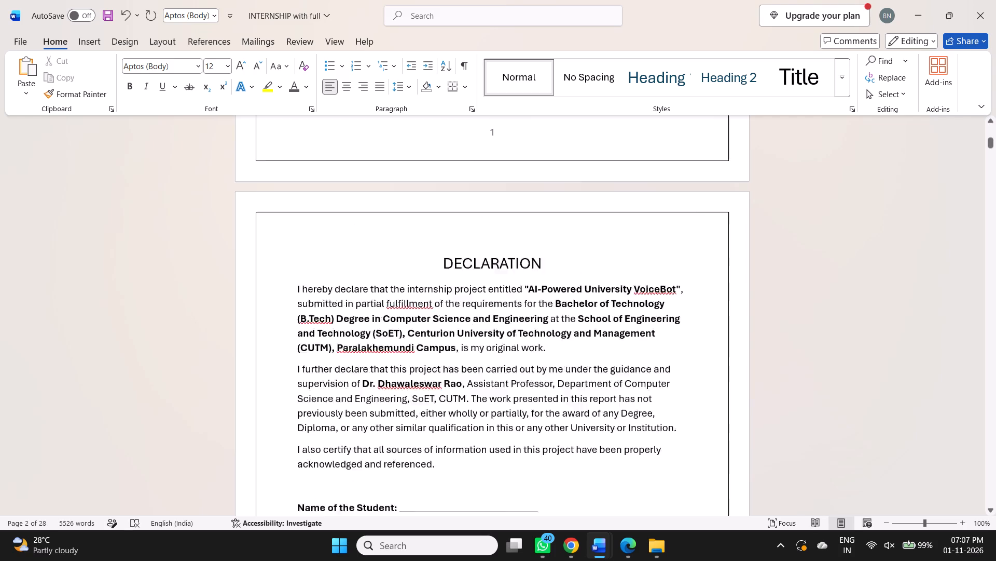
pyautogui.scroll(2, 553, 341)
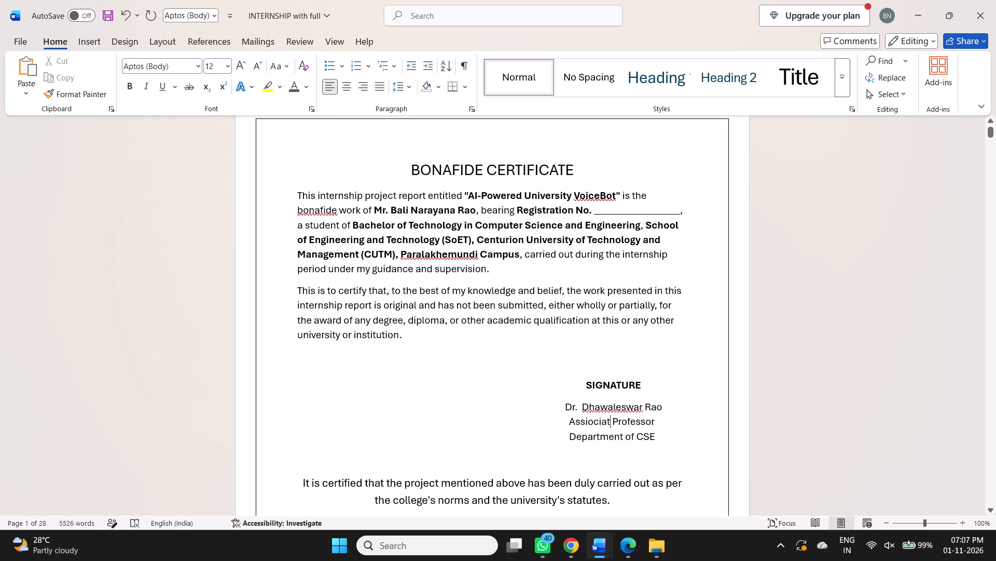
pyautogui.click(588, 423)
pyautogui.press('BackSpace')
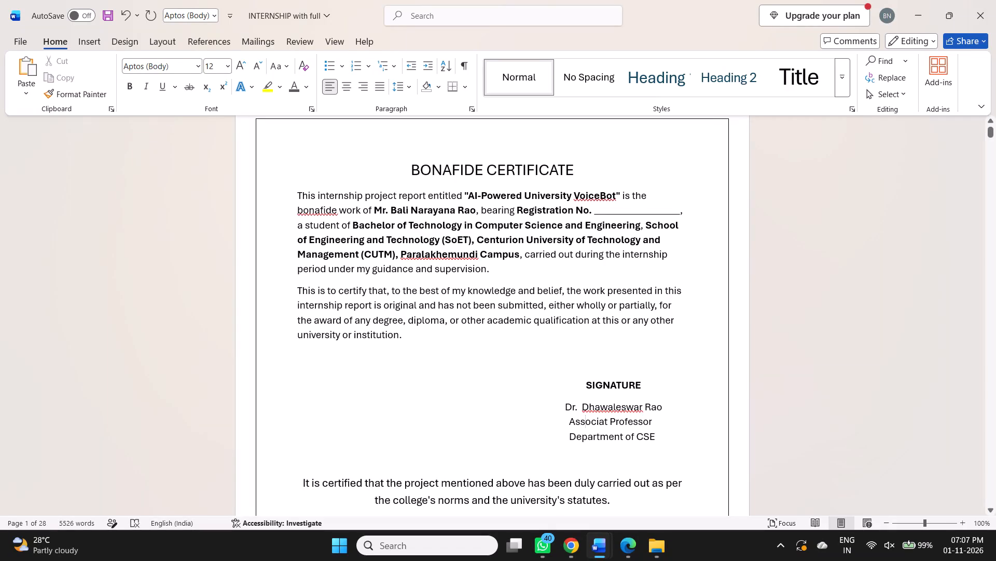
pyautogui.click(607, 423)
pyautogui.press('e')
# Copy "Associate" from the Bonafide Certificate designation and paste it over "Assistant" in the second paragraph of the Declaration.
pyautogui.moveTo(613, 422); pyautogui.dragTo(571, 425)
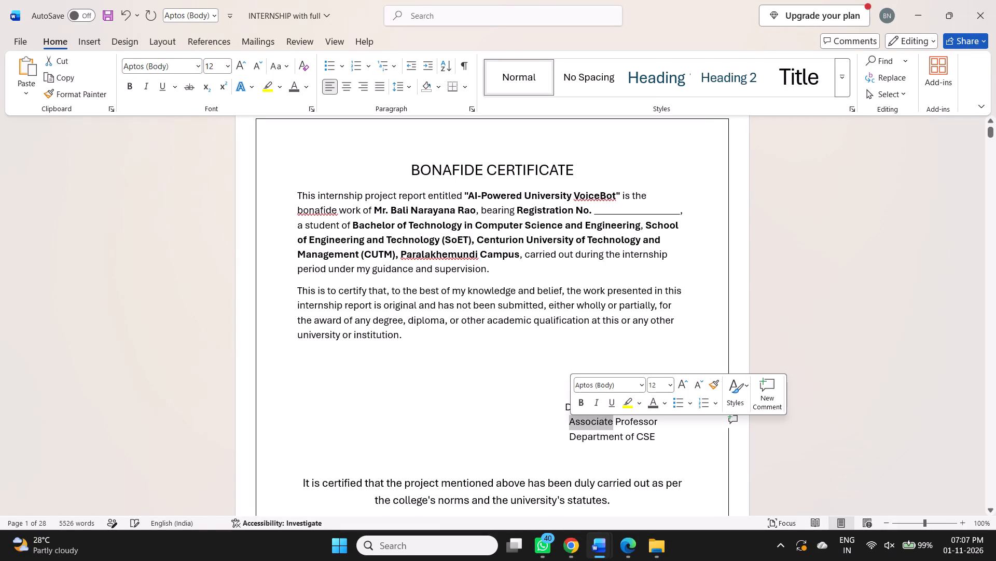
pyautogui.hotkey('ctrl', 'c')
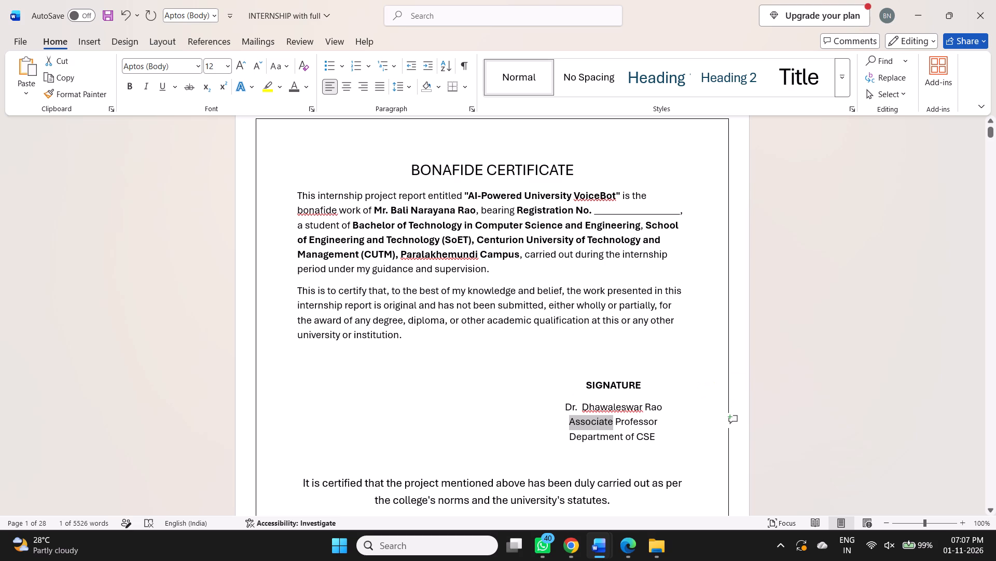
pyautogui.scroll(-2, 518, 431)
pyautogui.scroll(3, 518, 431)
pyautogui.scroll(-2, 518, 431)
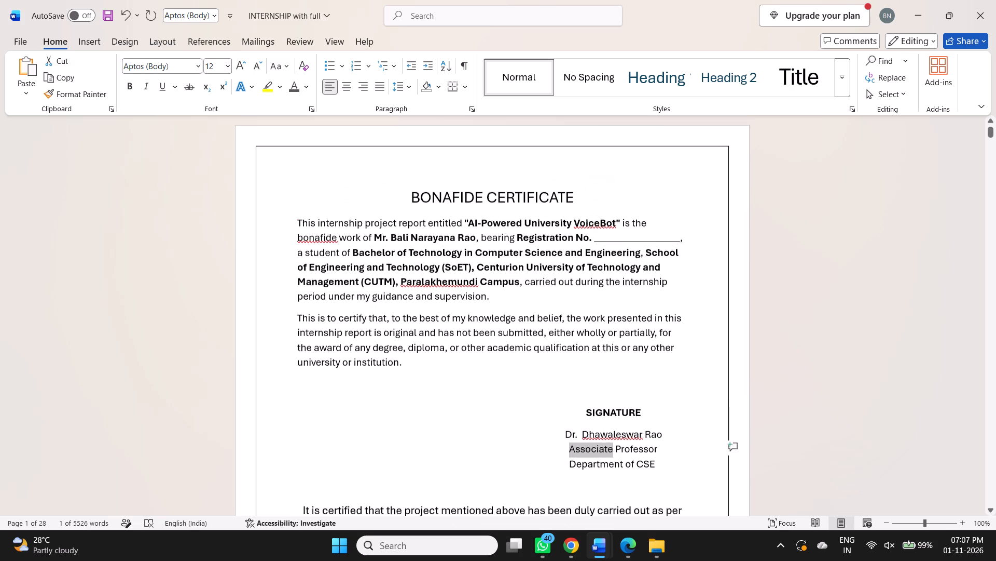
pyautogui.scroll(-2, 518, 431)
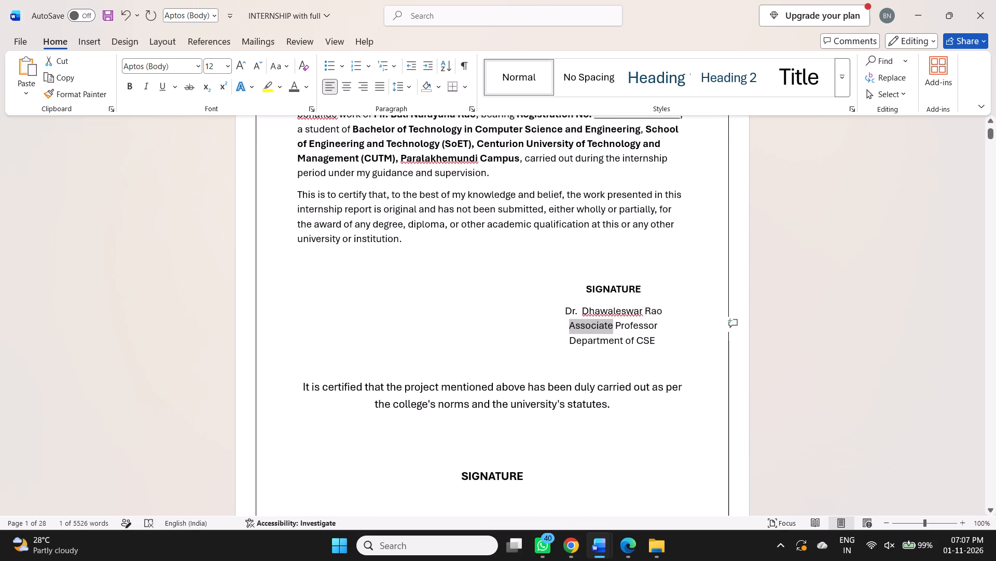
pyautogui.scroll(-1, 518, 431)
pyautogui.scroll(4, 518, 431)
pyautogui.scroll(-2, 518, 431)
pyautogui.scroll(2, 518, 431)
pyautogui.scroll(-7, 518, 431)
pyautogui.scroll(1, 518, 431)
pyautogui.scroll(-1, 518, 431)
pyautogui.scroll(1, 518, 431)
pyautogui.scroll(-2, 518, 431)
pyautogui.scroll(2, 518, 431)
pyautogui.scroll(-2, 518, 431)
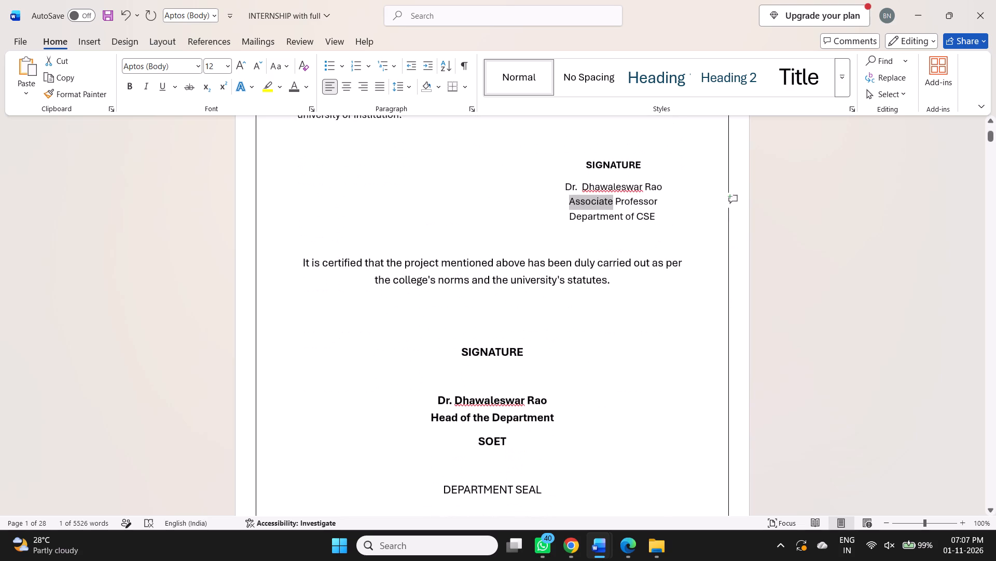
pyautogui.scroll(-3, 518, 431)
pyautogui.scroll(1, 518, 431)
pyautogui.scroll(-3, 518, 431)
pyautogui.scroll(1, 518, 431)
pyautogui.scroll(-9, 518, 431)
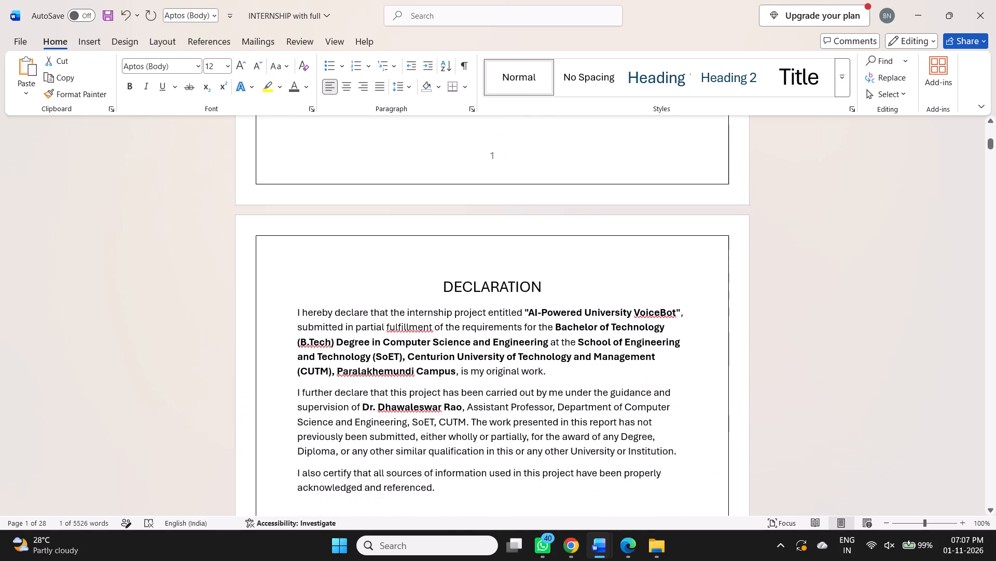
pyautogui.scroll(-1, 518, 431)
pyautogui.scroll(1, 518, 431)
pyautogui.scroll(-3, 518, 431)
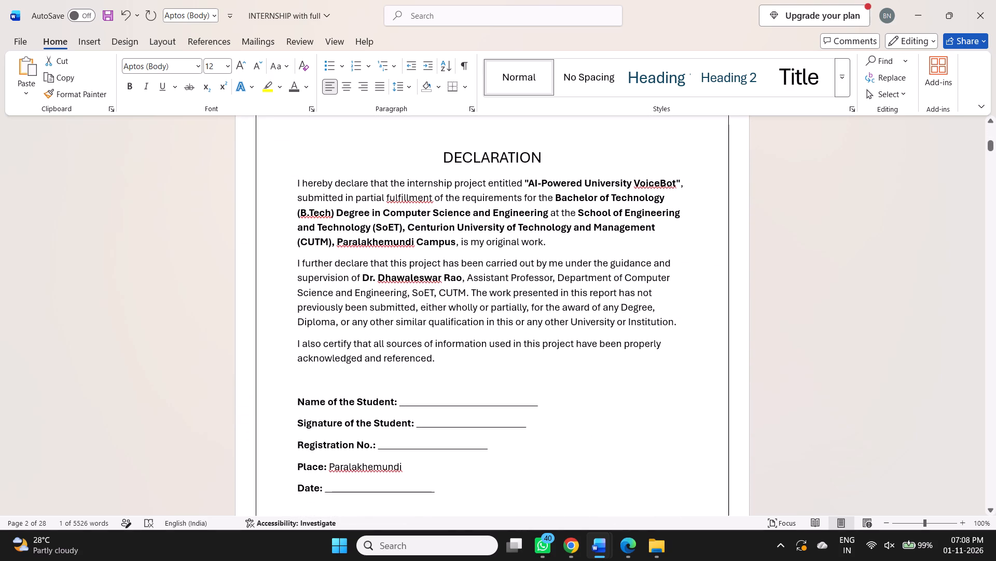
pyautogui.moveTo(508, 277); pyautogui.dragTo(483, 278)
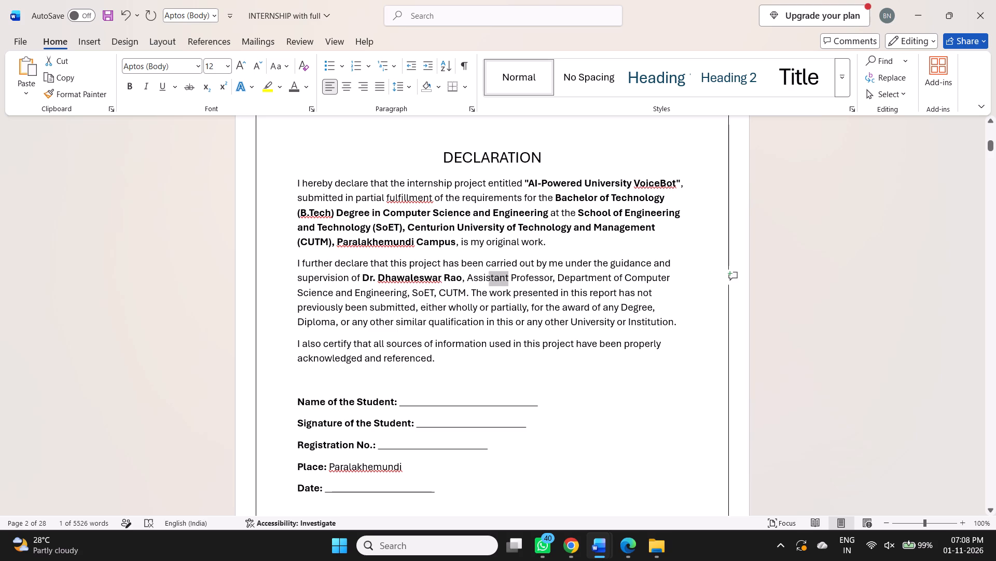
pyautogui.moveTo(483, 278); pyautogui.dragTo(468, 279)
pyautogui.hotkey('ctrl', 'v')
# Replace "Assistant" with the copied word "Associate" in the supervisor's designation in the first Acknowledgement paragraph.
pyautogui.scroll(-4, 474, 295)
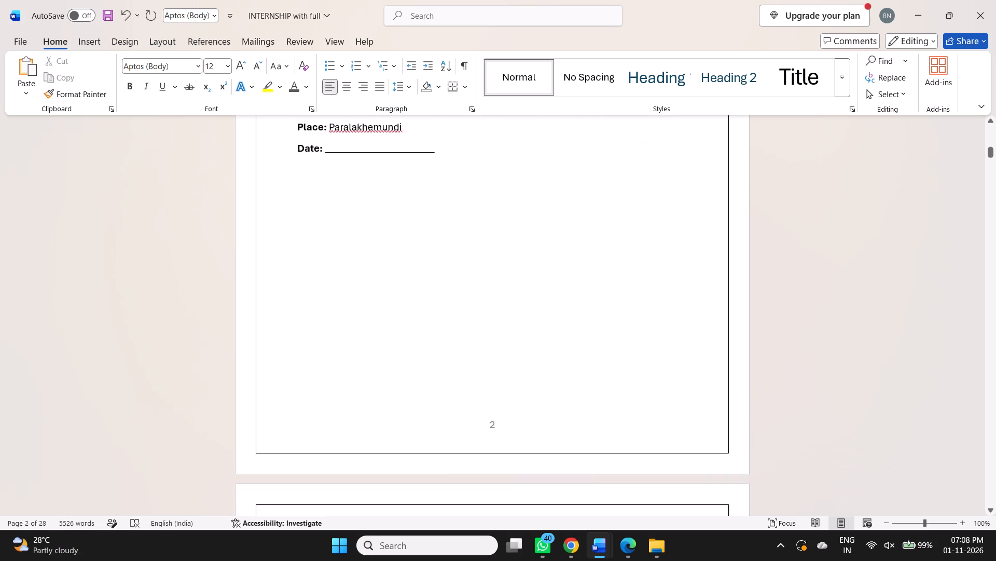
pyautogui.scroll(-2, 474, 295)
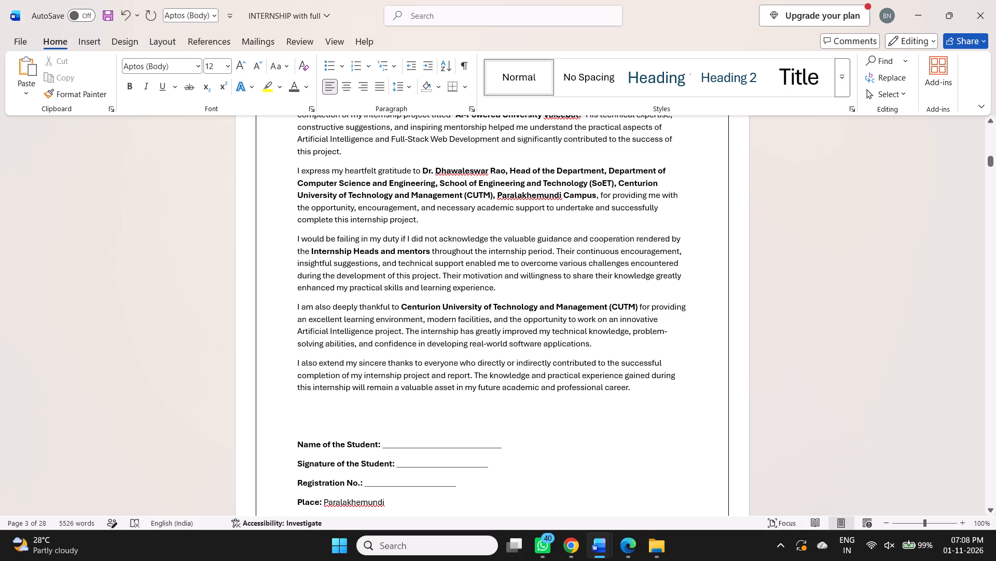
pyautogui.scroll(2, 533, 206)
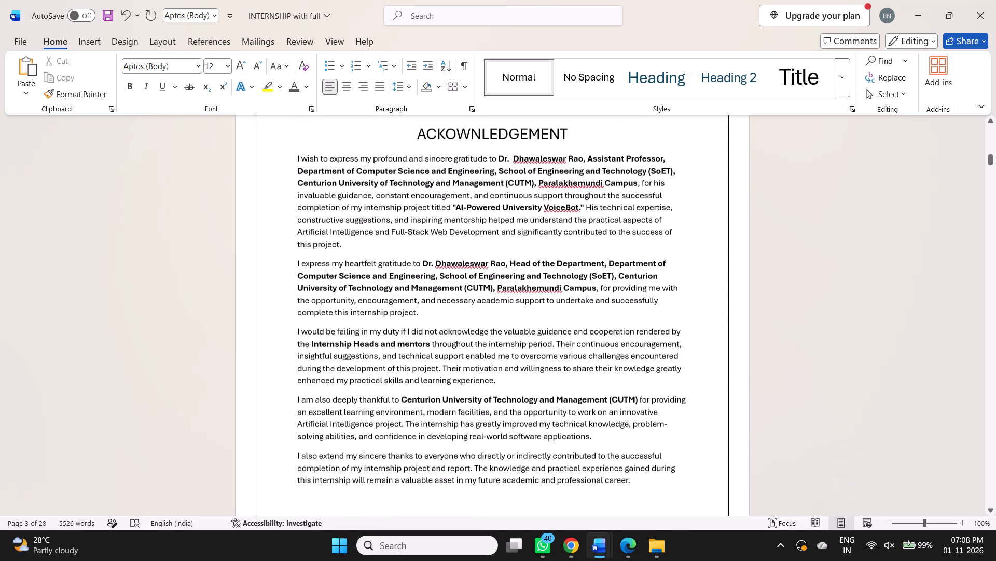
pyautogui.scroll(1, 546, 198)
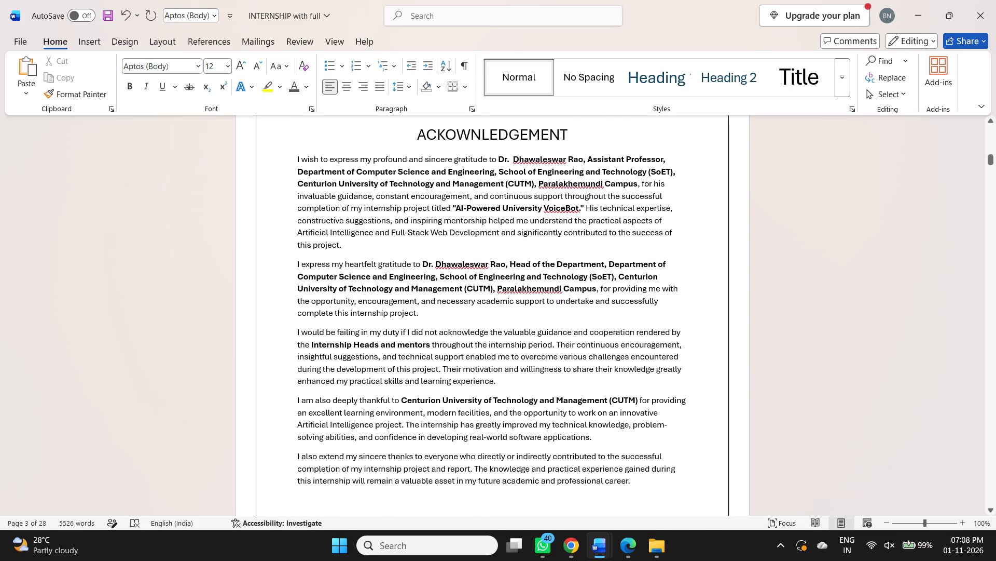
pyautogui.moveTo(624, 160); pyautogui.dragTo(590, 161)
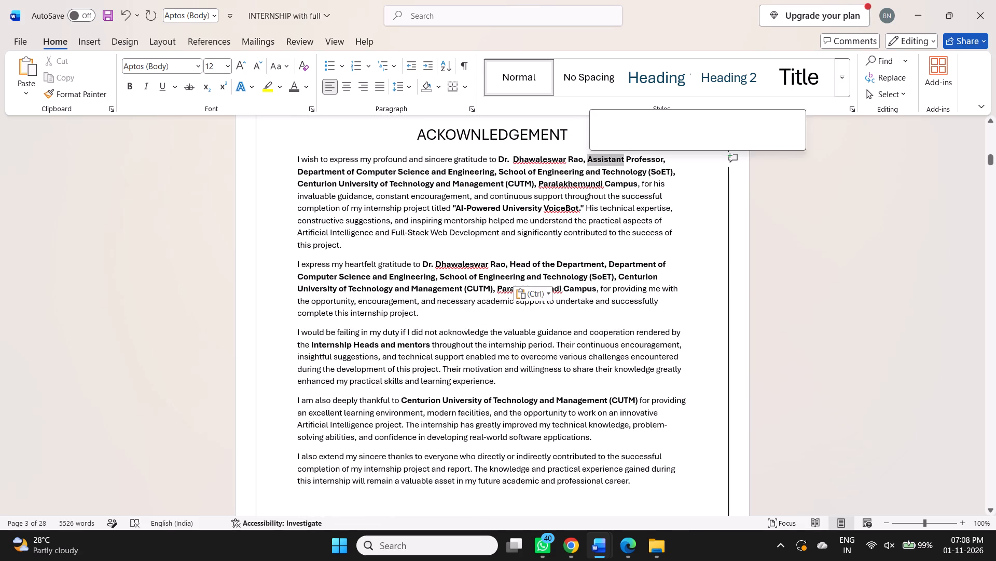
pyautogui.hotkey('ctrl', 'v')
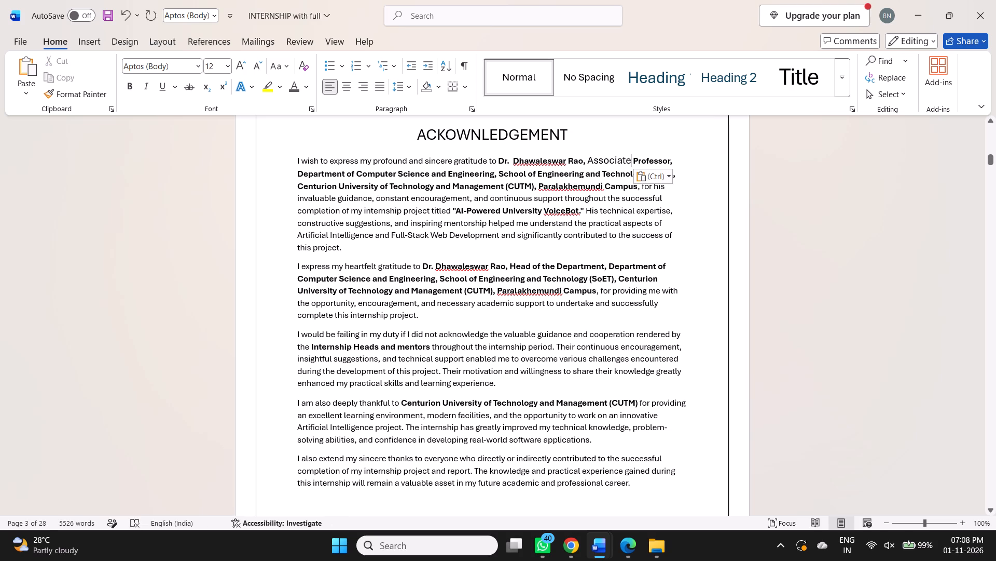
# Format the pasted word "Associate" in the first Acknowledgement paragraph as 10 pt bold to match the neighbouring text.
pyautogui.moveTo(670, 162); pyautogui.dragTo(656, 162)
pyautogui.moveTo(656, 162); pyautogui.dragTo(634, 162)
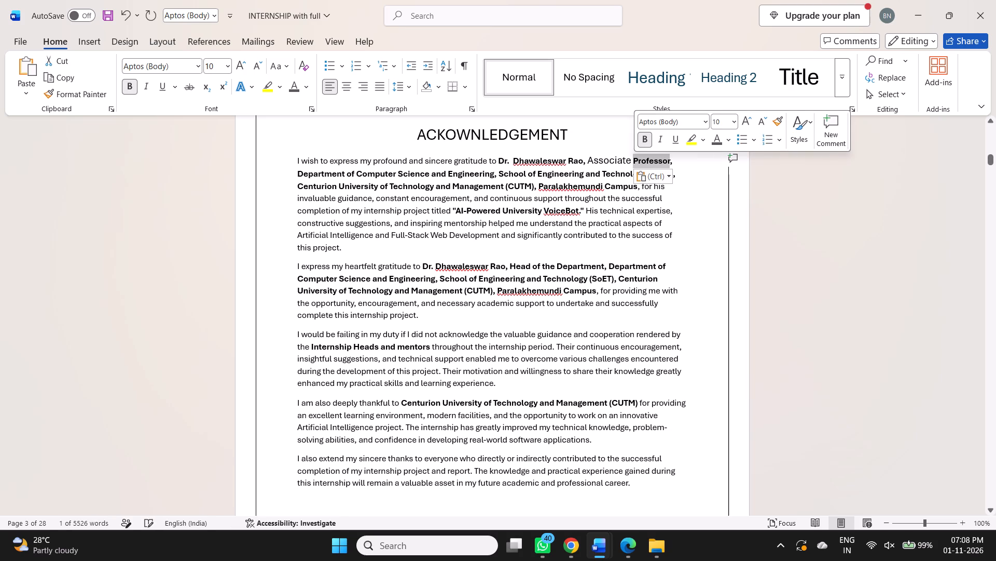
pyautogui.click(681, 165)
pyautogui.moveTo(630, 160); pyautogui.dragTo(596, 160)
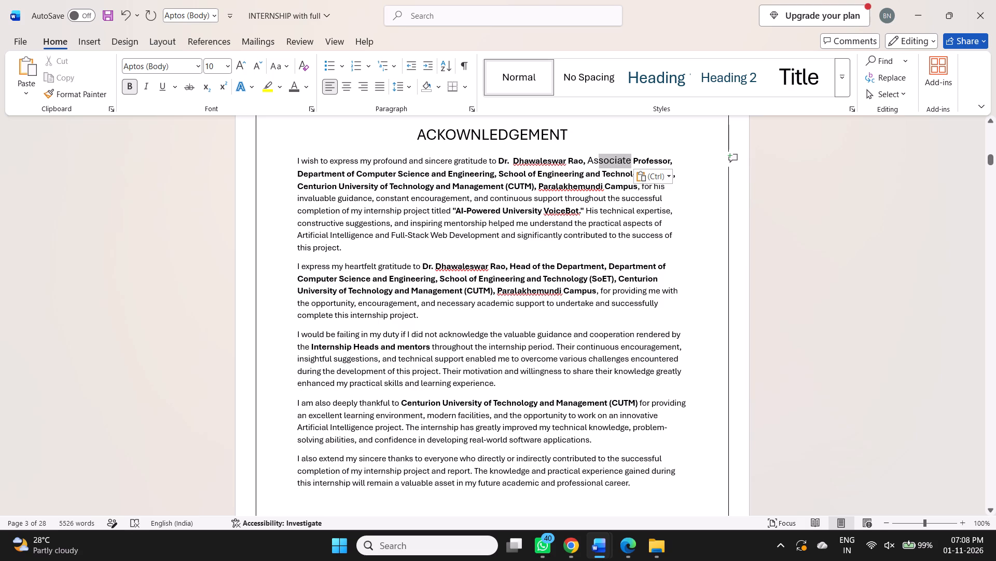
pyautogui.moveTo(596, 160); pyautogui.dragTo(590, 162)
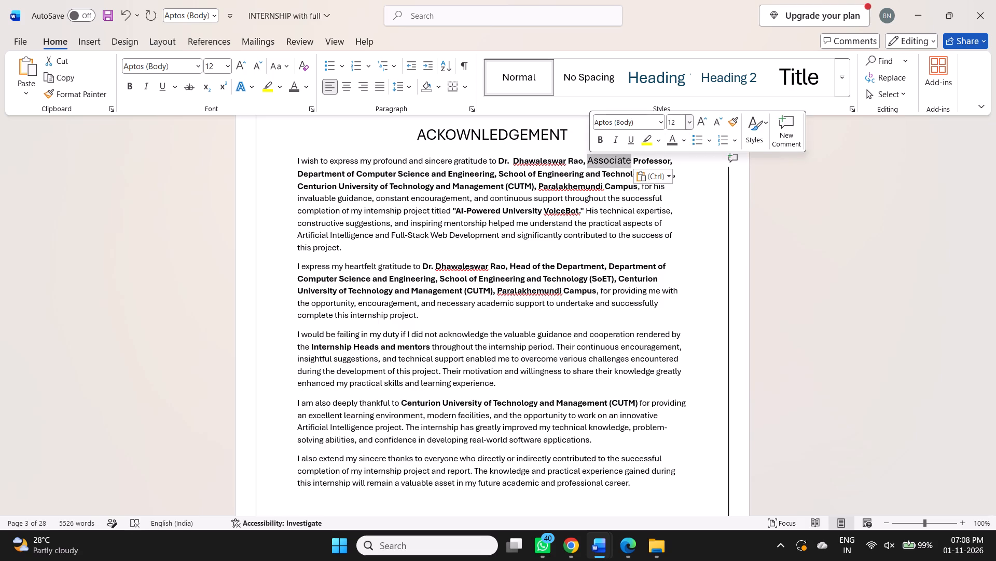
pyautogui.click(715, 123)
pyautogui.click(715, 123)
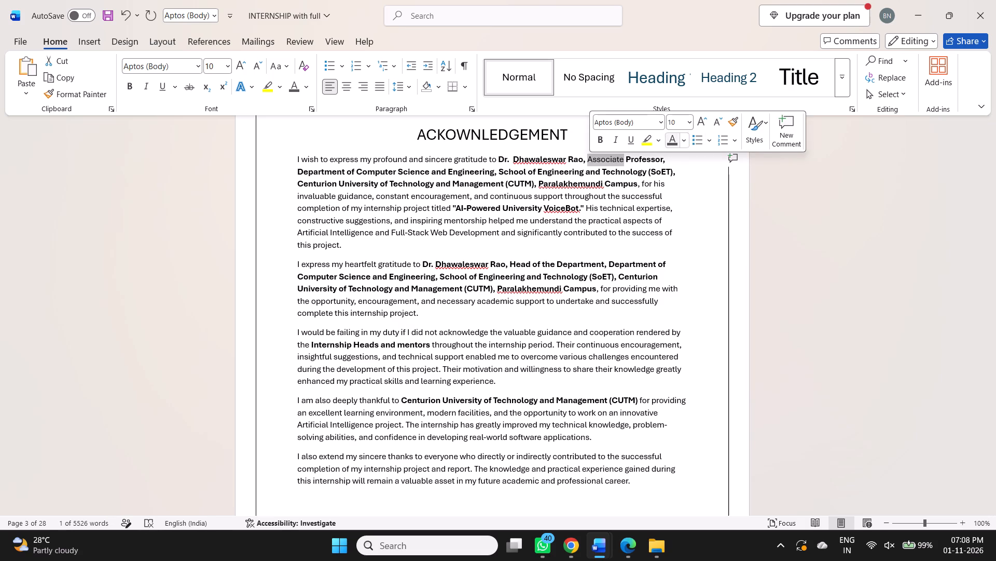
pyautogui.click(602, 136)
pyautogui.click(681, 189)
# Review the front pages from the Acknowledgement through the Table of Contents and Abstract, and back toward the Declaration.
pyautogui.scroll(-1, 547, 256)
pyautogui.scroll(1, 543, 257)
pyautogui.scroll(-3, 542, 258)
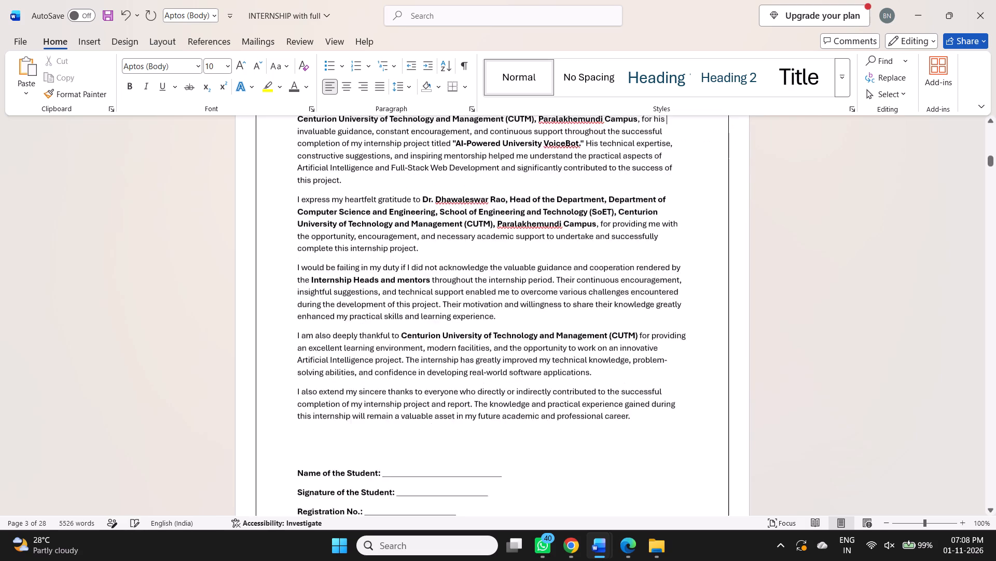
pyautogui.scroll(-4, 533, 262)
pyautogui.scroll(1, 533, 263)
pyautogui.scroll(2, 485, 294)
pyautogui.scroll(-4, 485, 294)
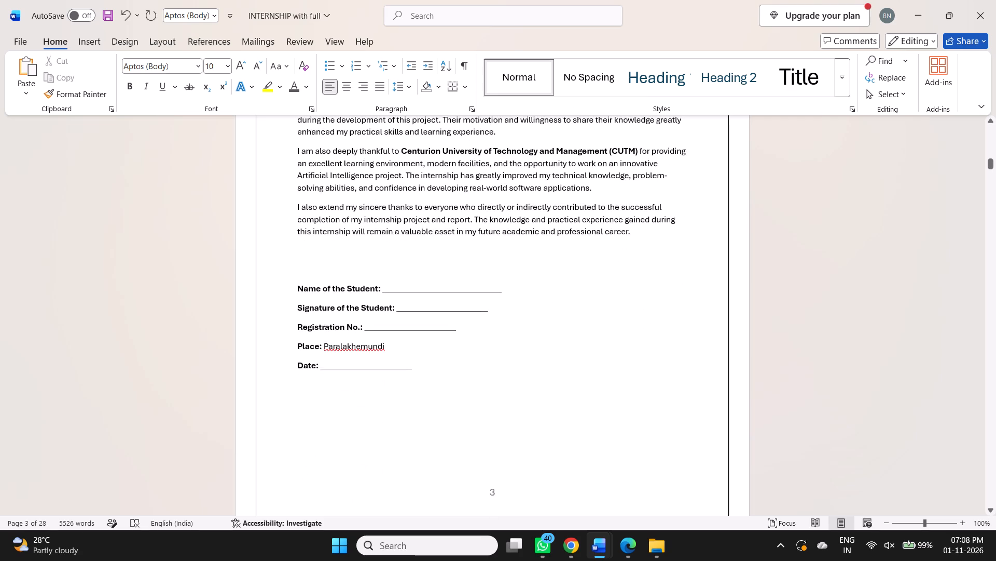
pyautogui.scroll(-6, 439, 297)
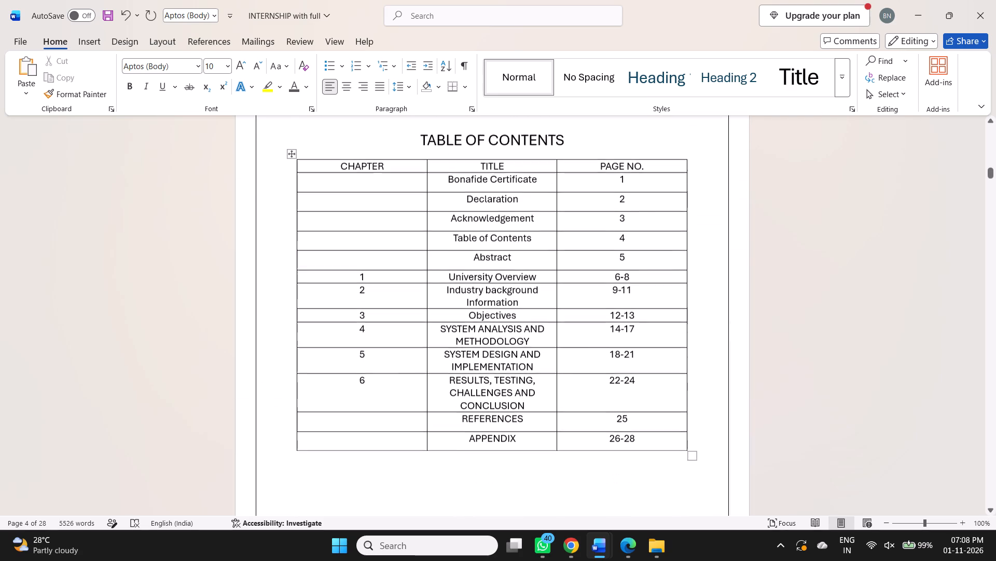
pyautogui.scroll(-5, 438, 292)
pyautogui.scroll(1, 438, 291)
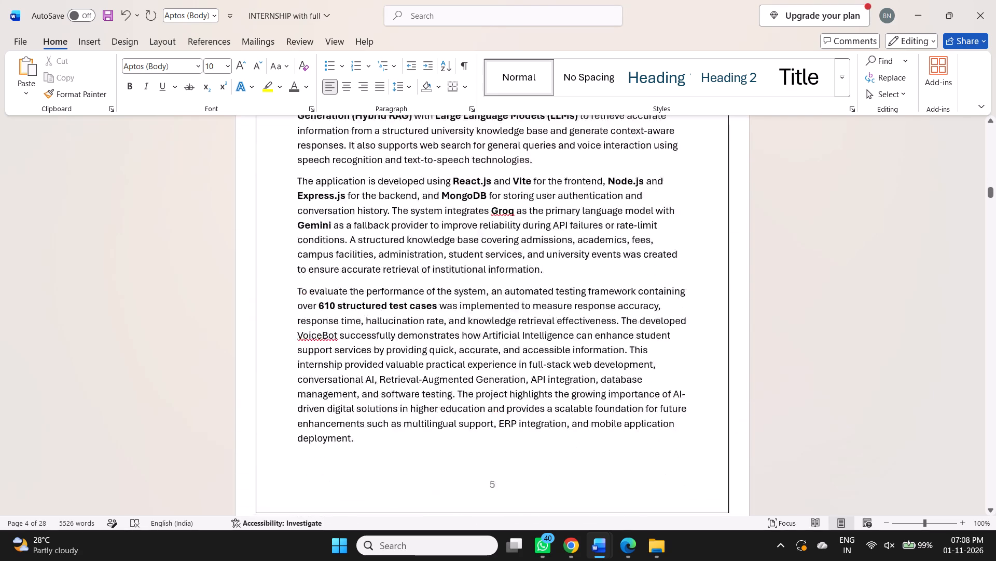
pyautogui.scroll(4, 438, 291)
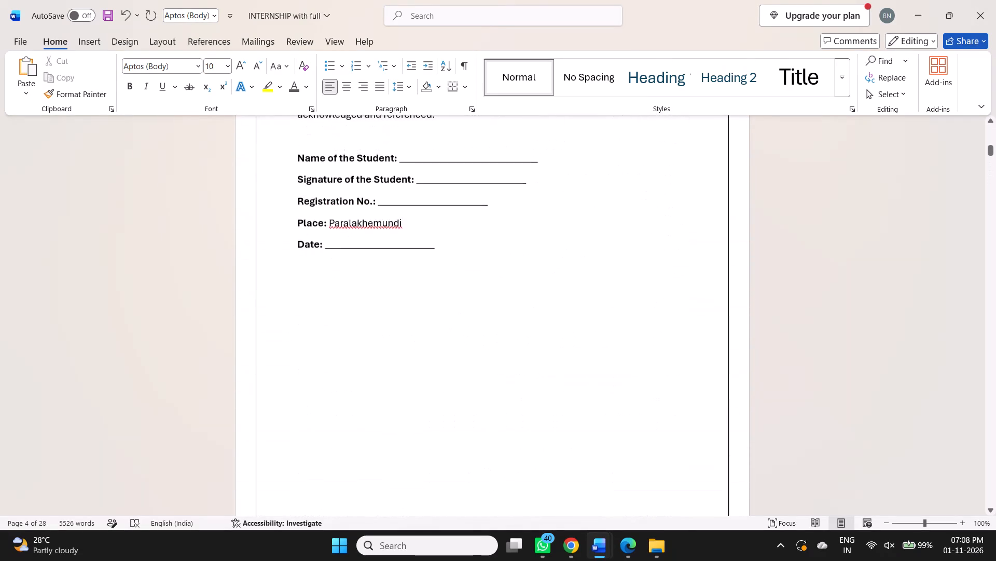
# Review the report from the Bonafide Certificate through the Acknowledgement, Table of Contents and Abstract to the Chapter 1 pages.
pyautogui.scroll(1, 438, 291)
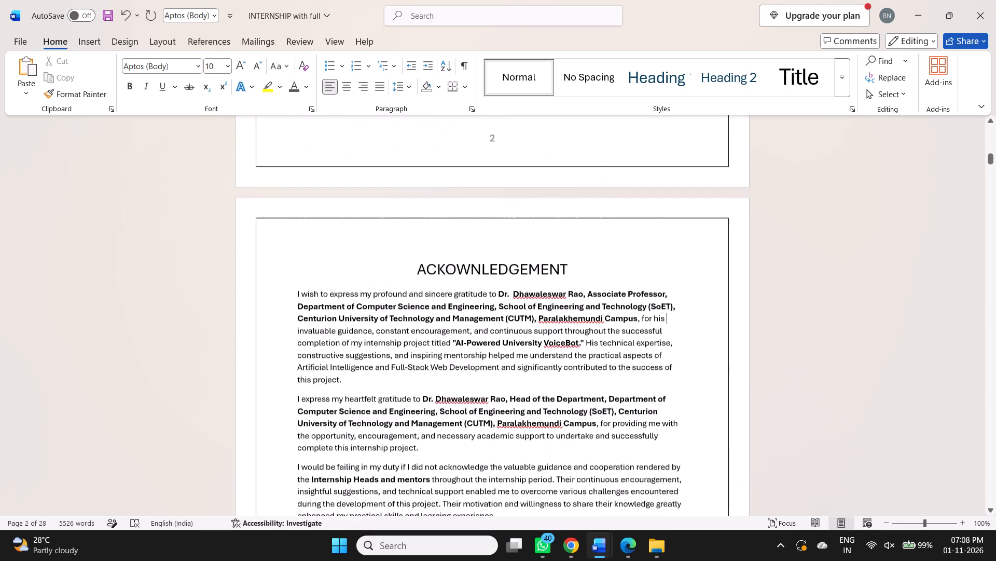
pyautogui.scroll(1, 438, 291)
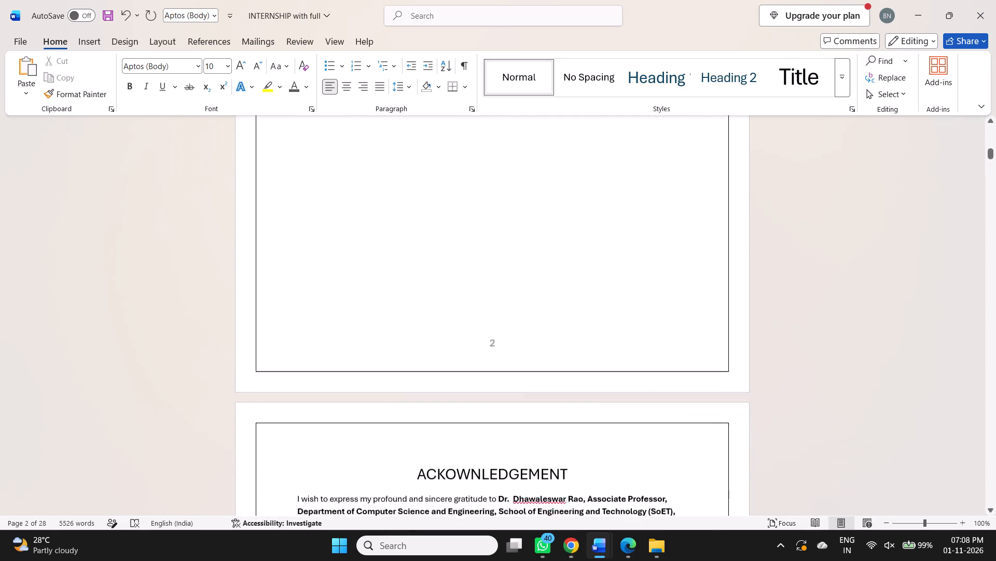
pyautogui.scroll(1, 438, 290)
pyautogui.scroll(-1, 438, 290)
pyautogui.scroll(4, 438, 290)
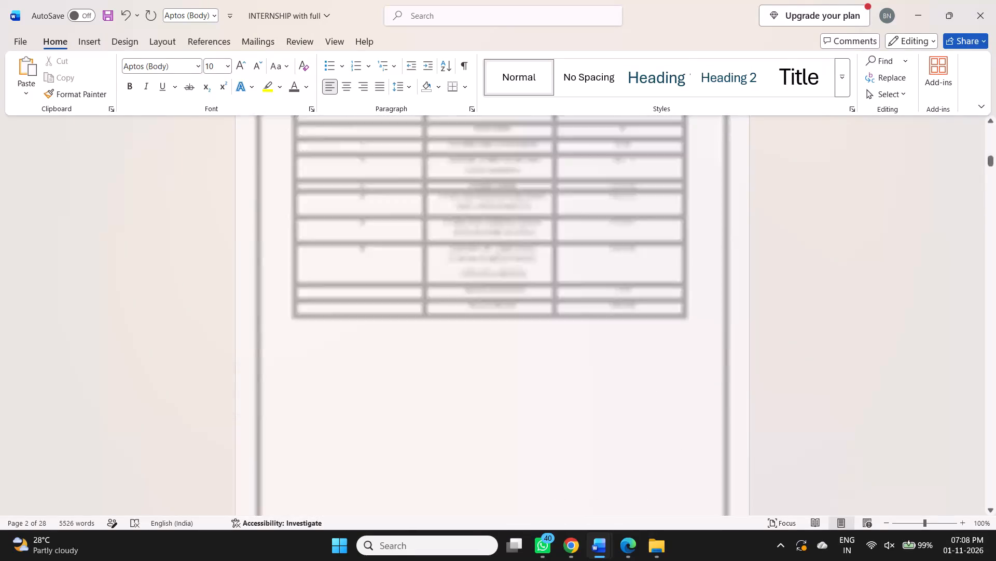
pyautogui.scroll(-2, 437, 290)
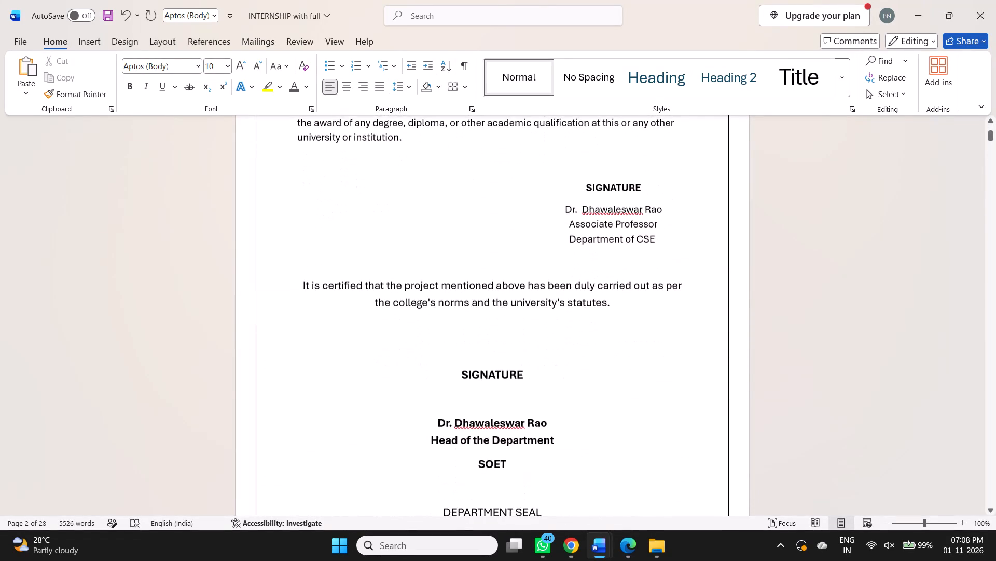
pyautogui.scroll(-5, 437, 290)
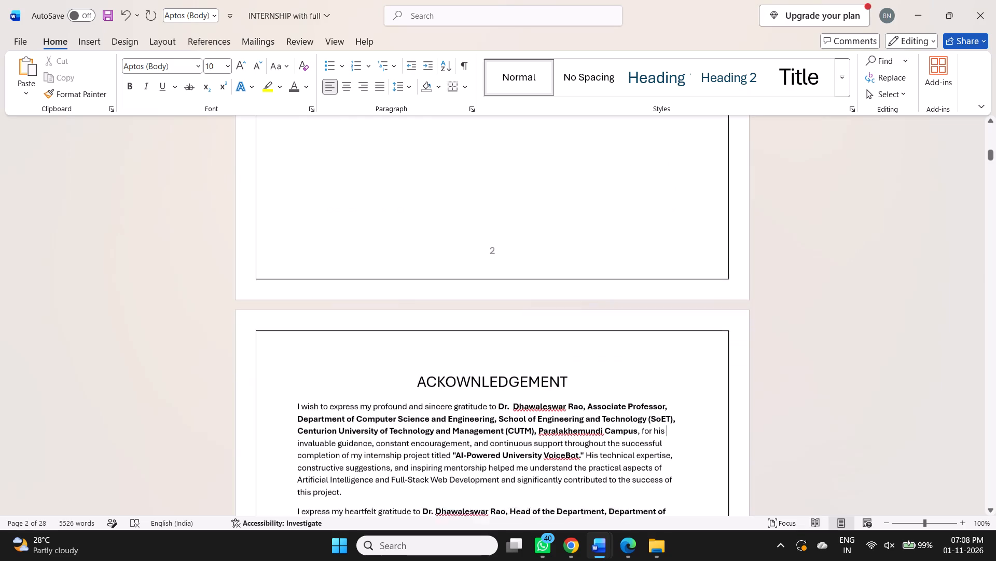
pyautogui.scroll(-7, 433, 289)
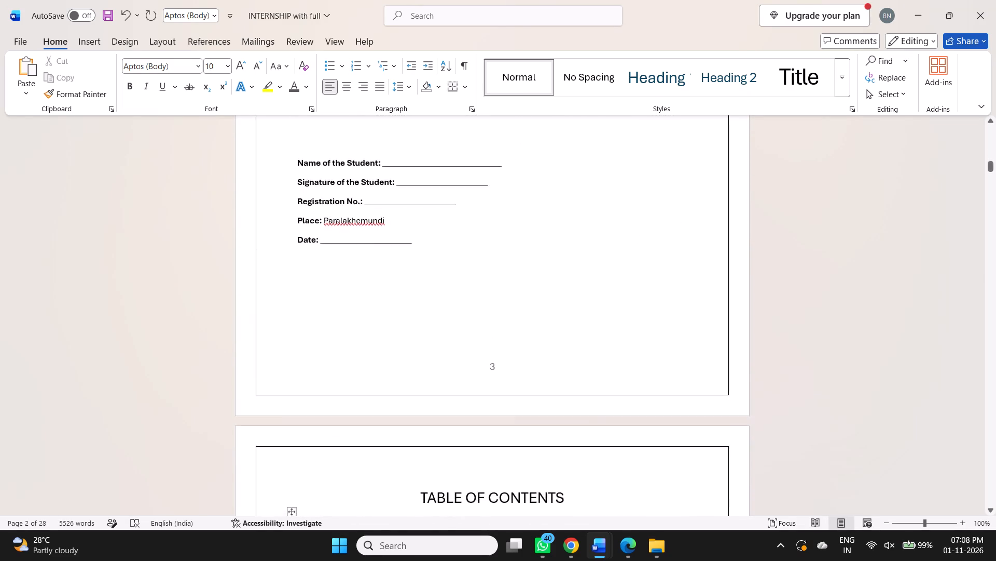
pyautogui.scroll(-10, 432, 285)
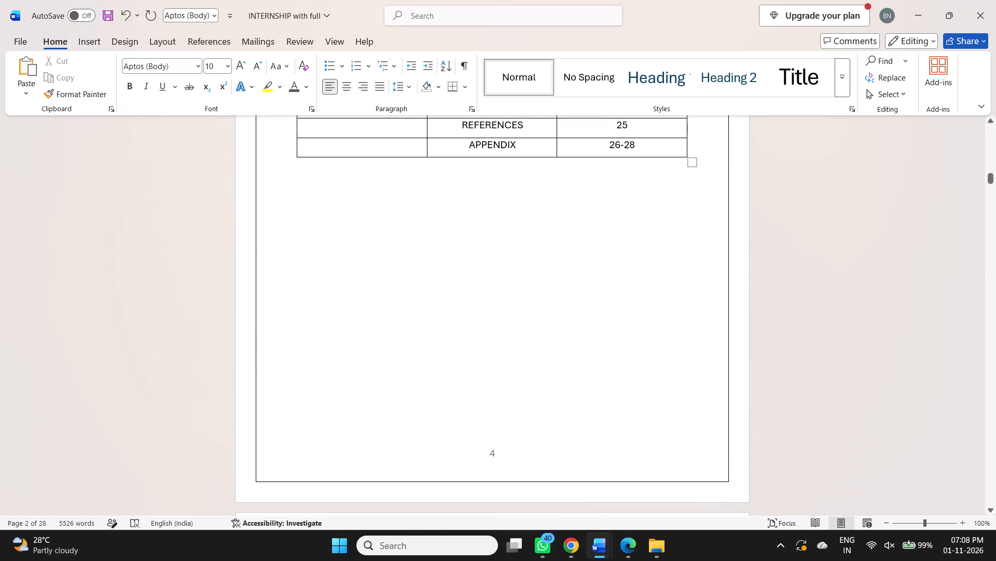
pyautogui.hscroll(-1, 440, 289)
pyautogui.scroll(-6, 440, 289)
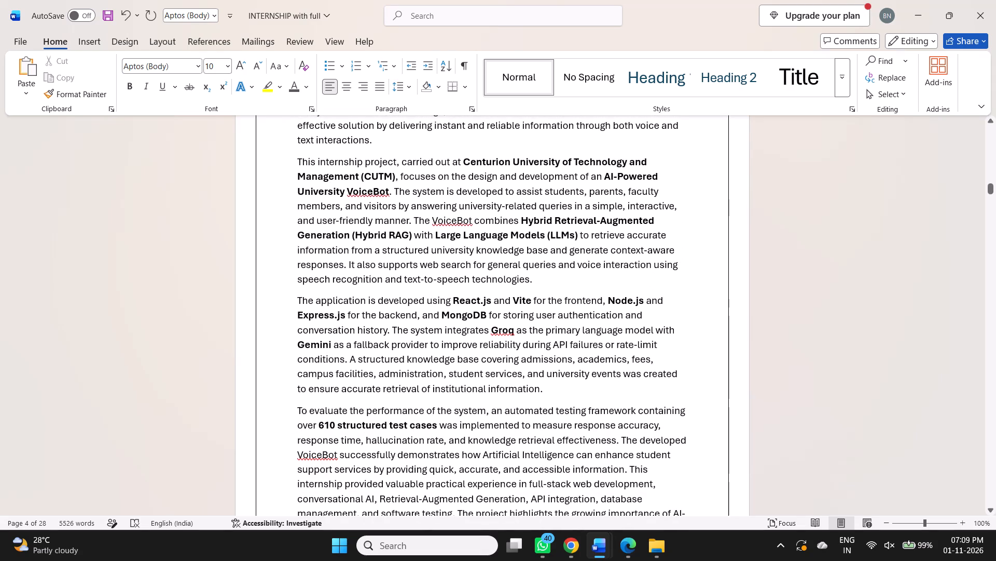
pyautogui.scroll(-4, 440, 289)
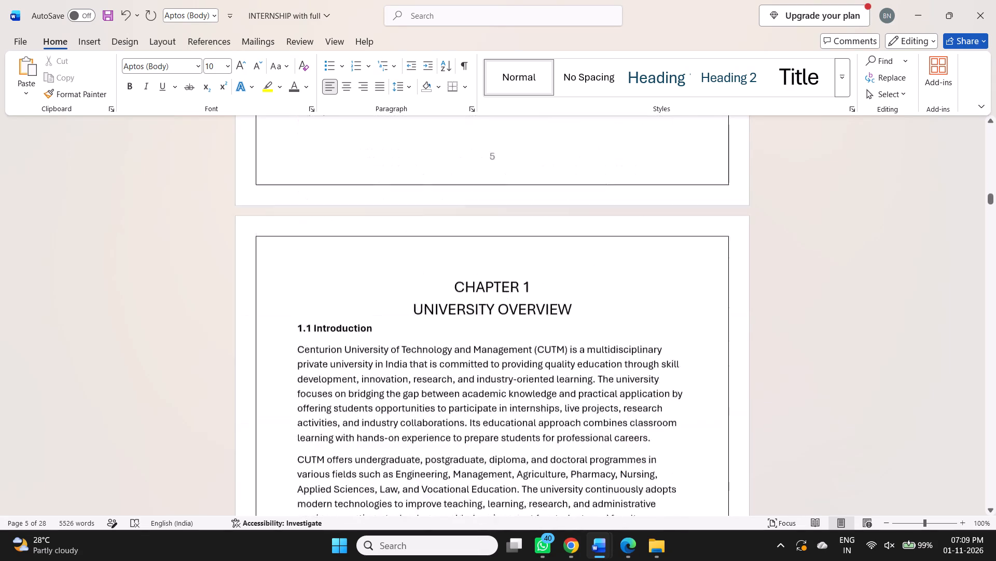
pyautogui.scroll(-3, 440, 289)
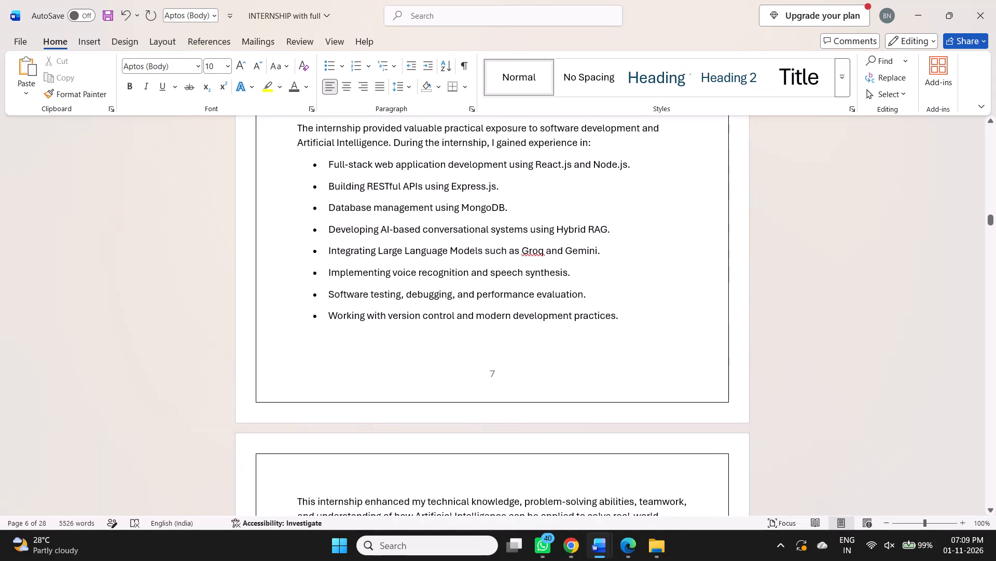
# Enter the student's registration number in the blank after "Registration No." in the Bonafide Certificate's first paragraph.
pyautogui.scroll(4, 527, 319)
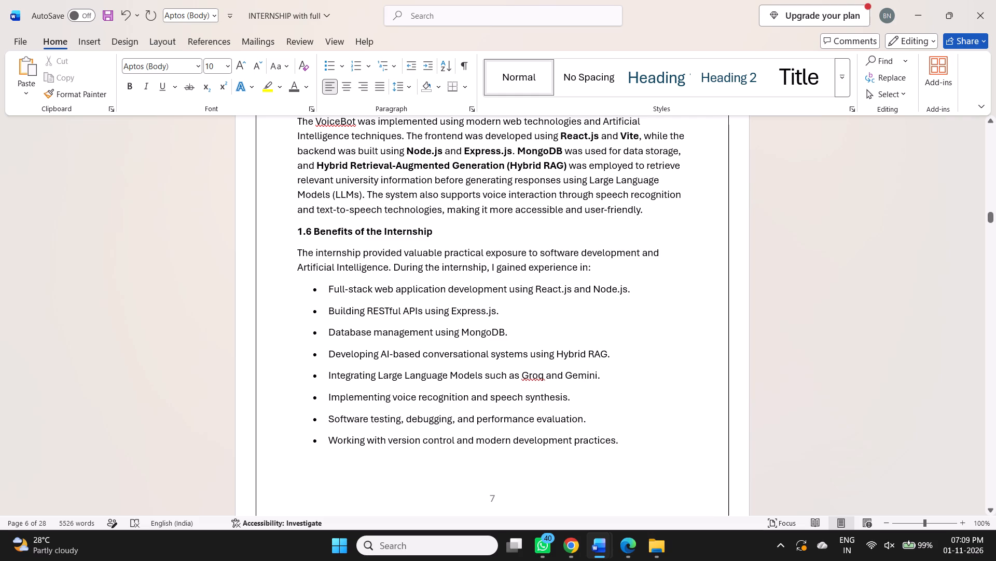
pyautogui.scroll(19, 381, 305)
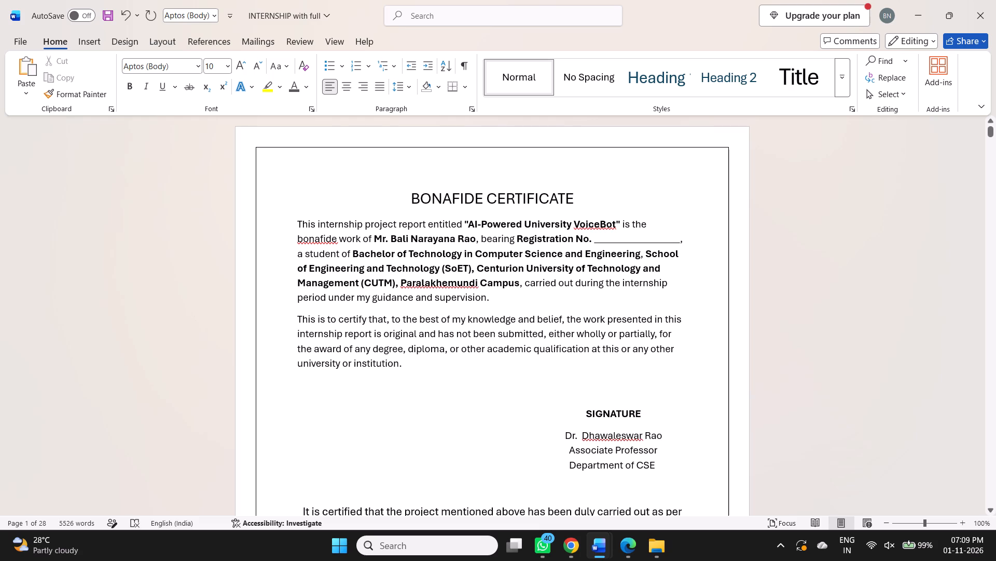
pyautogui.click(605, 237)
pyautogui.press('BackSpace')
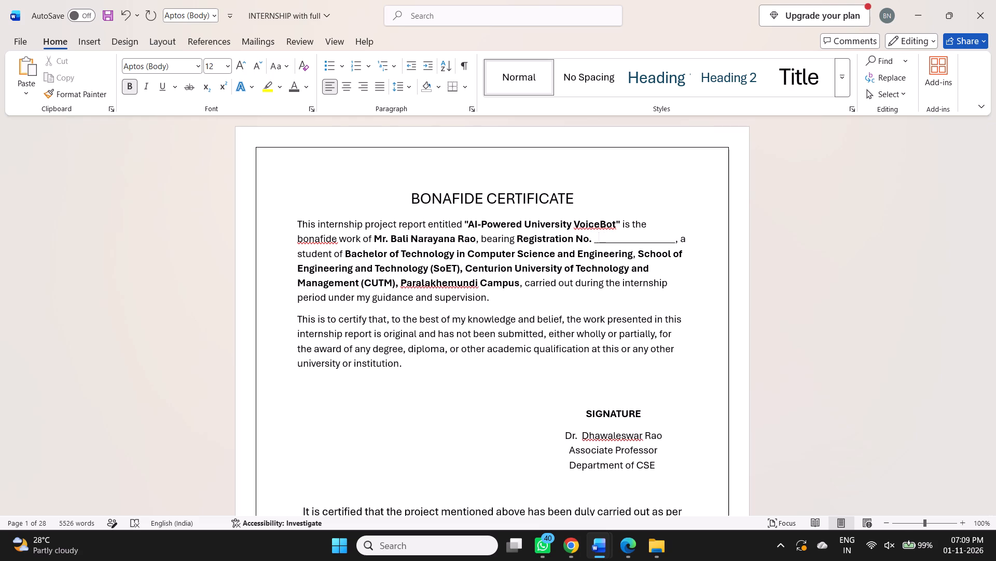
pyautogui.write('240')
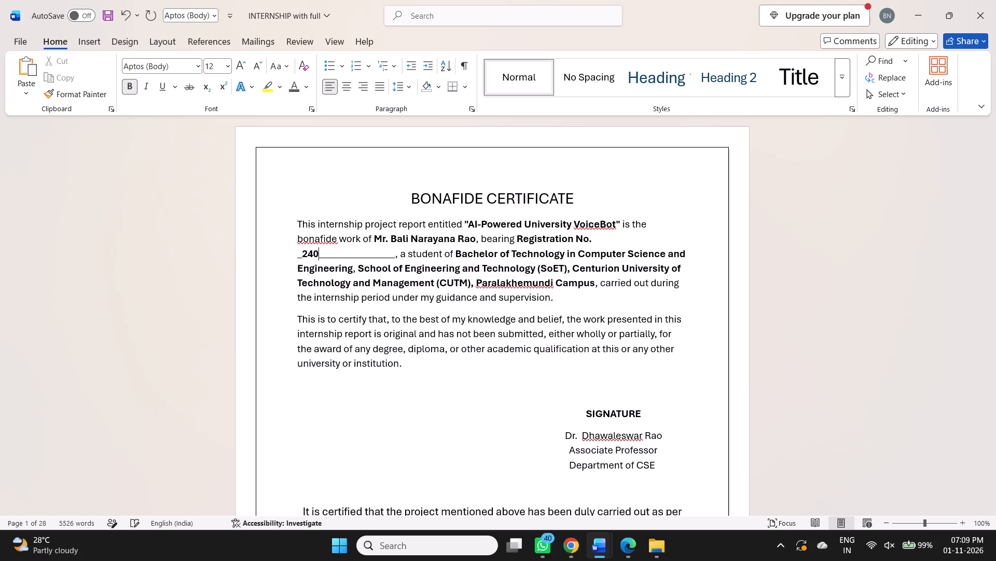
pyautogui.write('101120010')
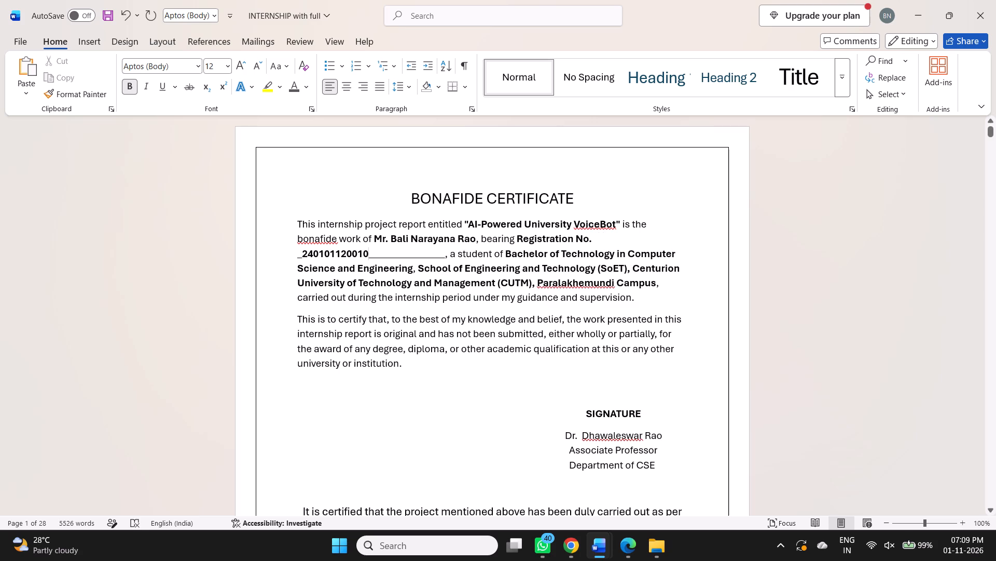
# Delete the leftover blank-line underscores after and before the registration number in the Bonafide Certificate.
pyautogui.click(446, 257)
pyautogui.press('BackSpace')
pyautogui.press('BackSpace')
pyautogui.press('BackSpace')
pyautogui.press('BackSpace')
pyautogui.press('BackSpace')
pyautogui.press('BackSpace')
pyautogui.press('BackSpace')
pyautogui.press('BackSpace')
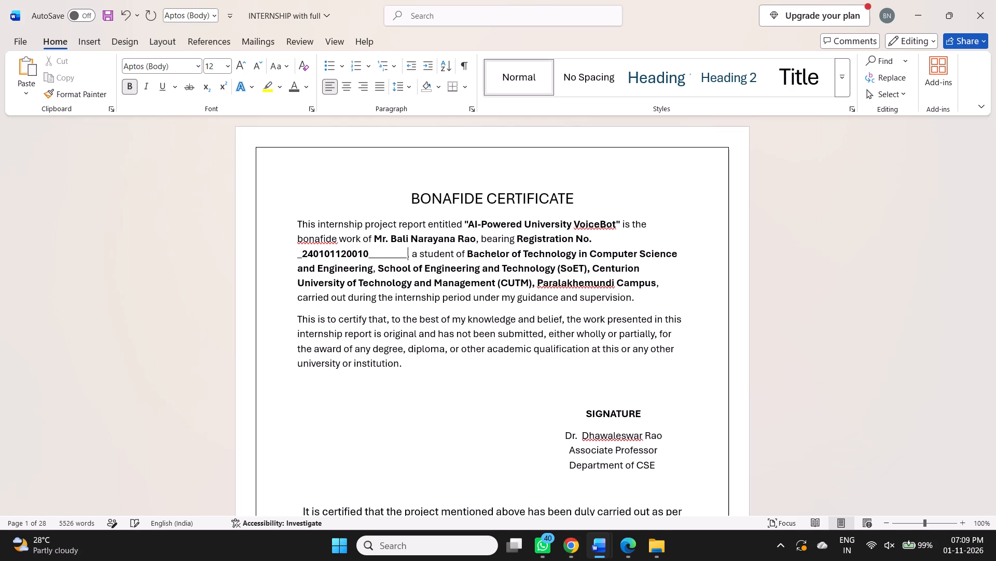
pyautogui.press('BackSpace')
pyautogui.press('BackSpace')
pyautogui.press('BackSpace')
pyautogui.press('BackSpace')
pyautogui.press('BackSpace')
pyautogui.press('BackSpace')
pyautogui.press('BackSpace')
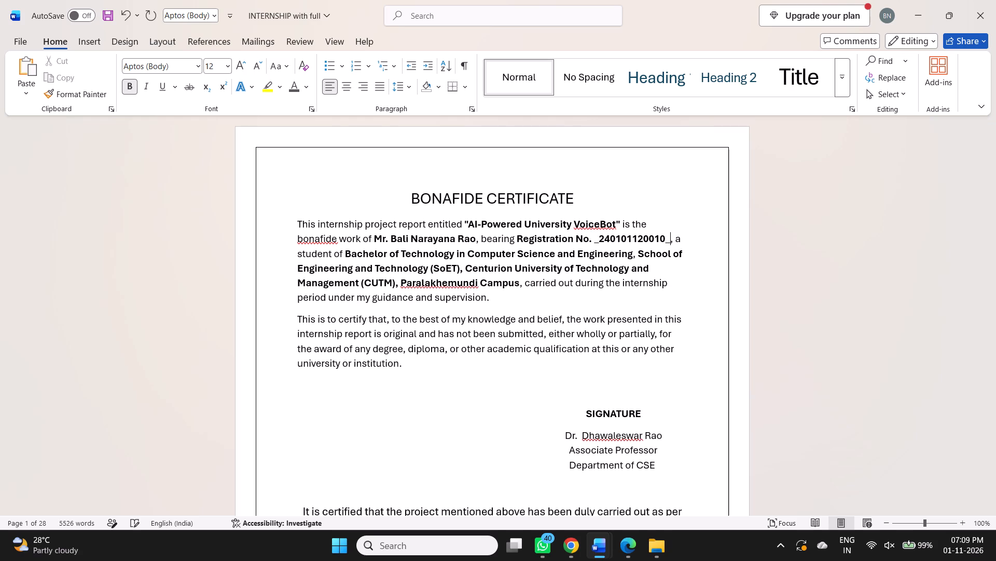
pyautogui.press('BackSpace')
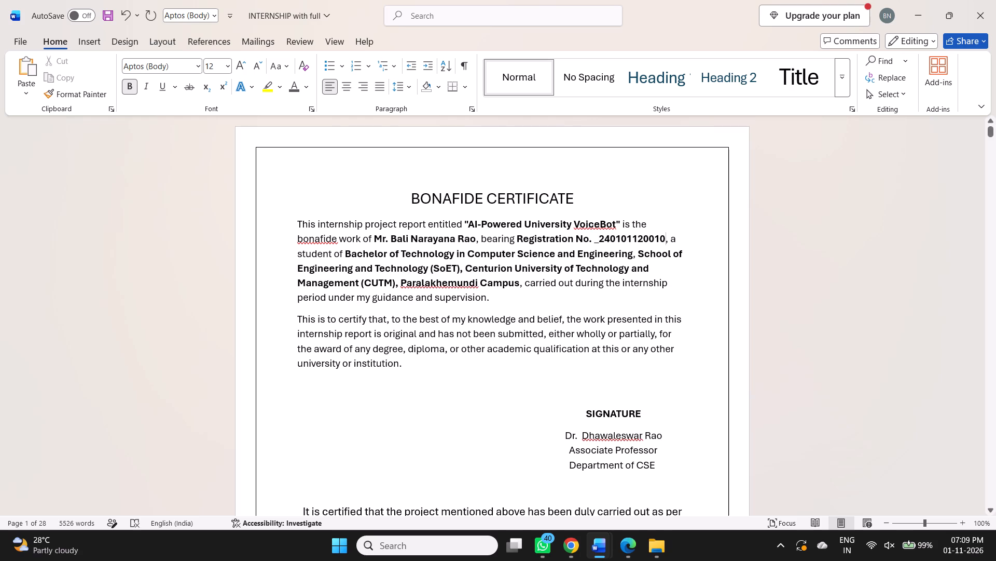
pyautogui.click(600, 244)
pyautogui.press('BackSpace')
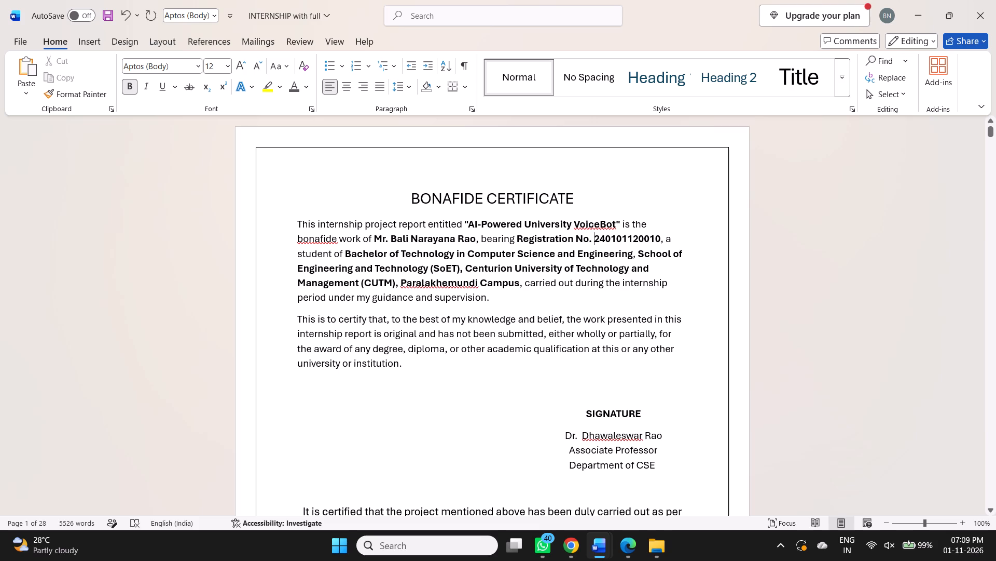
pyautogui.click(582, 345)
# Check the front pages from the Declaration and Acknowledgement signature blocks to the Abstract, and return to the Bonafide Certificate.
pyautogui.scroll(-6, 582, 345)
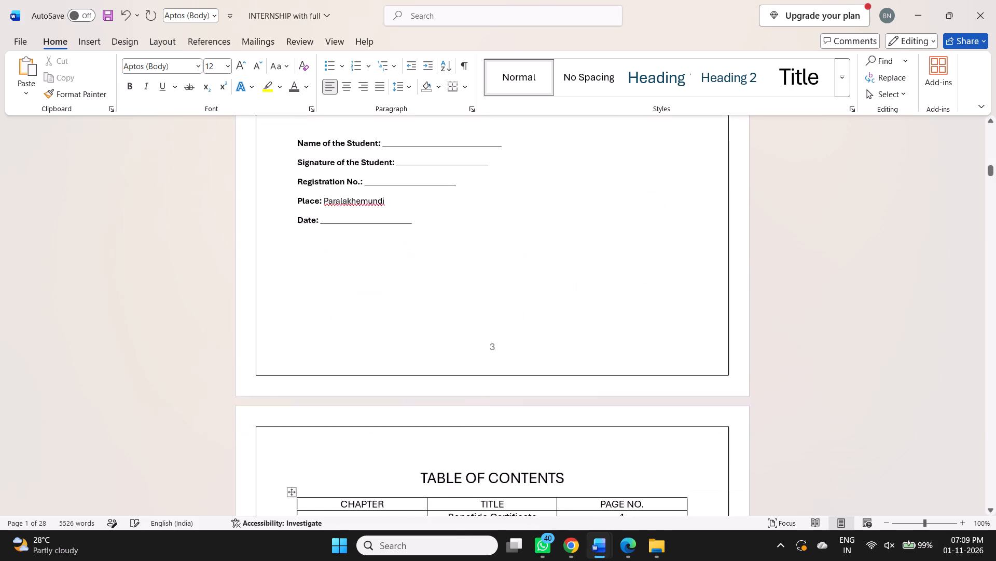
pyautogui.scroll(6, 582, 345)
pyautogui.scroll(-1, 582, 345)
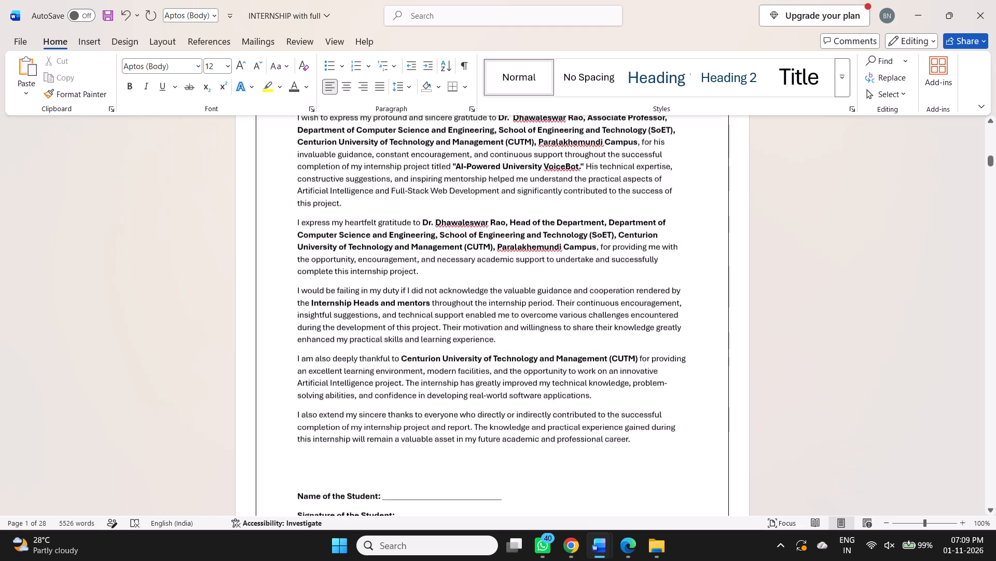
pyautogui.scroll(-4, 582, 345)
pyautogui.scroll(1, 582, 345)
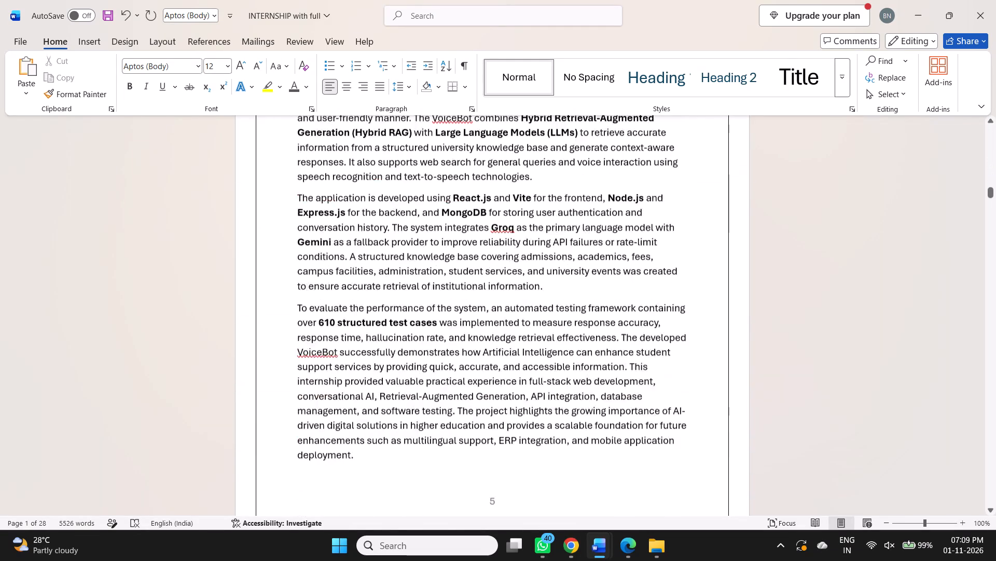
pyautogui.scroll(1, 582, 345)
pyautogui.scroll(-1, 582, 345)
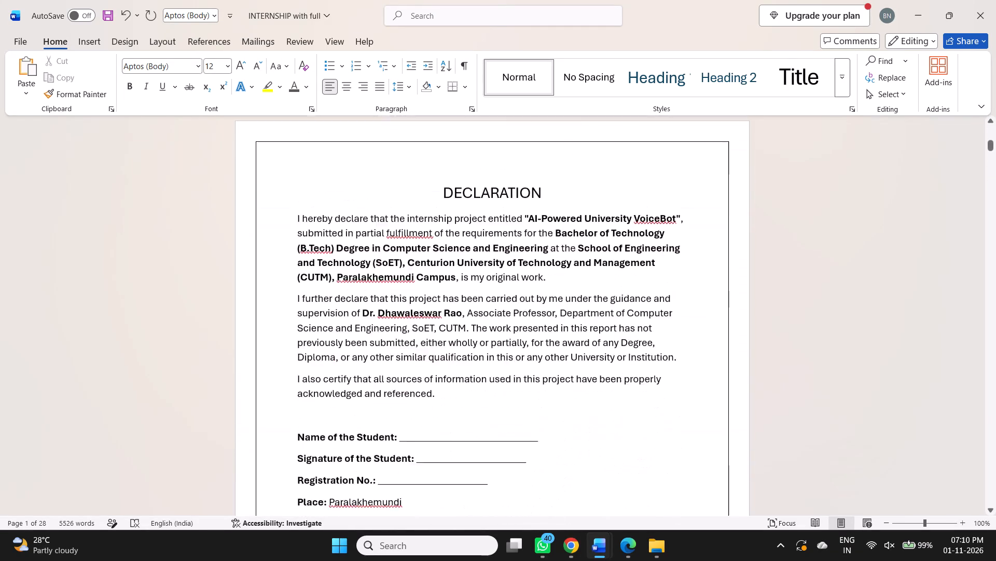
pyautogui.scroll(-3, 582, 345)
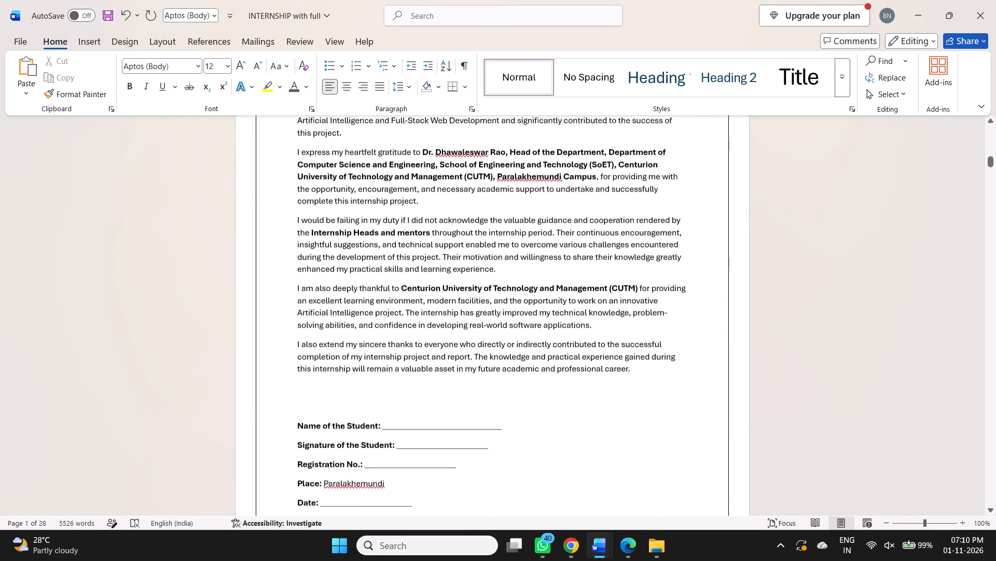
pyautogui.scroll(-4, 582, 345)
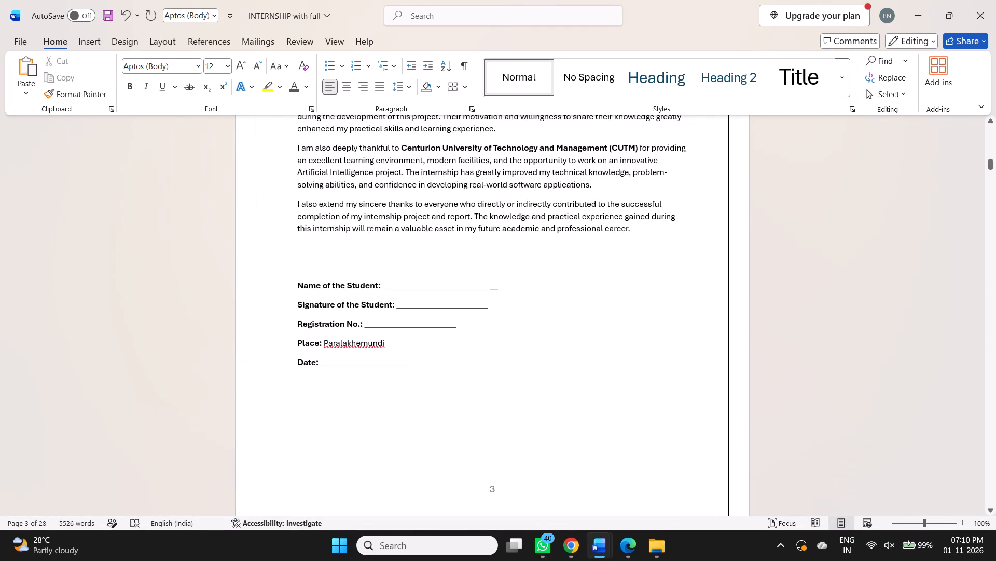
pyautogui.scroll(-1, 582, 345)
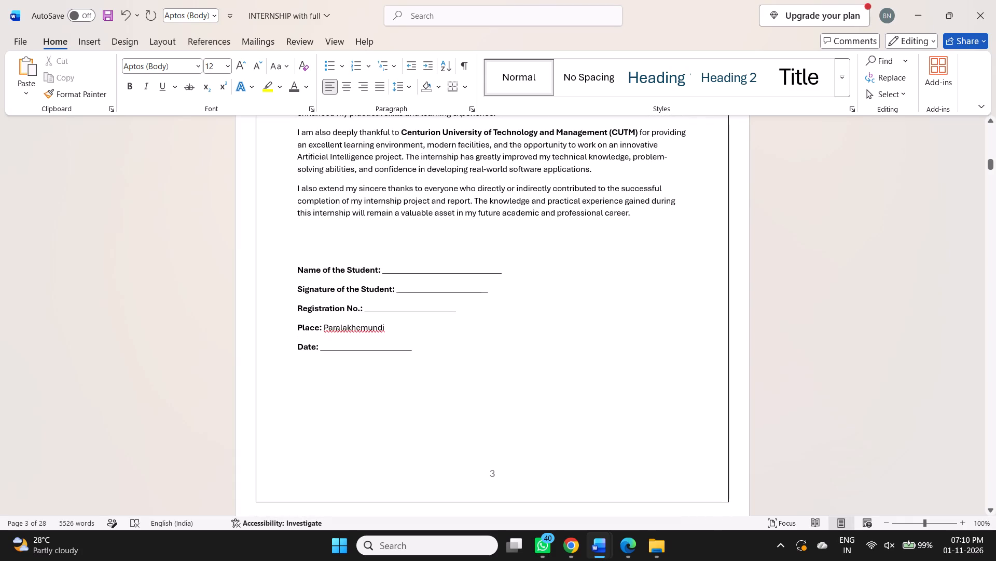
pyautogui.scroll(-1, 582, 345)
pyautogui.scroll(12, 582, 345)
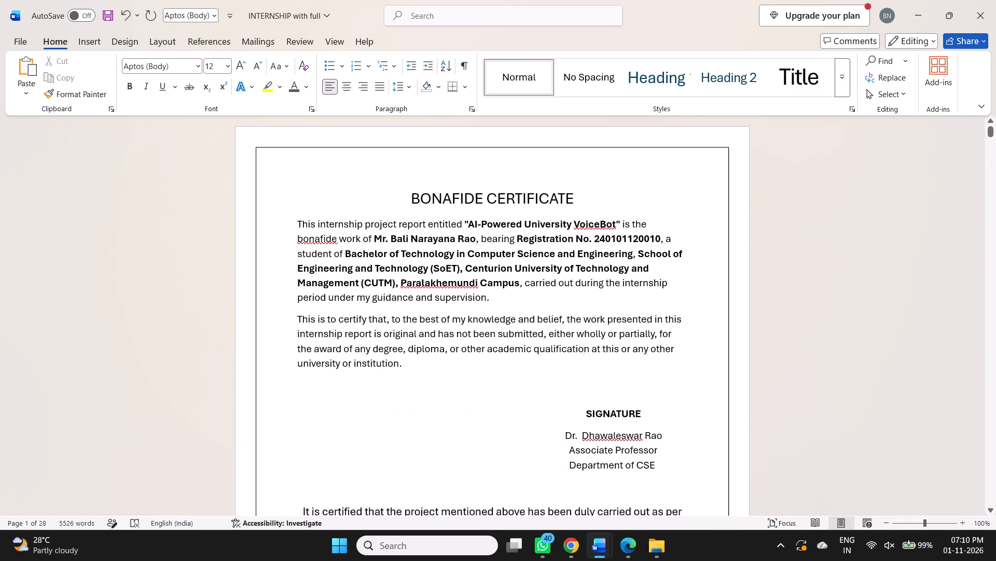
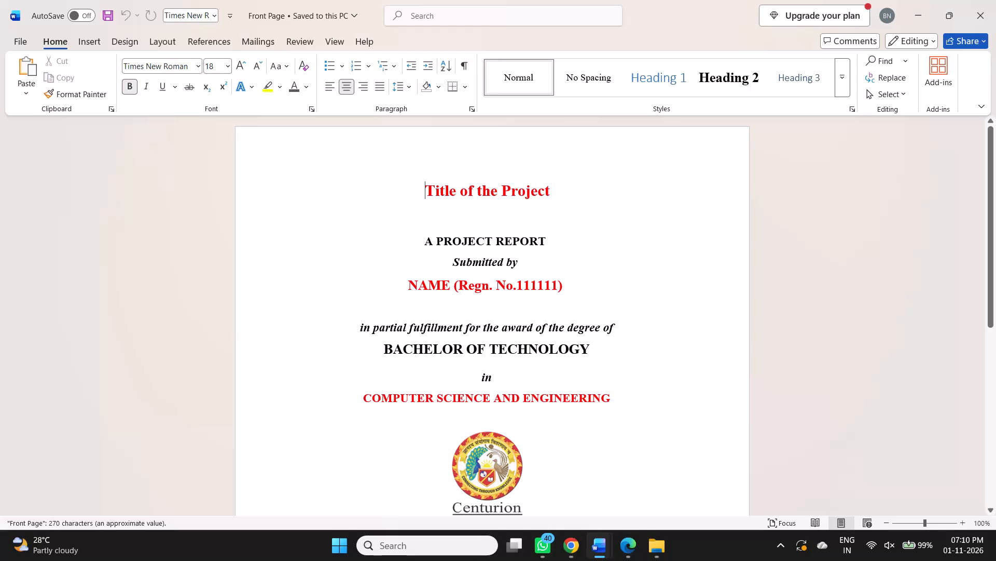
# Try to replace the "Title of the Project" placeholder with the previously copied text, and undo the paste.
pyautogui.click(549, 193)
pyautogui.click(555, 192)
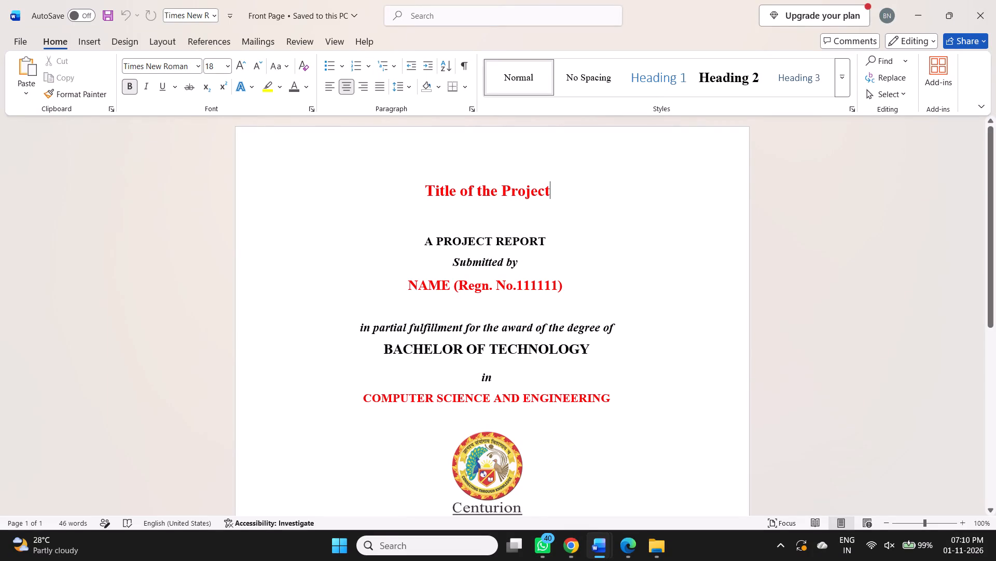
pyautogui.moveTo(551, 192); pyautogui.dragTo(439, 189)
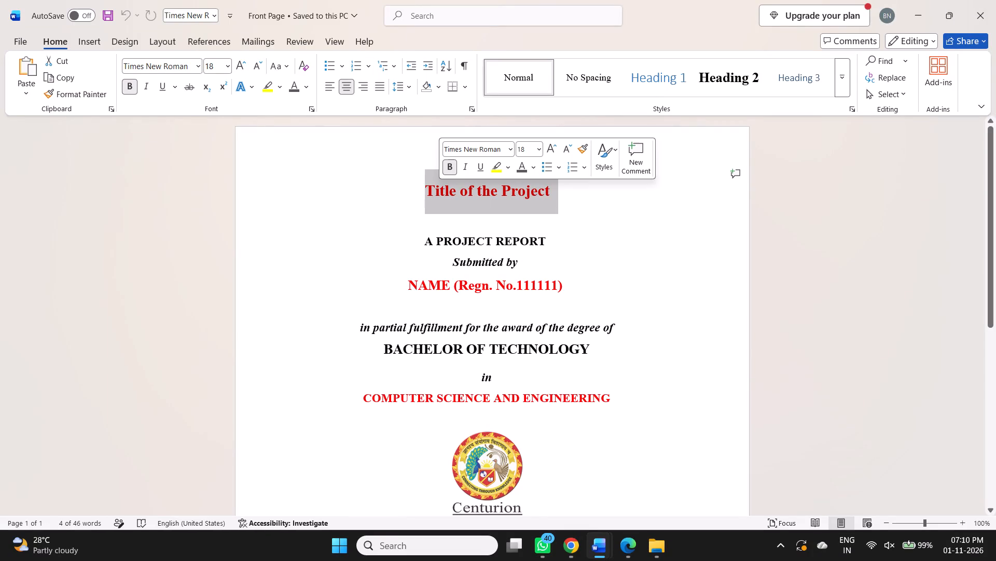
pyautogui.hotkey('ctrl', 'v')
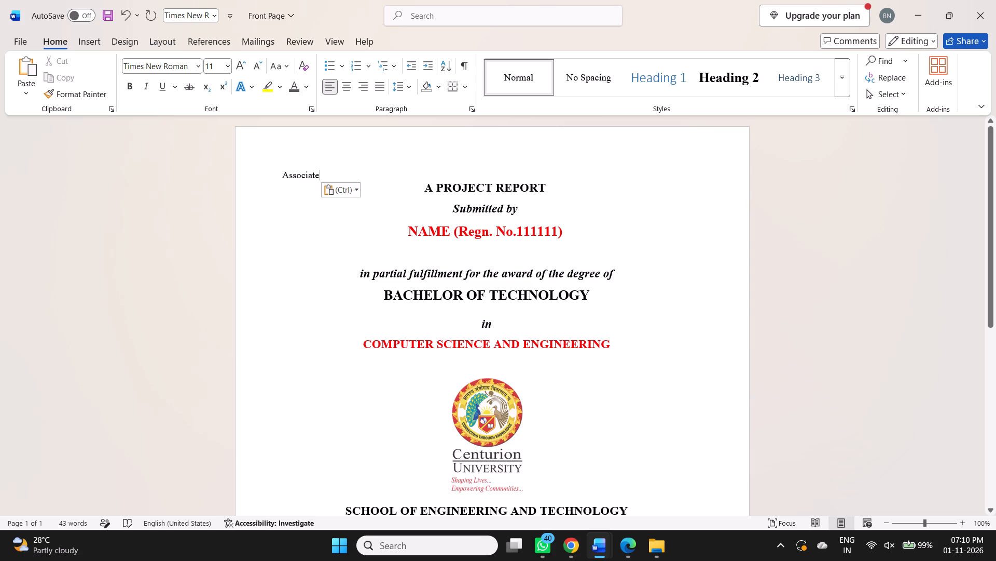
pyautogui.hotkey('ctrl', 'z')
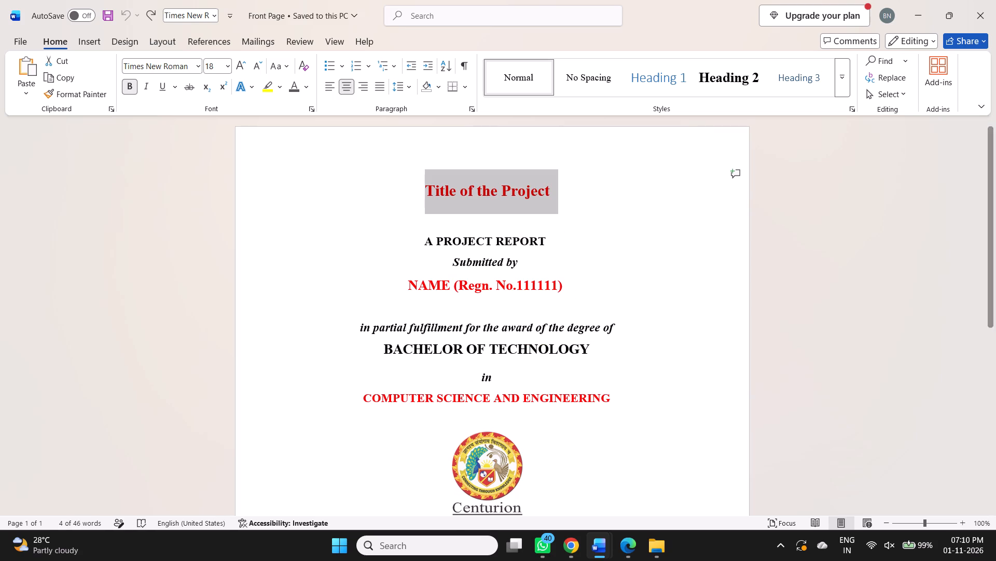
# Copy the title "AI-Powered University VoiceBot" from the internship report's Bonafide Certificate and return to the Front Page document's title placeholder.
pyautogui.click(601, 503)
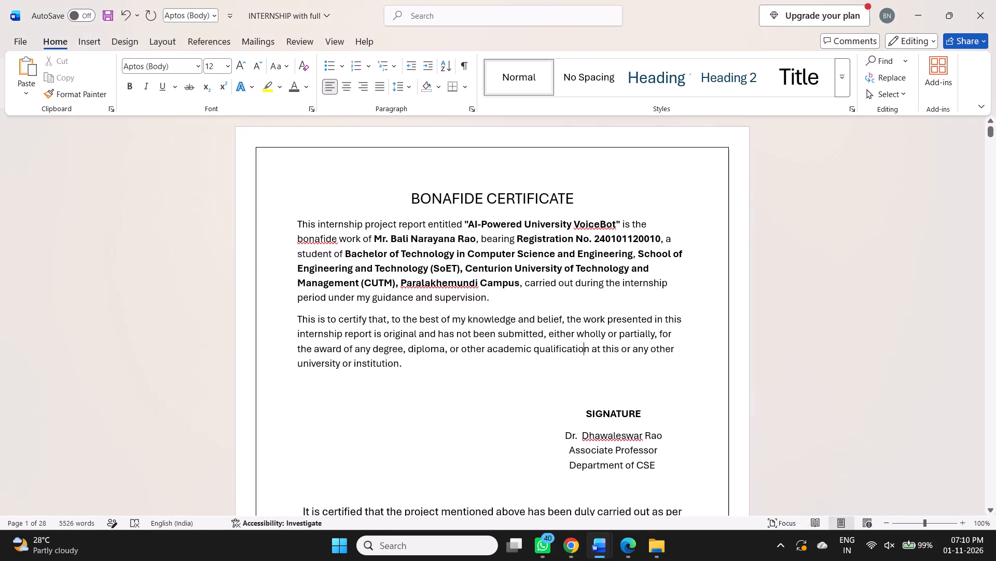
pyautogui.moveTo(471, 224); pyautogui.dragTo(591, 224)
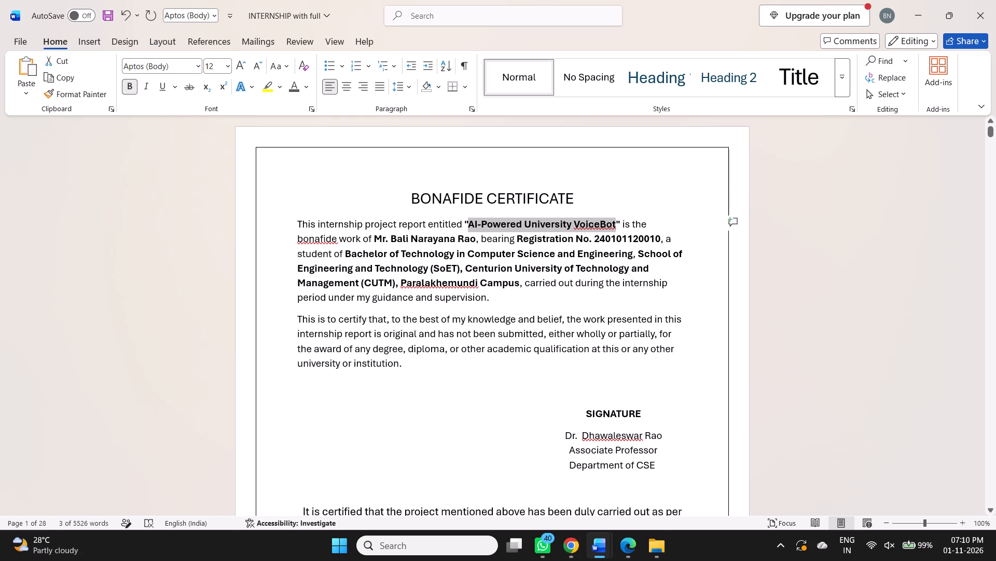
pyautogui.hotkey('ctrl', 'c')
pyautogui.hotkey('alt', 'Tab')
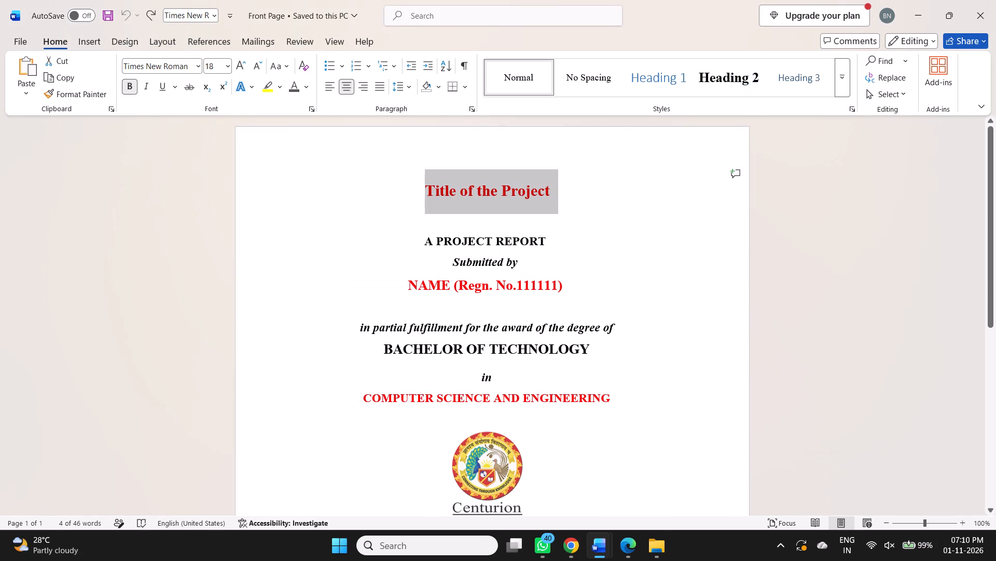
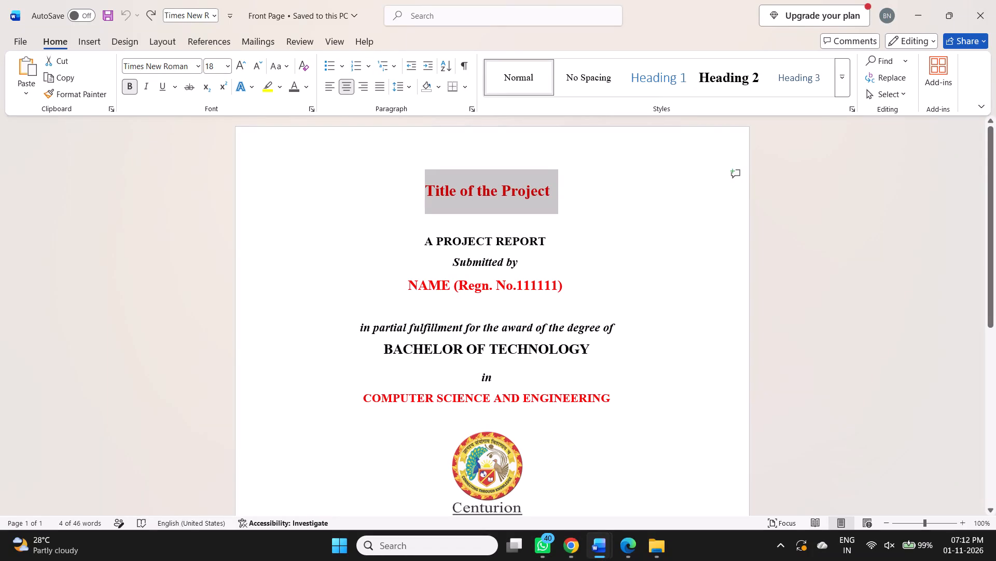
# Replace the "Title of the Project" placeholder with the copied title "AI-Powered University VoiceBot".
pyautogui.click(549, 192)
pyautogui.moveTo(549, 192); pyautogui.dragTo(494, 188)
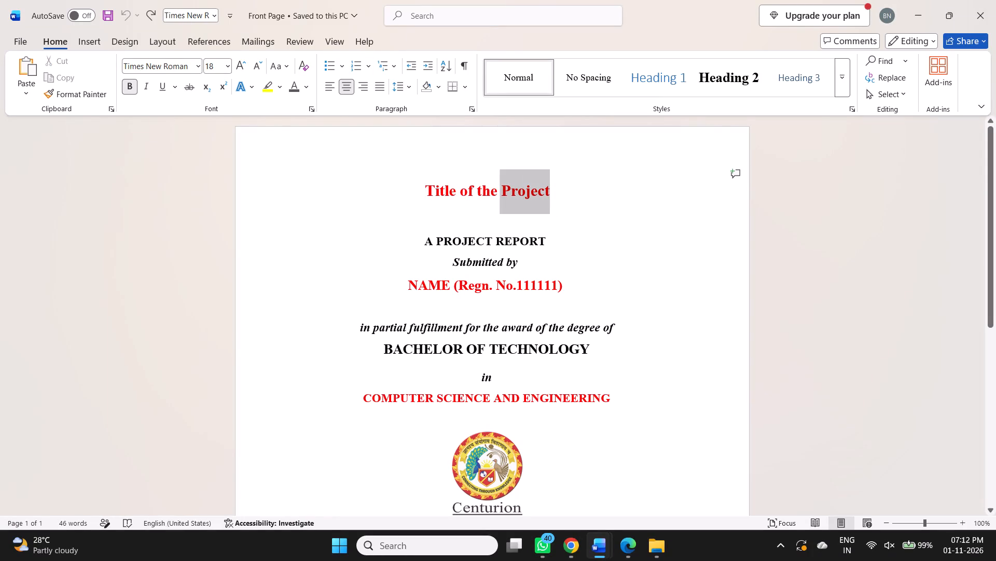
pyautogui.moveTo(494, 188); pyautogui.dragTo(447, 189)
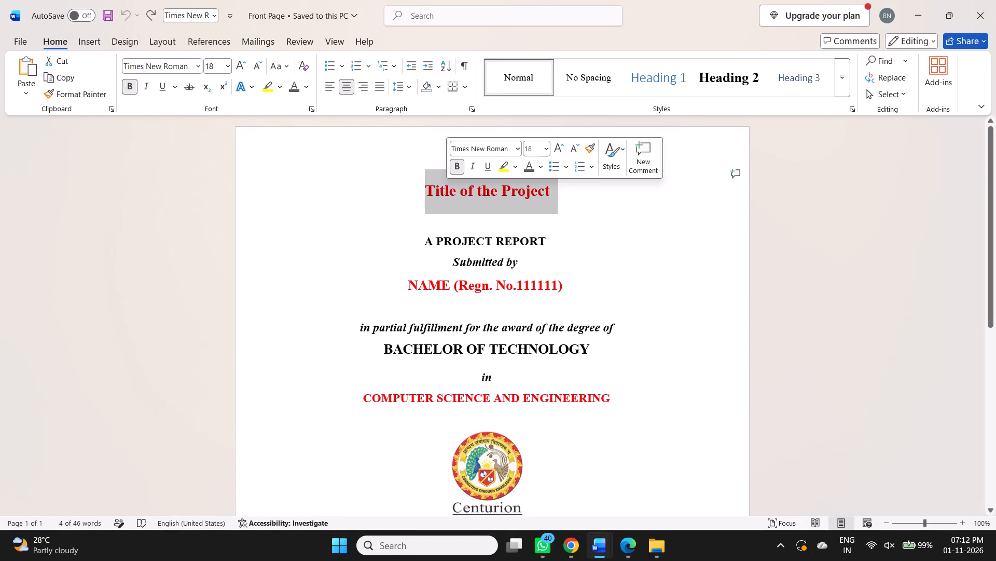
pyautogui.hotkey('ctrl', 'v')
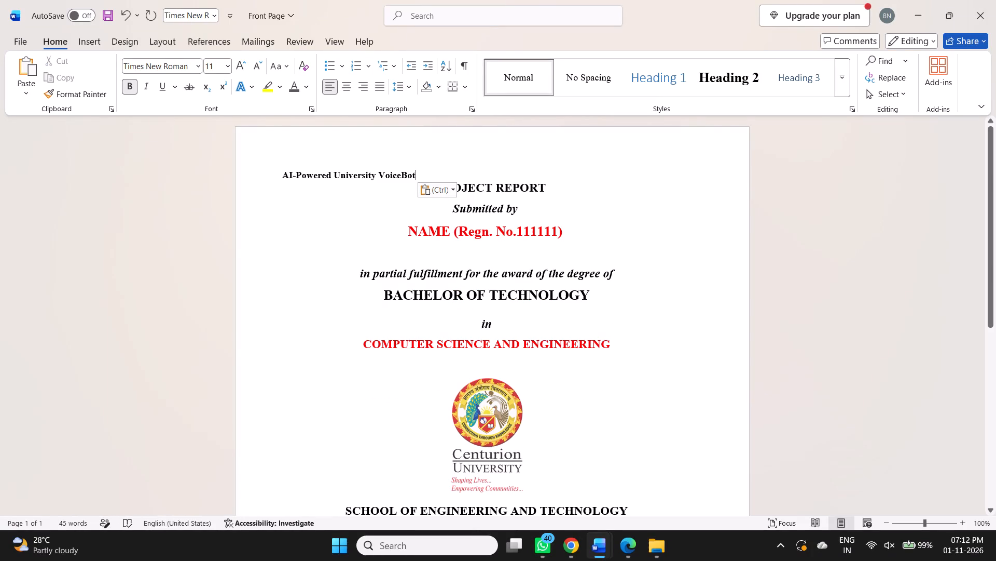
# Enlarge the "AI-Powered University VoiceBot" title to 18 pt and centre it on the page.
pyautogui.moveTo(419, 173); pyautogui.dragTo(276, 172)
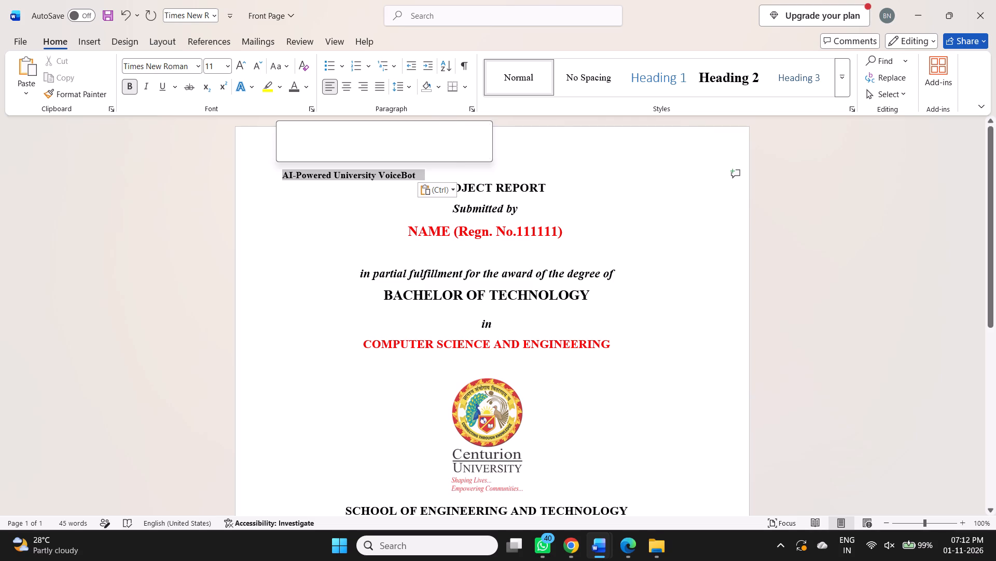
pyautogui.click(389, 139)
pyautogui.tripleClick(389, 138)
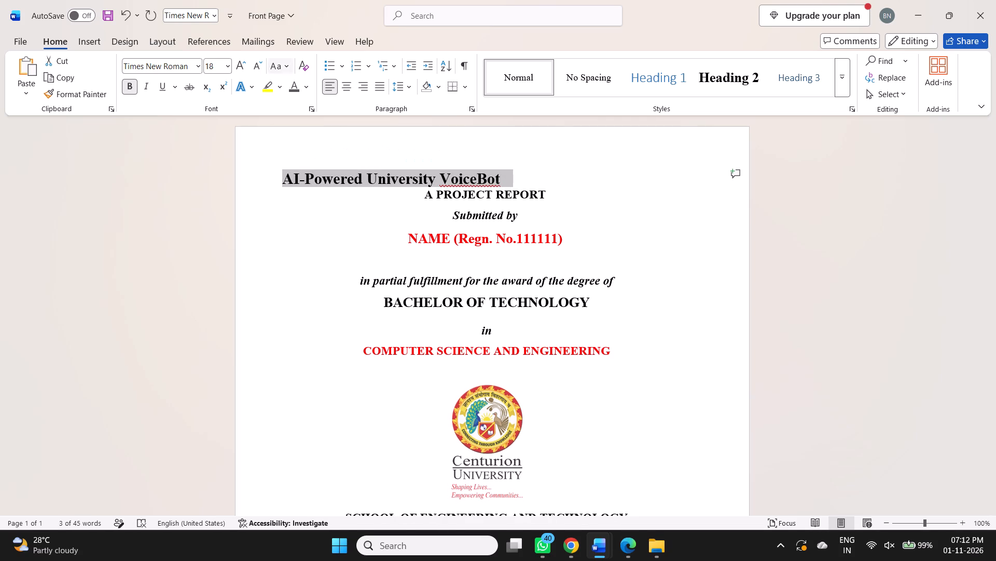
pyautogui.click(350, 87)
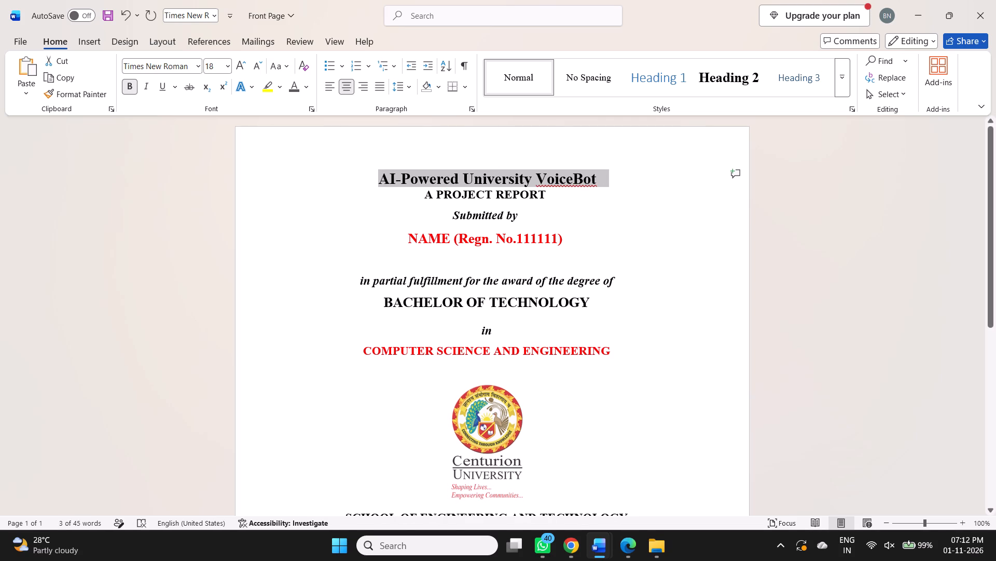
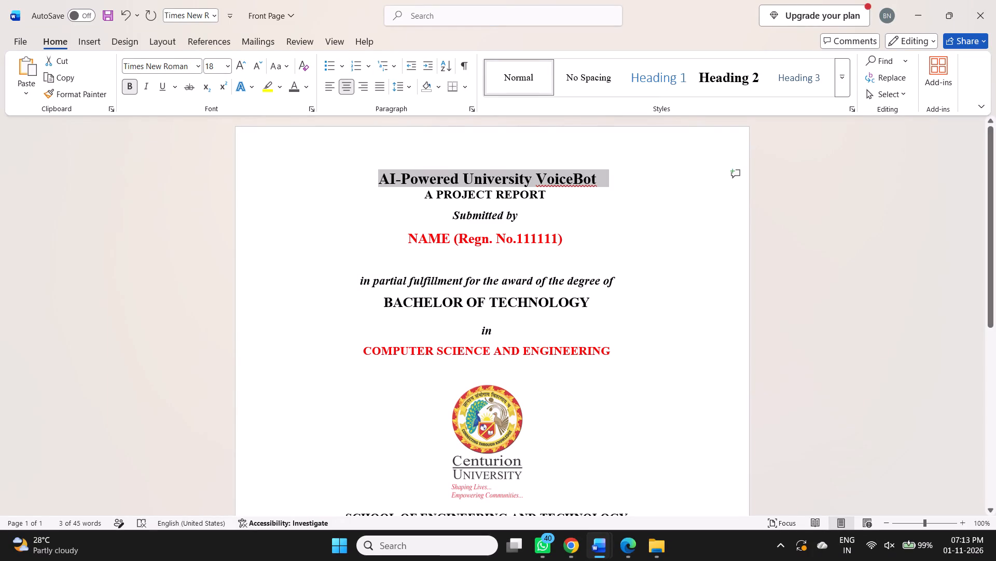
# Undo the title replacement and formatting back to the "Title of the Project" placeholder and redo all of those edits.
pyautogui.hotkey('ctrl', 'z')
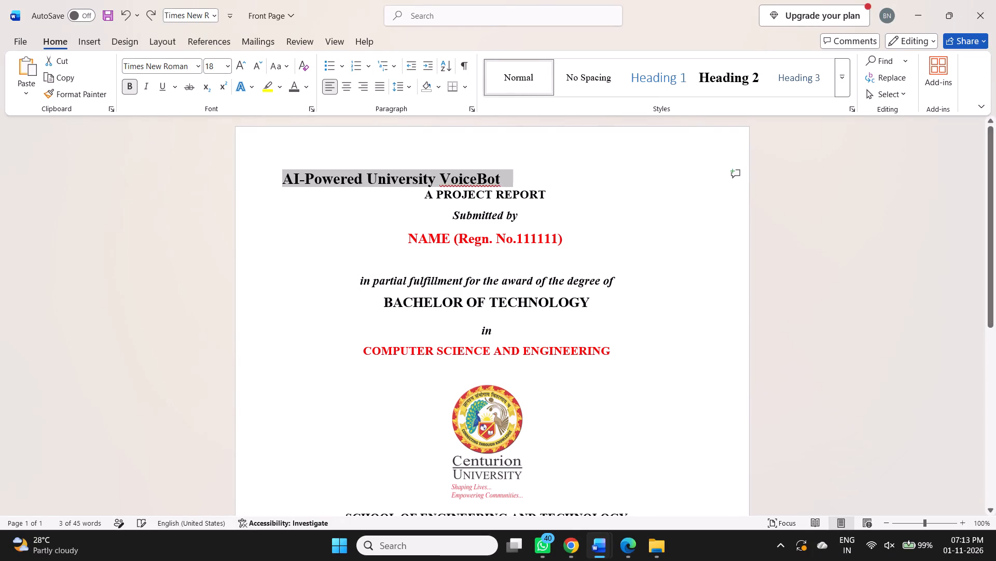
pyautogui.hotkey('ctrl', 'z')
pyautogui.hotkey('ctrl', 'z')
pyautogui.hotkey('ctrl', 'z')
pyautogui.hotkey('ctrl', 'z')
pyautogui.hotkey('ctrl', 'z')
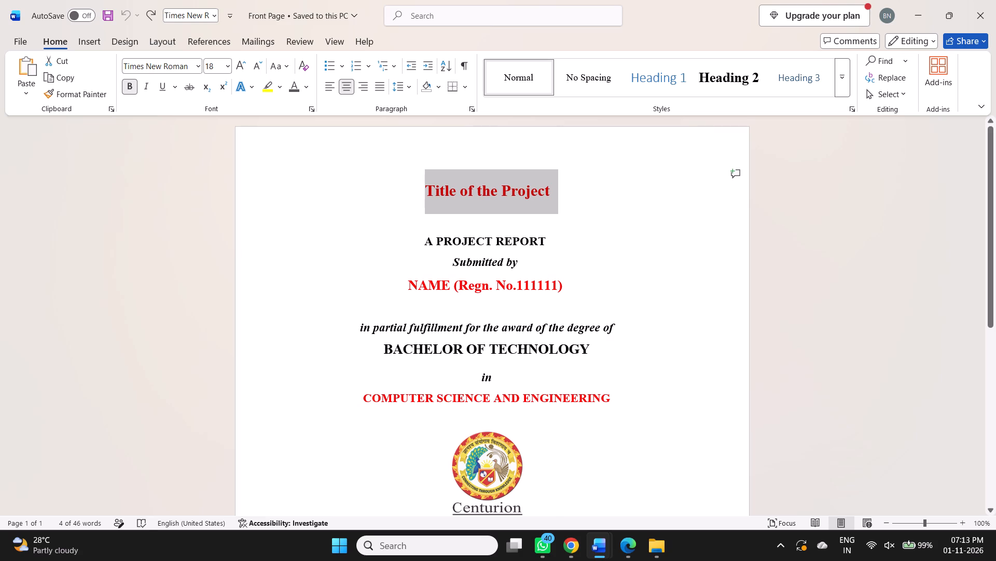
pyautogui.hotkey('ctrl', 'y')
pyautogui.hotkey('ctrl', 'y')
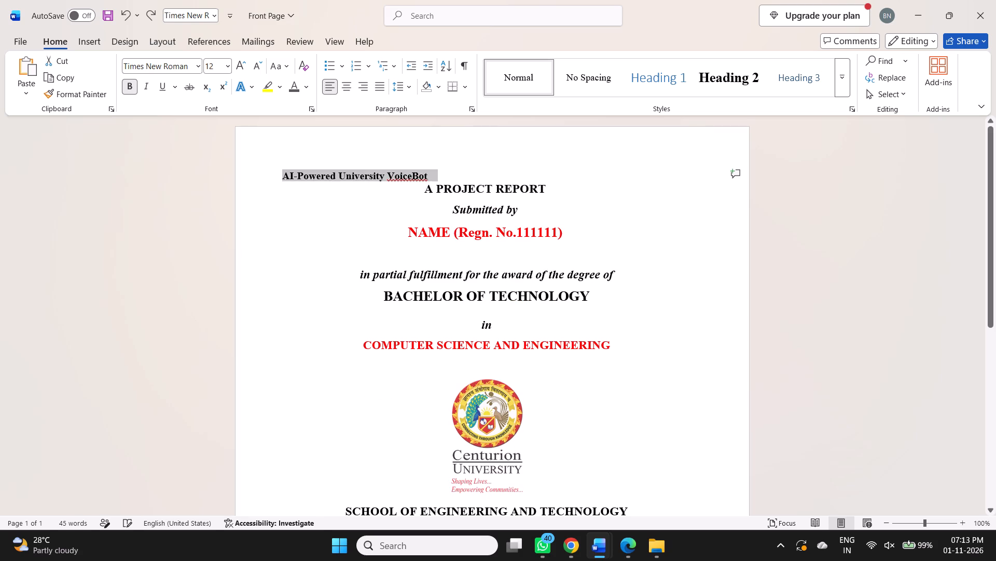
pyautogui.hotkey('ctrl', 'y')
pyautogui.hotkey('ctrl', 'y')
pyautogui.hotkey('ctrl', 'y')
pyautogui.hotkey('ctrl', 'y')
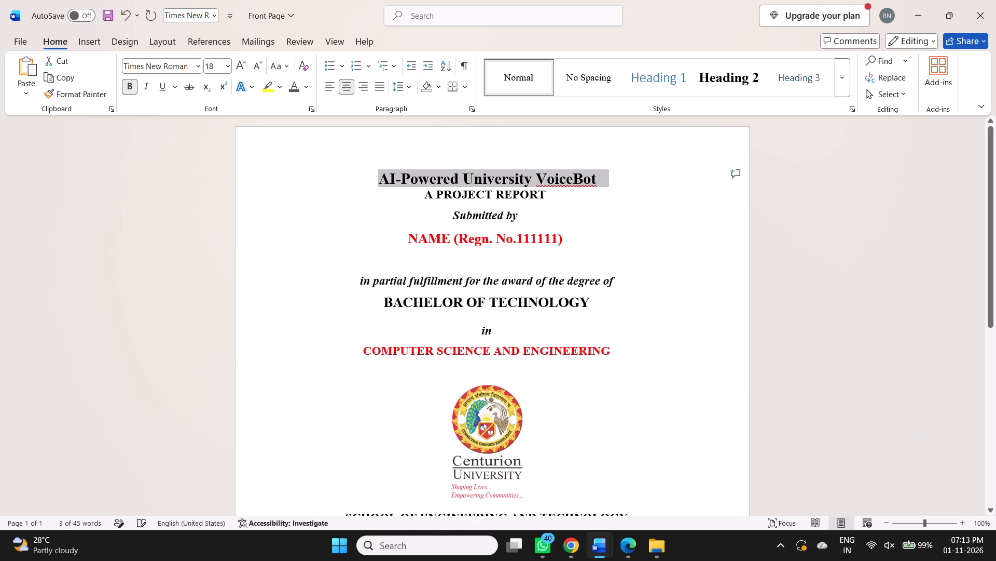
# Insert a blank line between the "AI-Powered University VoiceBot" title and "A PROJECT REPORT".
pyautogui.scroll(1, 598, 275)
pyautogui.scroll(-3, 598, 276)
pyautogui.scroll(3, 597, 277)
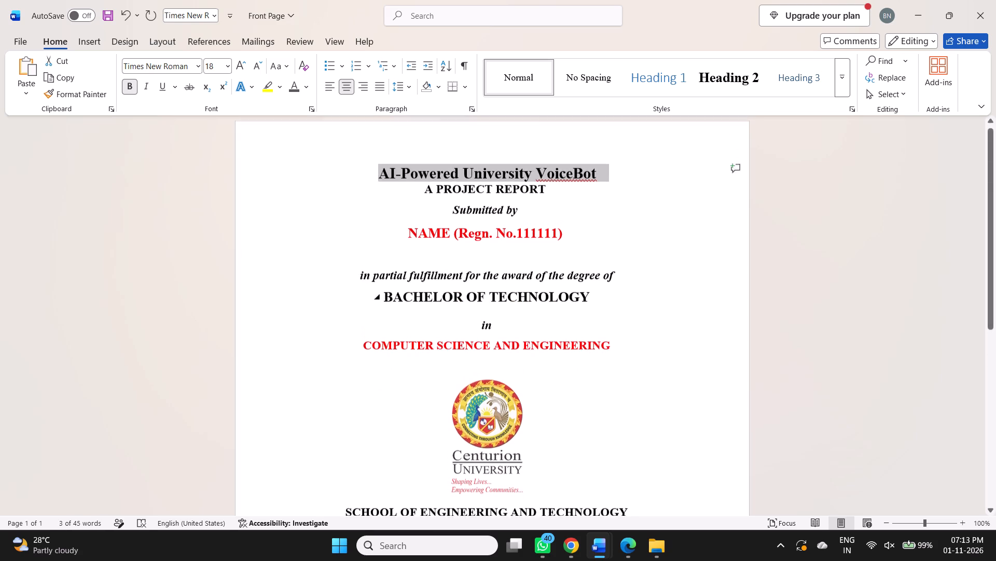
pyautogui.scroll(2, 558, 318)
pyautogui.scroll(-4, 558, 319)
pyautogui.scroll(1, 558, 319)
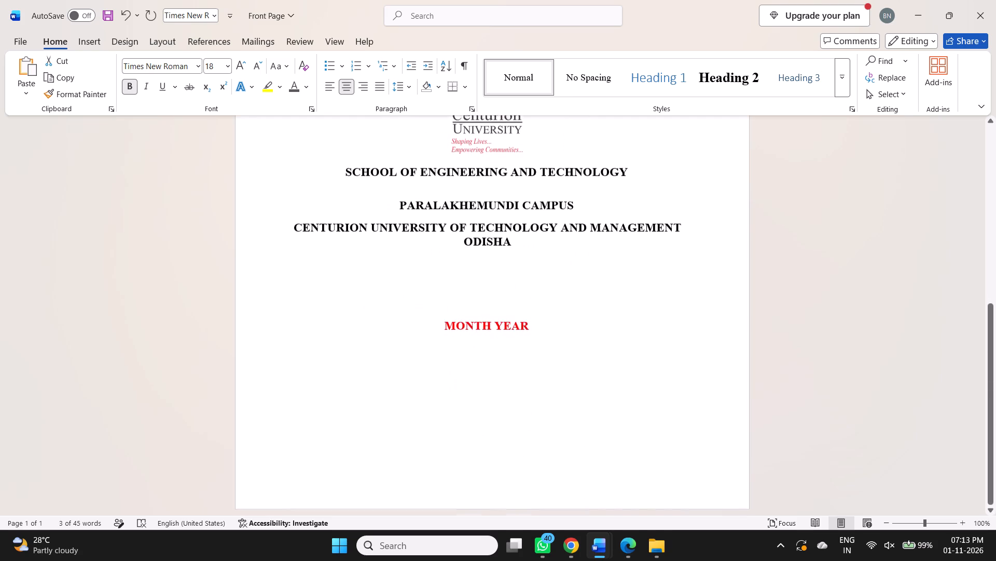
pyautogui.scroll(1, 558, 320)
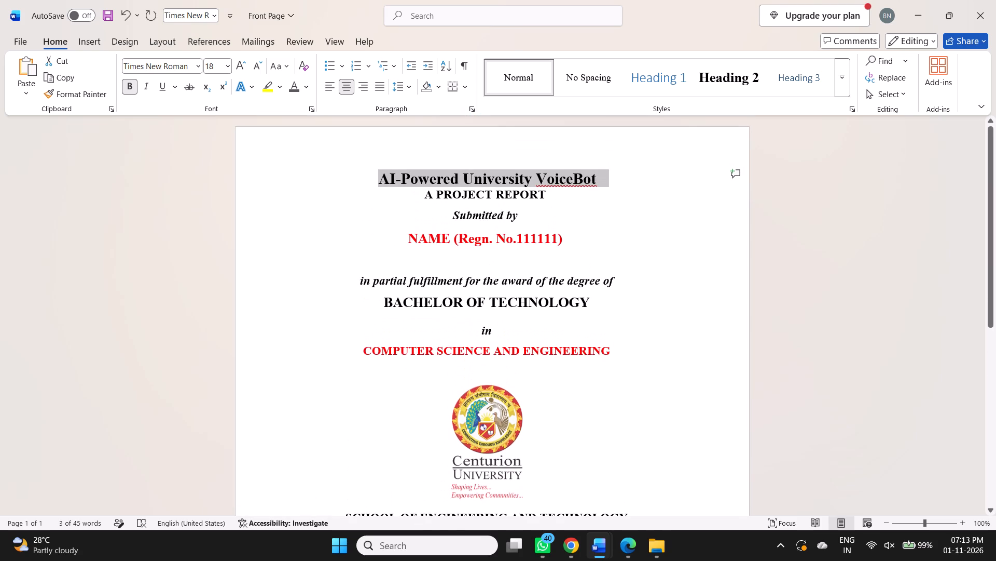
pyautogui.click(601, 174)
pyautogui.press('Return')
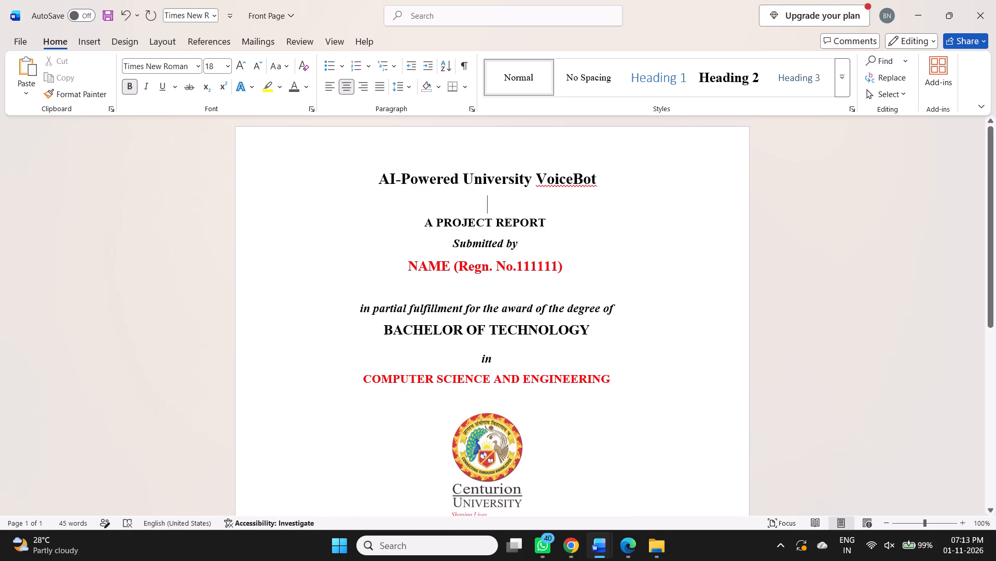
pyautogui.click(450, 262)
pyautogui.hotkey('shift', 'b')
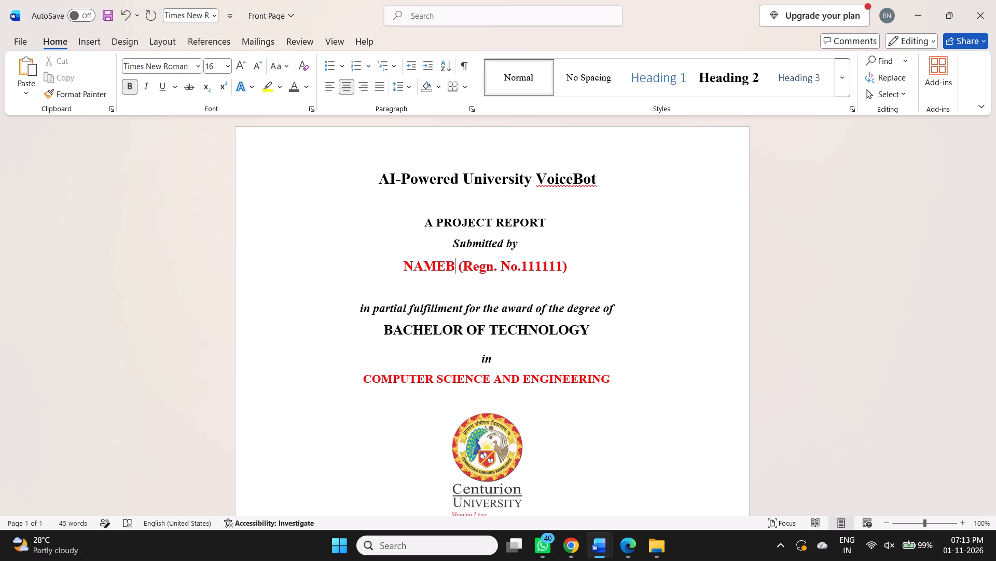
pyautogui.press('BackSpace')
# Delete the whole "NAME (Regn. No.111111)" placeholder text under "Submitted by".
pyautogui.click(569, 268)
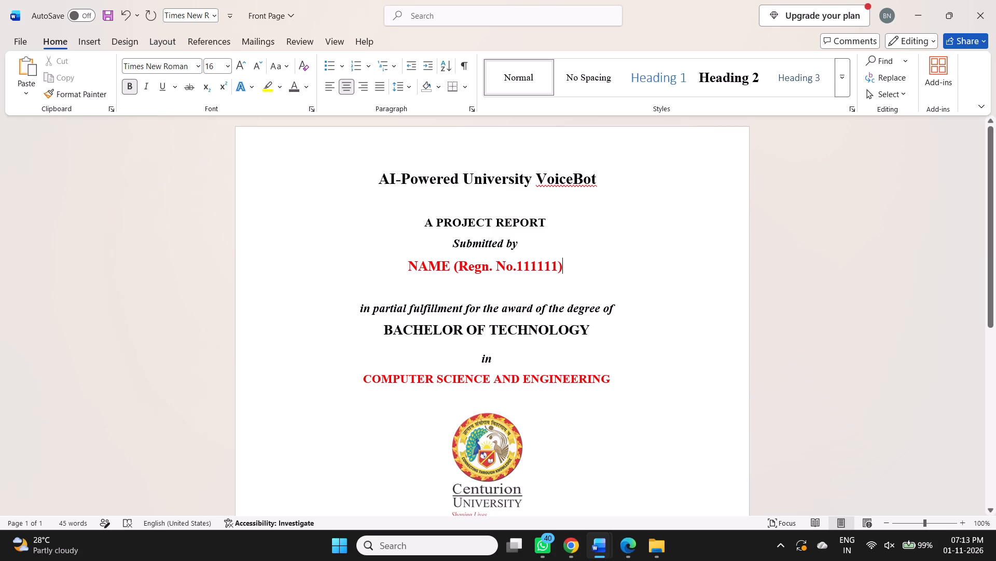
pyautogui.press('BackSpace')
pyautogui.press('BackSpace')
pyautogui.press('BackSpace')
pyautogui.press('BackSpace')
pyautogui.press('BackSpace')
pyautogui.press('BackSpace')
pyautogui.press('BackSpace')
pyautogui.press('BackSpace')
pyautogui.press('BackSpace')
pyautogui.press('BackSpace')
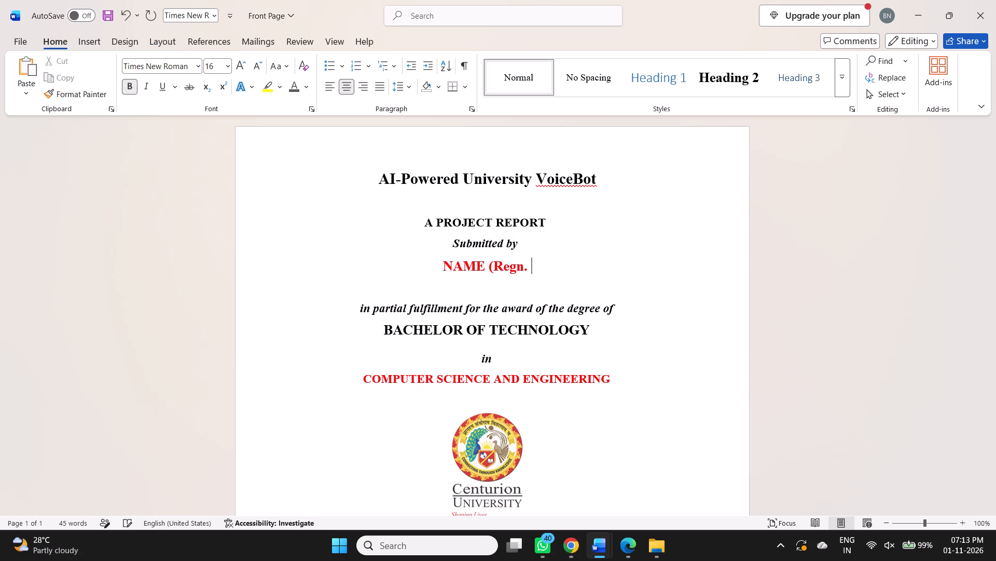
pyautogui.press('BackSpace')
pyautogui.press('BackSpace')
pyautogui.press('BackSpace')
pyautogui.press('BackSpace')
pyautogui.press('BackSpace')
pyautogui.press('BackSpace')
pyautogui.press('BackSpace')
pyautogui.press('BackSpace')
pyautogui.press('BackSpace')
pyautogui.press('BackSpace')
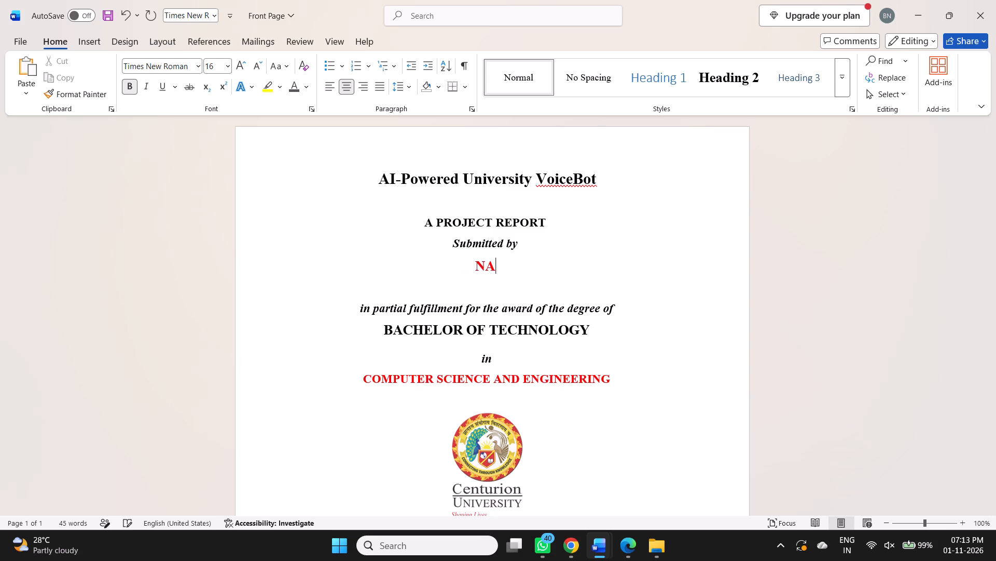
pyautogui.press('BackSpace')
pyautogui.press('BackSpace')
# Enter the student's name followed by the registration number in parentheses on the empty line under "Submitted by".
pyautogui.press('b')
pyautogui.press('BackSpace')
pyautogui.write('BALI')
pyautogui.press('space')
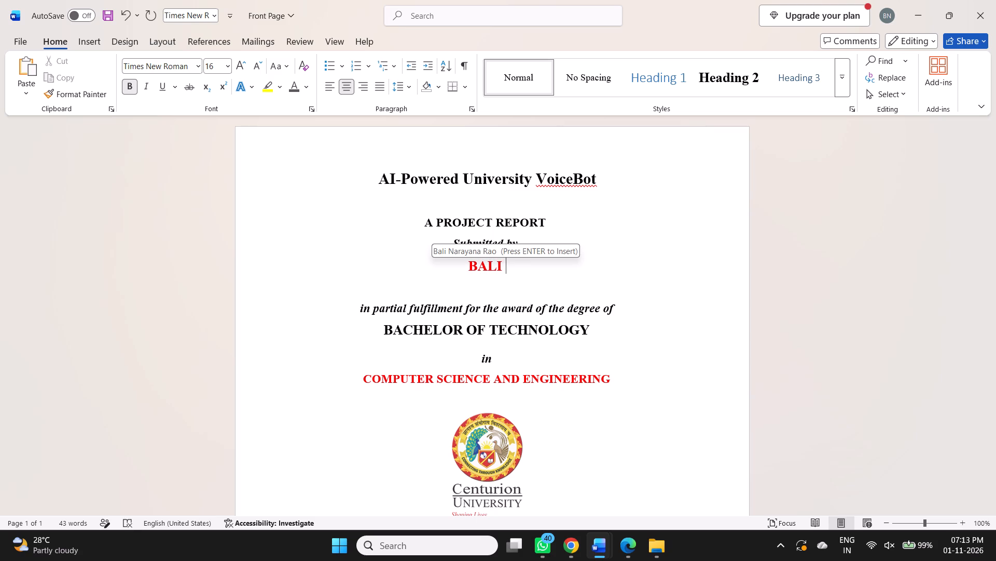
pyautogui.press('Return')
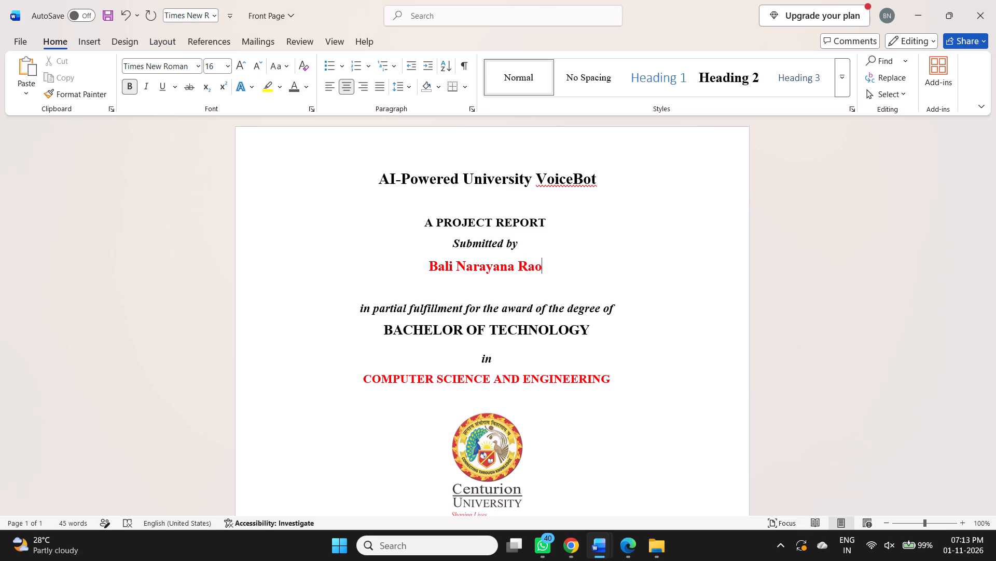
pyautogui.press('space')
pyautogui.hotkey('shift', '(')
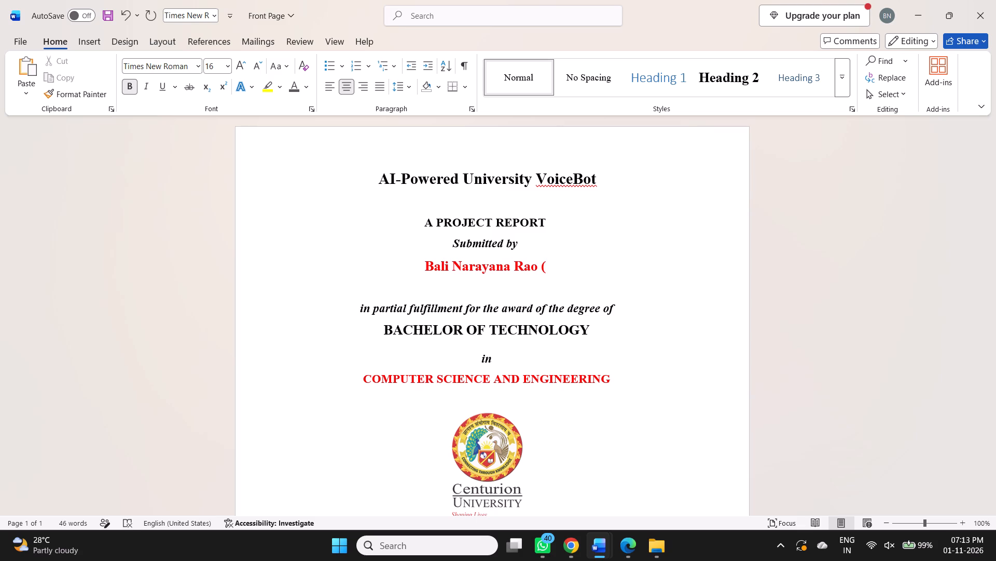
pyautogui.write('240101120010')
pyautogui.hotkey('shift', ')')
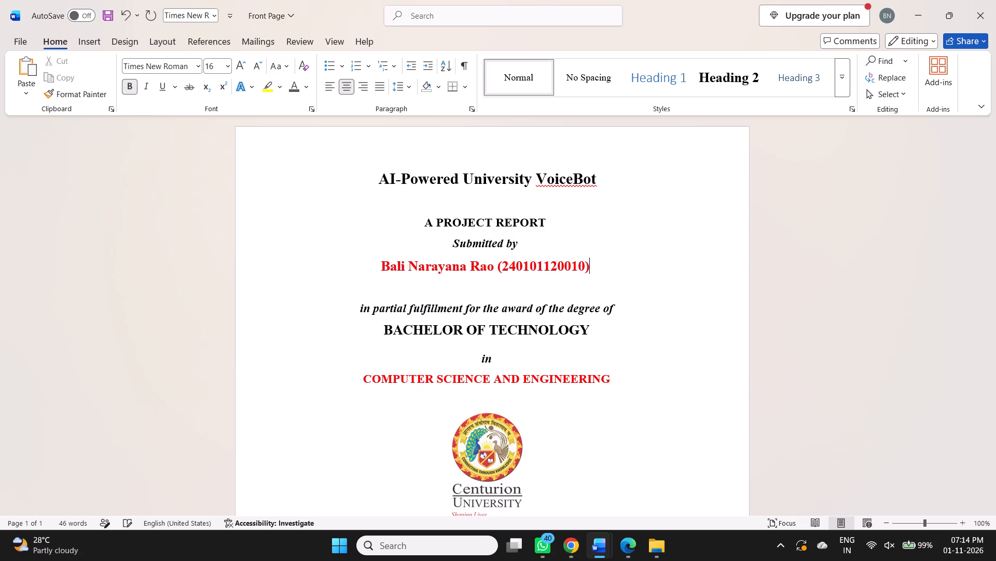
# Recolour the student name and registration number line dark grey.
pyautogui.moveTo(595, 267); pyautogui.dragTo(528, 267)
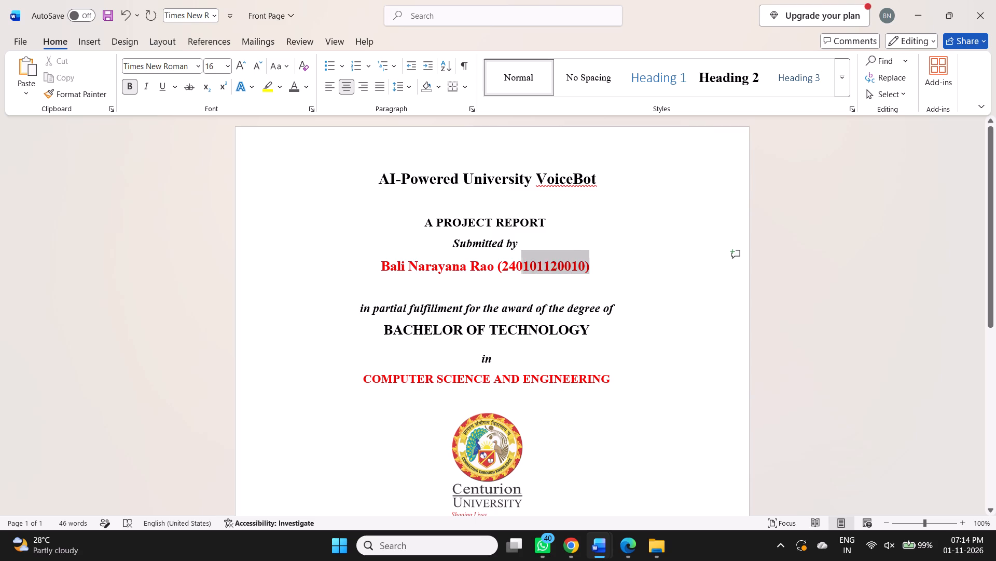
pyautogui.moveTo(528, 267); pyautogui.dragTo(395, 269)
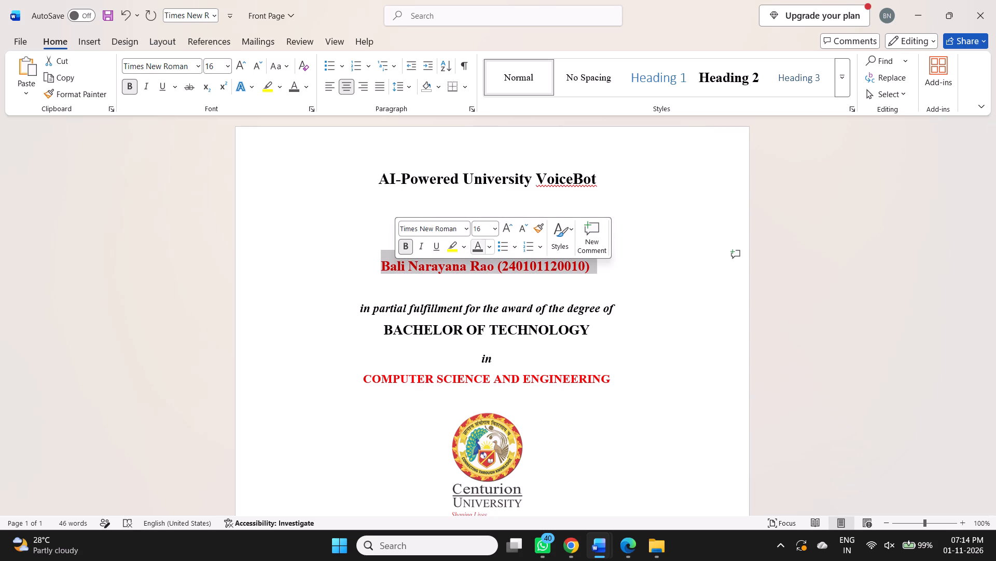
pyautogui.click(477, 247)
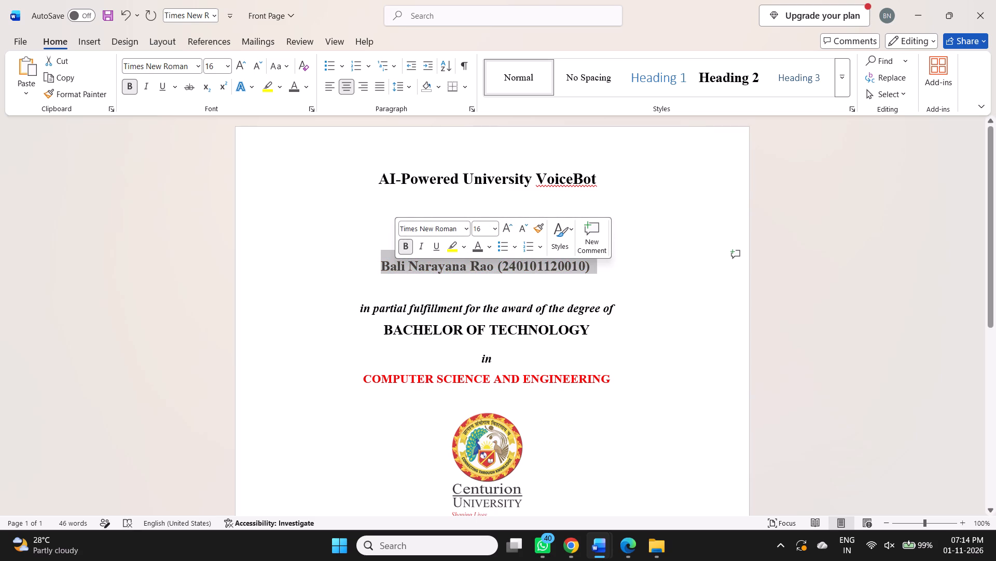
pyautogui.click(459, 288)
# Set the font colour of the student name and registration number line to black.
pyautogui.scroll(-3, 459, 287)
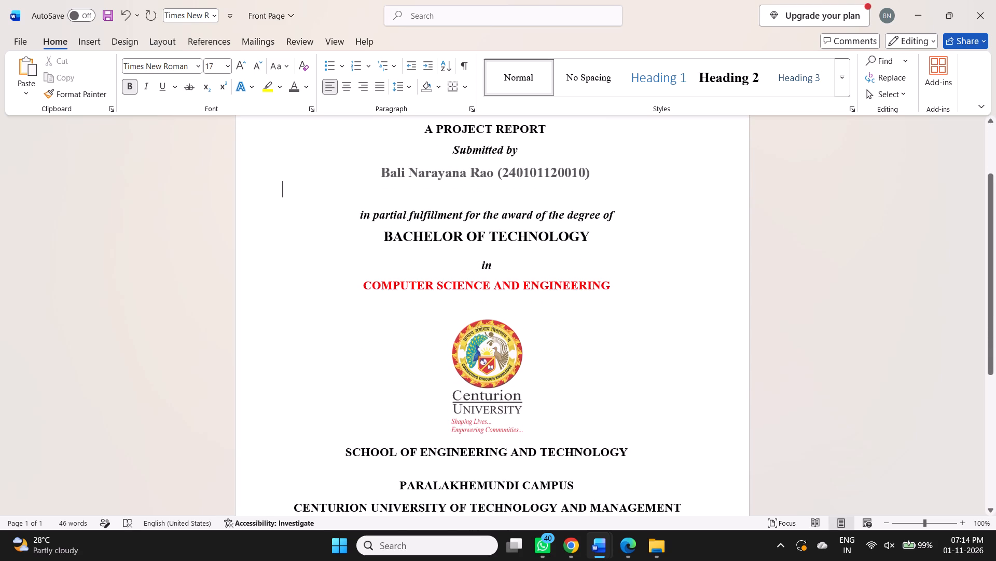
pyautogui.scroll(2, 446, 253)
pyautogui.moveTo(594, 236); pyautogui.dragTo(523, 236)
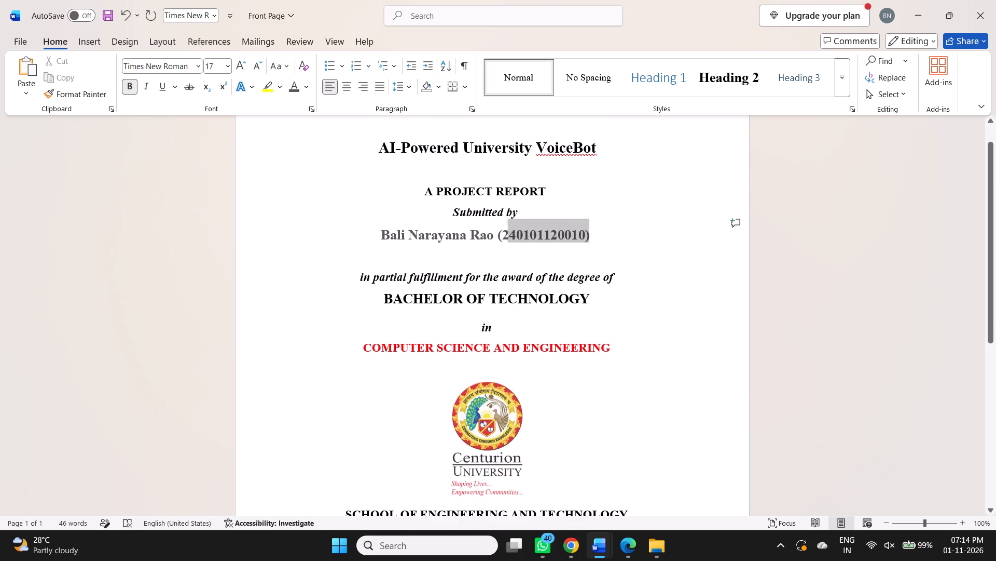
pyautogui.moveTo(523, 236); pyautogui.dragTo(393, 237)
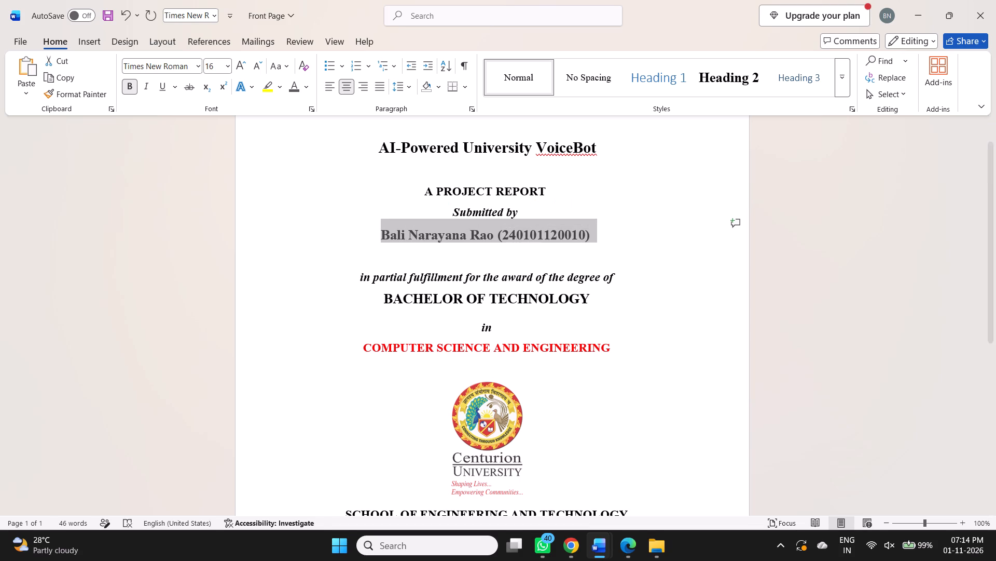
pyautogui.click(300, 89)
pyautogui.click(310, 92)
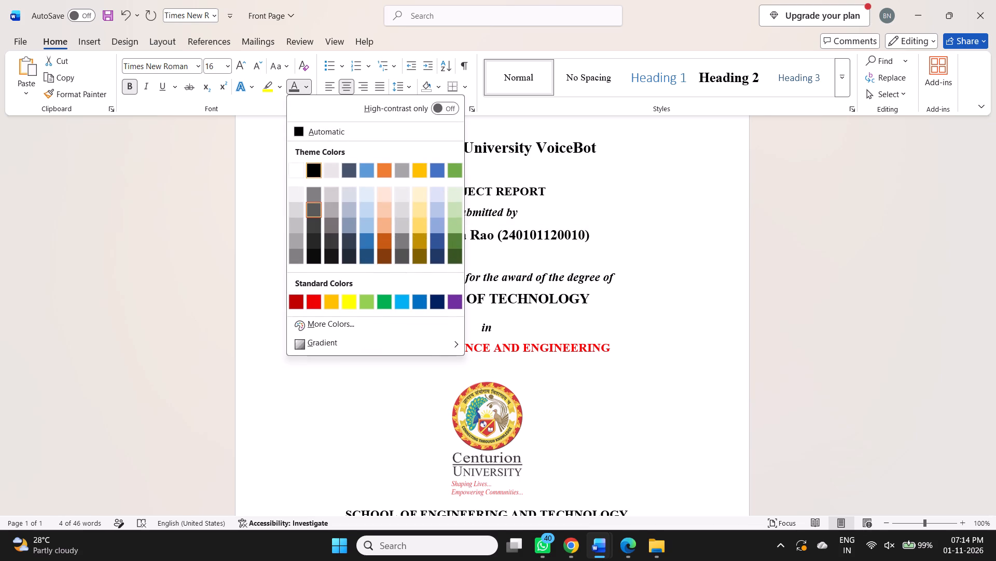
pyautogui.click(317, 166)
pyautogui.click(349, 213)
# Set the font colour of the "COMPUTER SCIENCE AND ENGINEERING" line to black.
pyautogui.scroll(1, 411, 250)
pyautogui.scroll(-5, 411, 250)
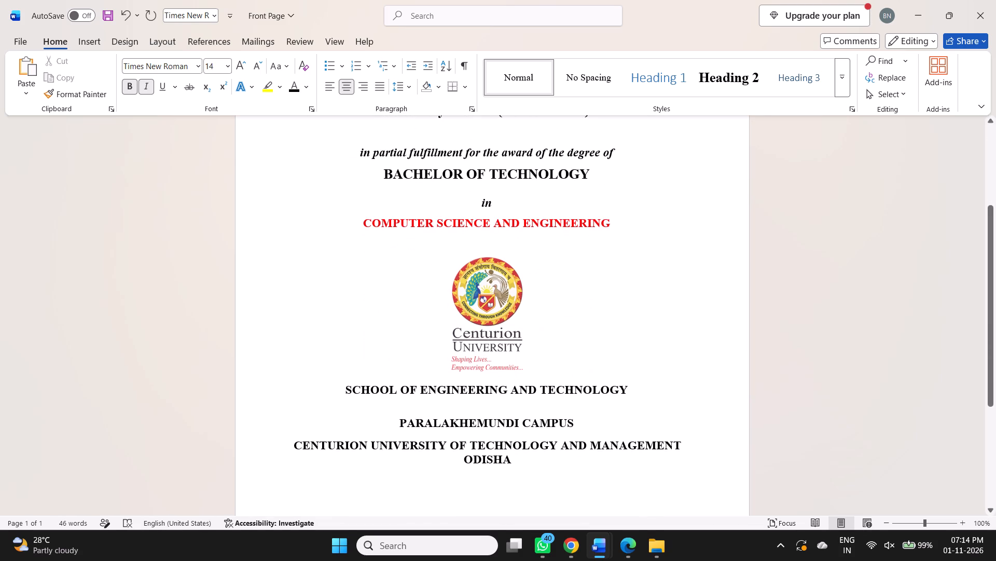
pyautogui.moveTo(615, 223); pyautogui.dragTo(386, 223)
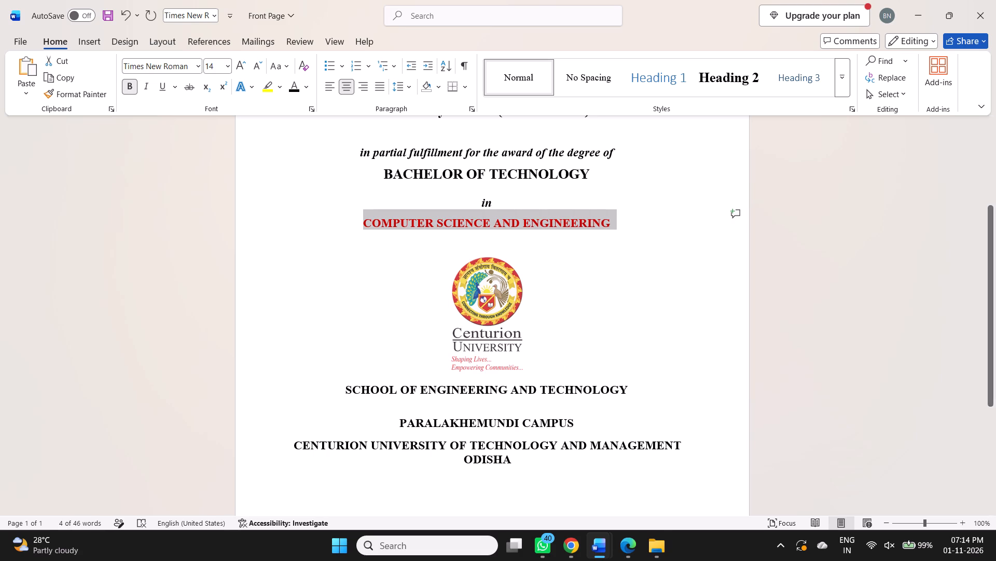
pyautogui.click(293, 86)
pyautogui.click(304, 194)
# Review the front page from the title down to the "MONTH YEAR" placeholder for layout and remaining placeholders.
pyautogui.scroll(1, 359, 262)
pyautogui.scroll(-2, 361, 262)
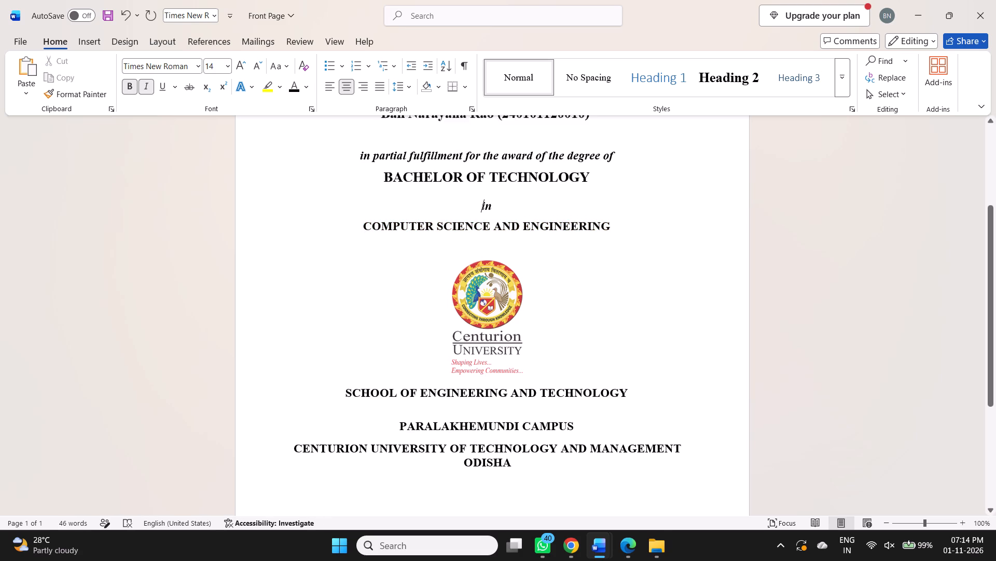
pyautogui.scroll(-1, 362, 262)
pyautogui.scroll(1, 362, 262)
pyautogui.scroll(-3, 362, 262)
pyautogui.scroll(1, 382, 272)
pyautogui.scroll(-2, 382, 272)
pyautogui.scroll(4, 385, 272)
pyautogui.scroll(-1, 390, 271)
pyautogui.scroll(1, 391, 270)
pyautogui.scroll(-1, 392, 280)
pyautogui.scroll(1, 394, 282)
pyautogui.scroll(-2, 402, 284)
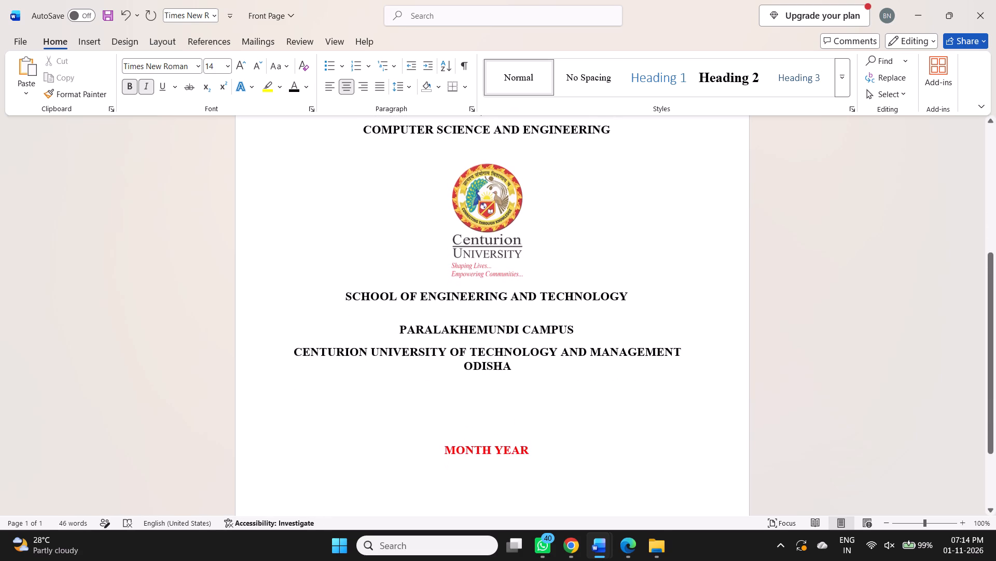
pyautogui.scroll(-2, 423, 284)
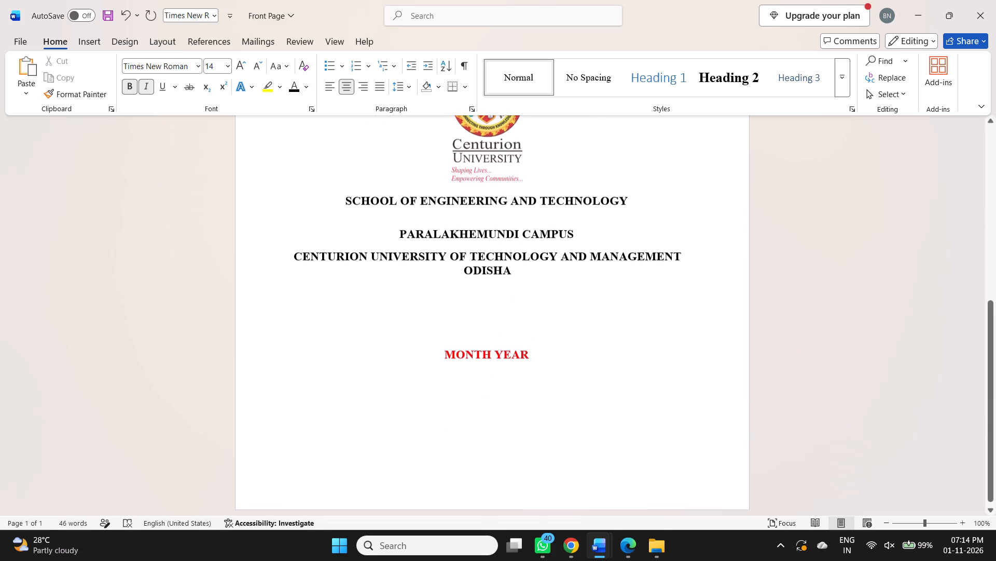
pyautogui.scroll(-1, 423, 284)
pyautogui.scroll(3, 423, 284)
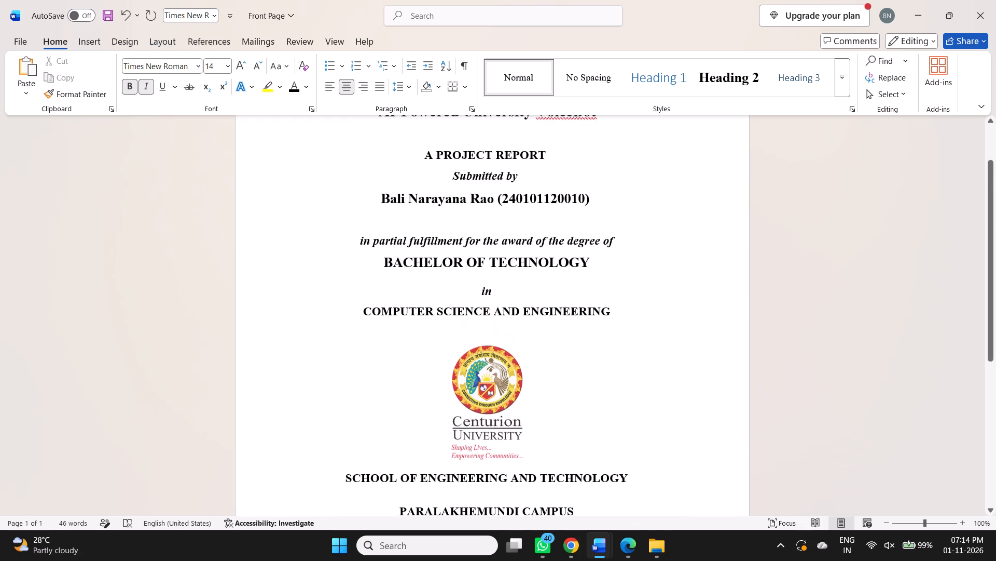
pyautogui.scroll(-2, 423, 284)
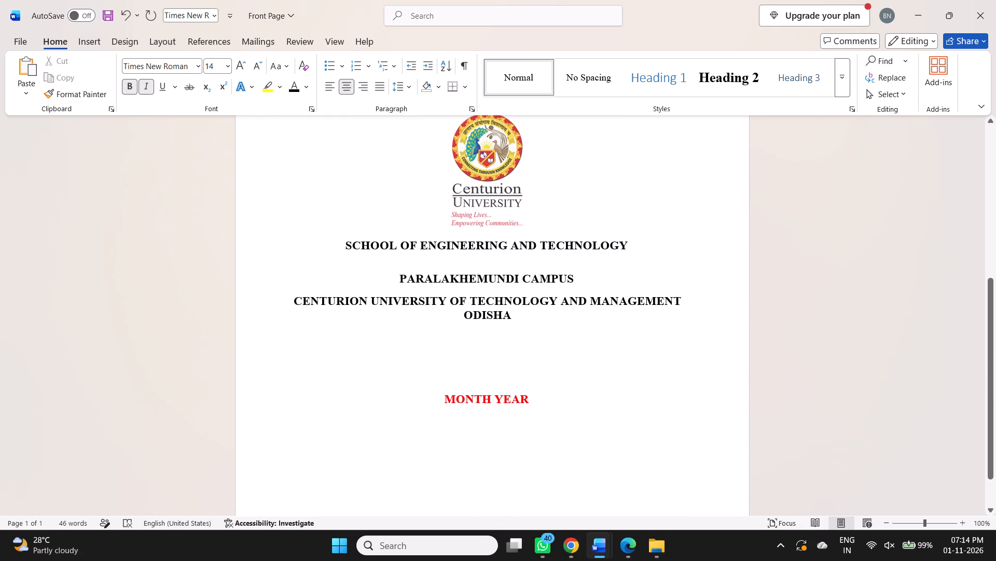
pyautogui.scroll(-2, 446, 366)
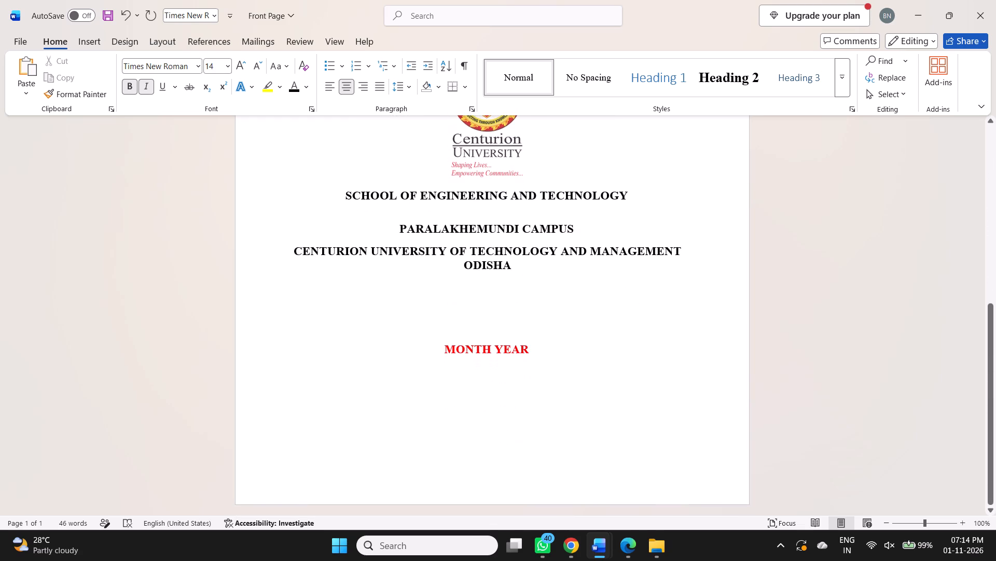